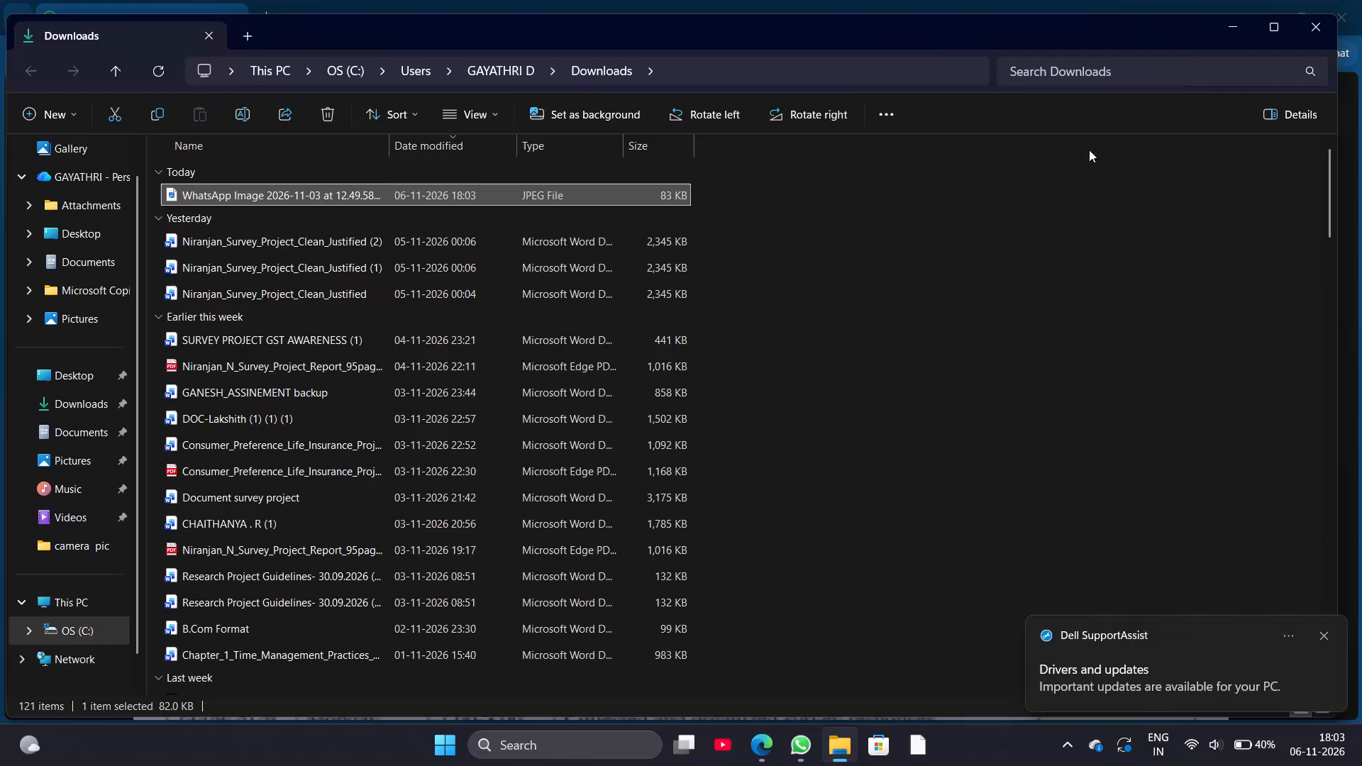
# Open the WhatsApp Image 2026-11-03 JPEG in Downloads and enlarge the log book table for reading.
pyautogui.doubleClick(570, 190)
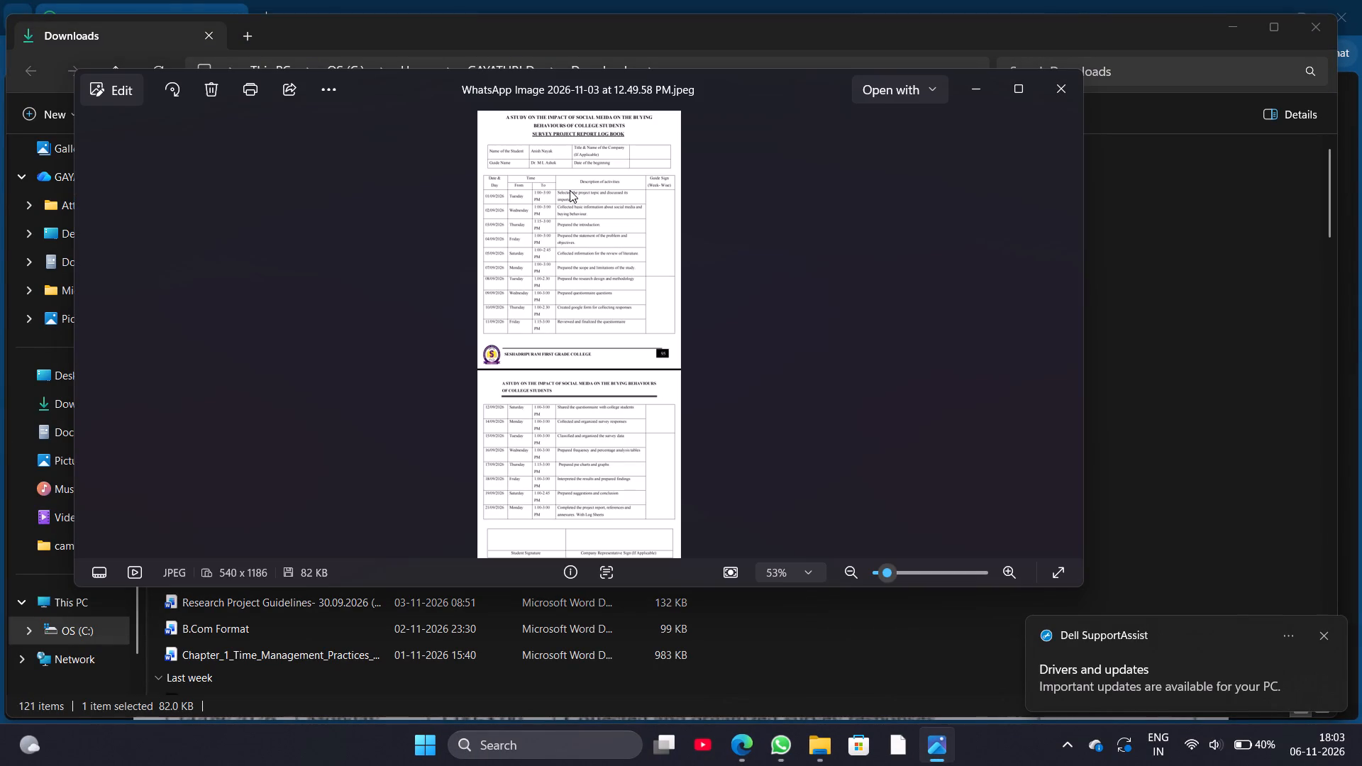
pyautogui.click(1000, 90)
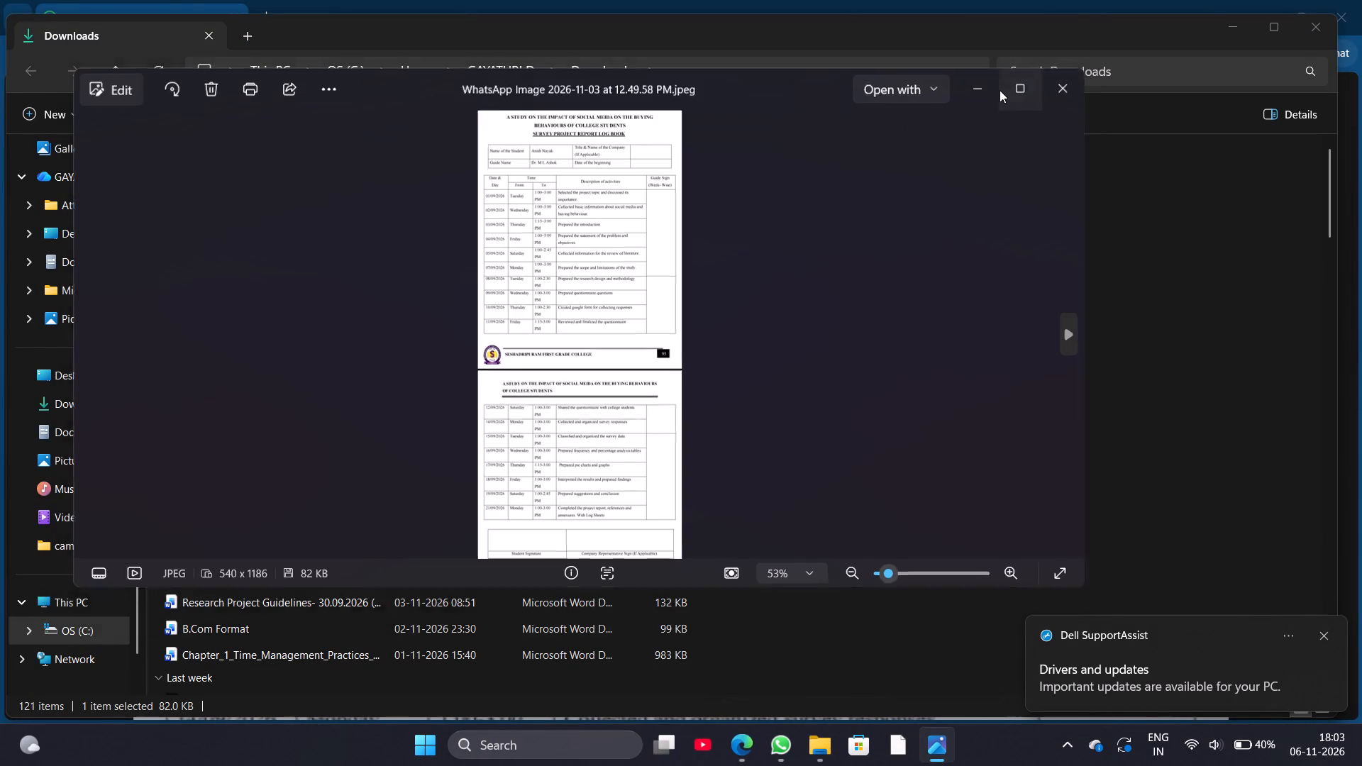
pyautogui.keyDown('ctrl'); pyautogui.scroll(13, 675, 162); pyautogui.keyUp('ctrl')
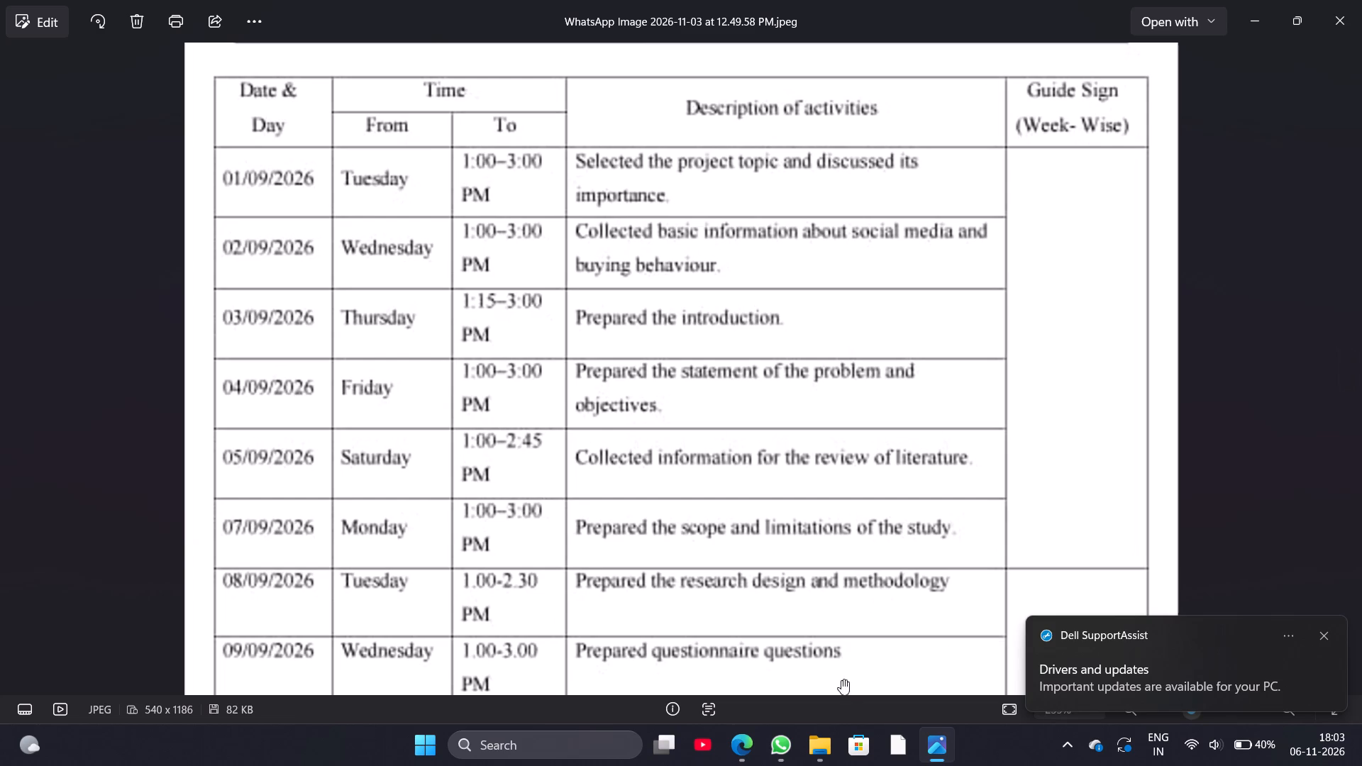
# Launch Microsoft Word.
pyautogui.click(421, 730)
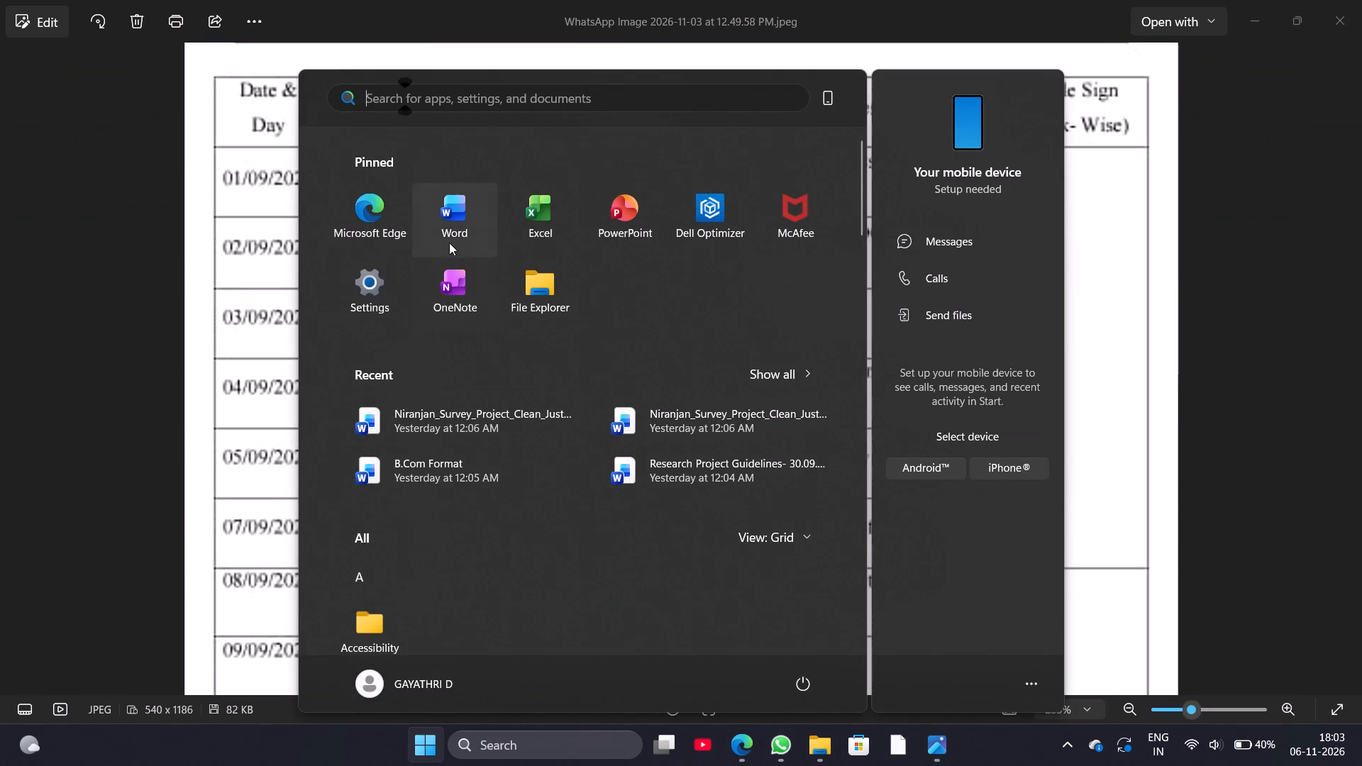
pyautogui.click(449, 243)
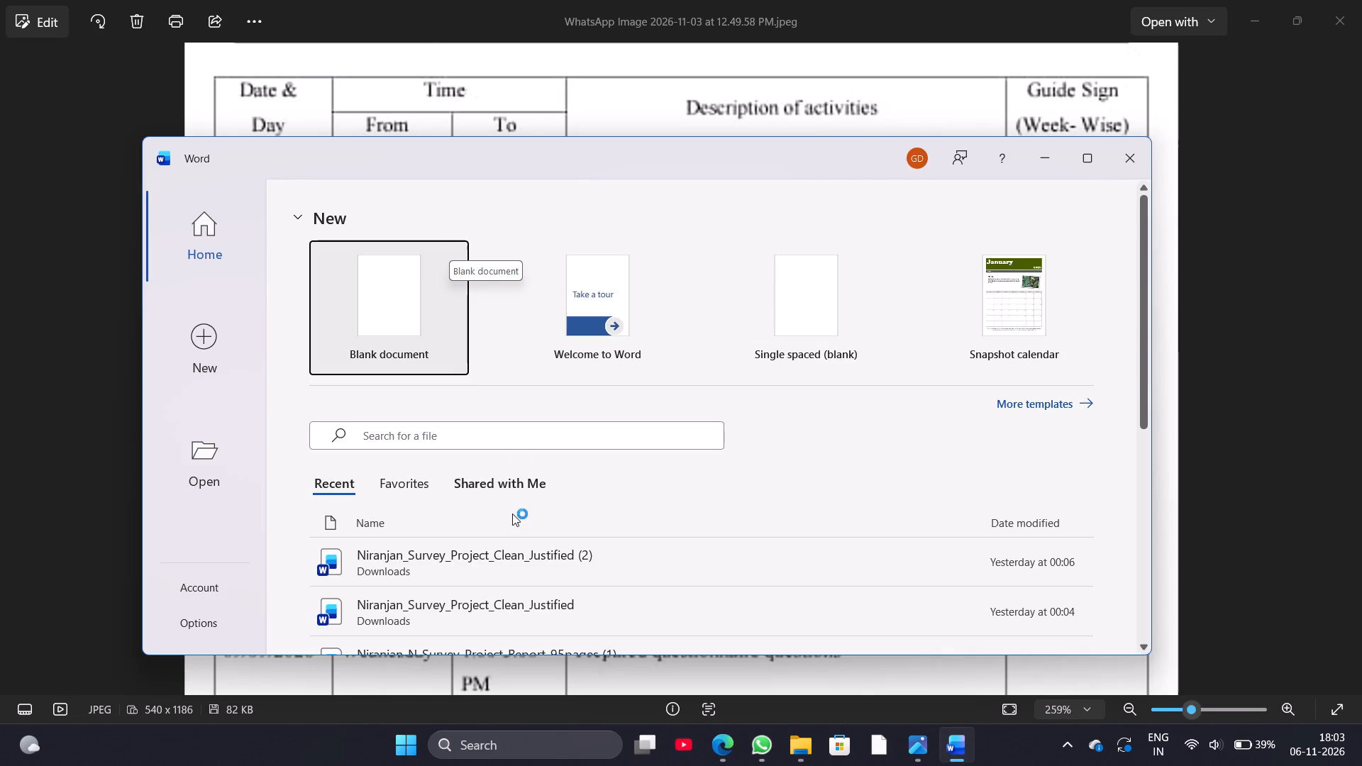
# Open the recent "survey project (1)" Word document stored in the account owner's OneDrive Documents folder.
pyautogui.click(1086, 161)
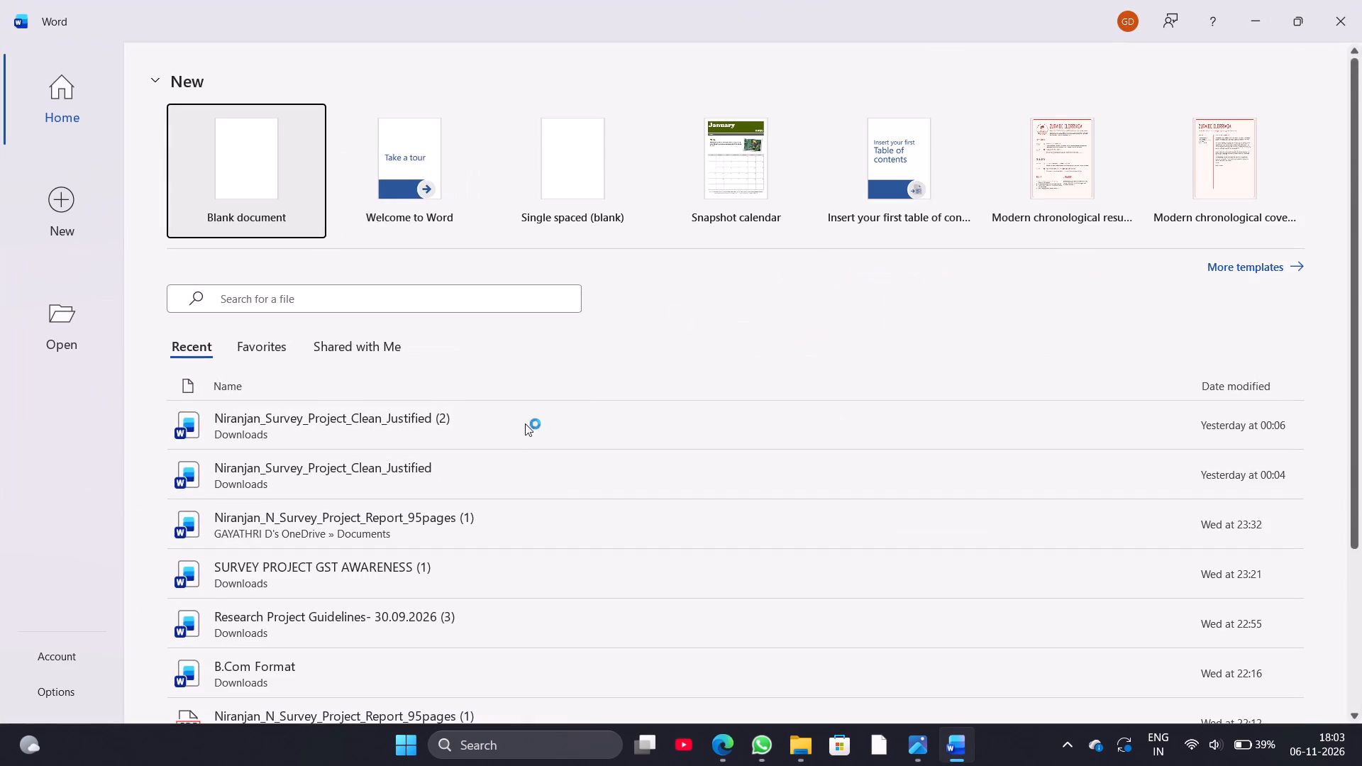
pyautogui.scroll(-1, 504, 447)
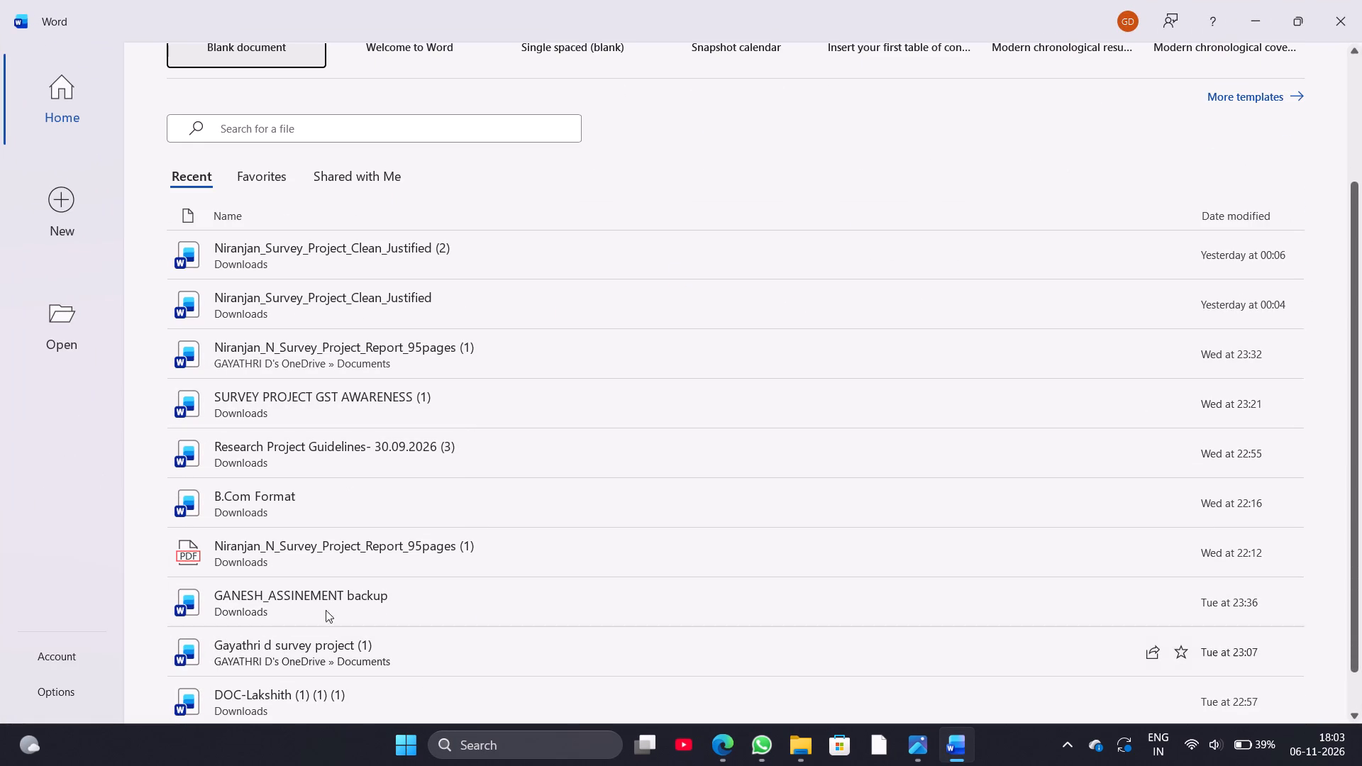
pyautogui.scroll(-1, 343, 507)
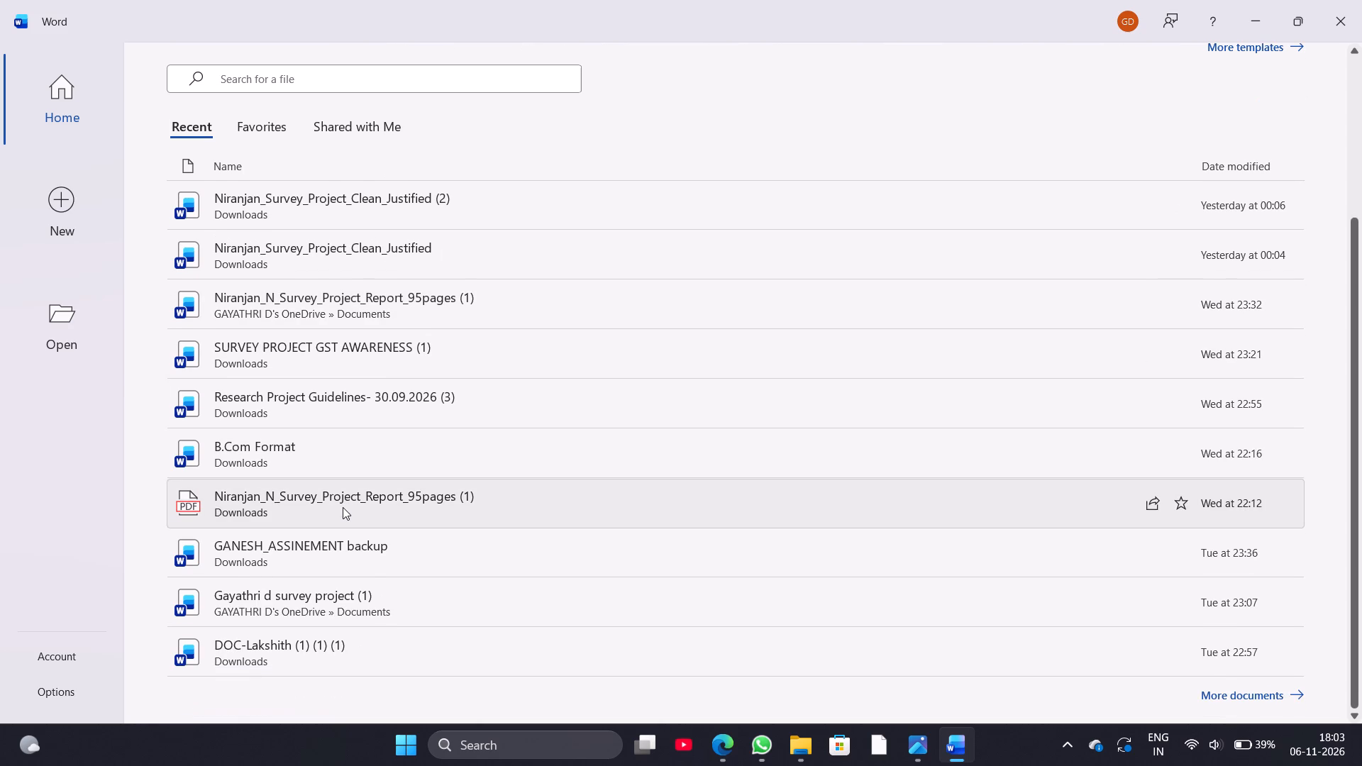
pyautogui.click(341, 617)
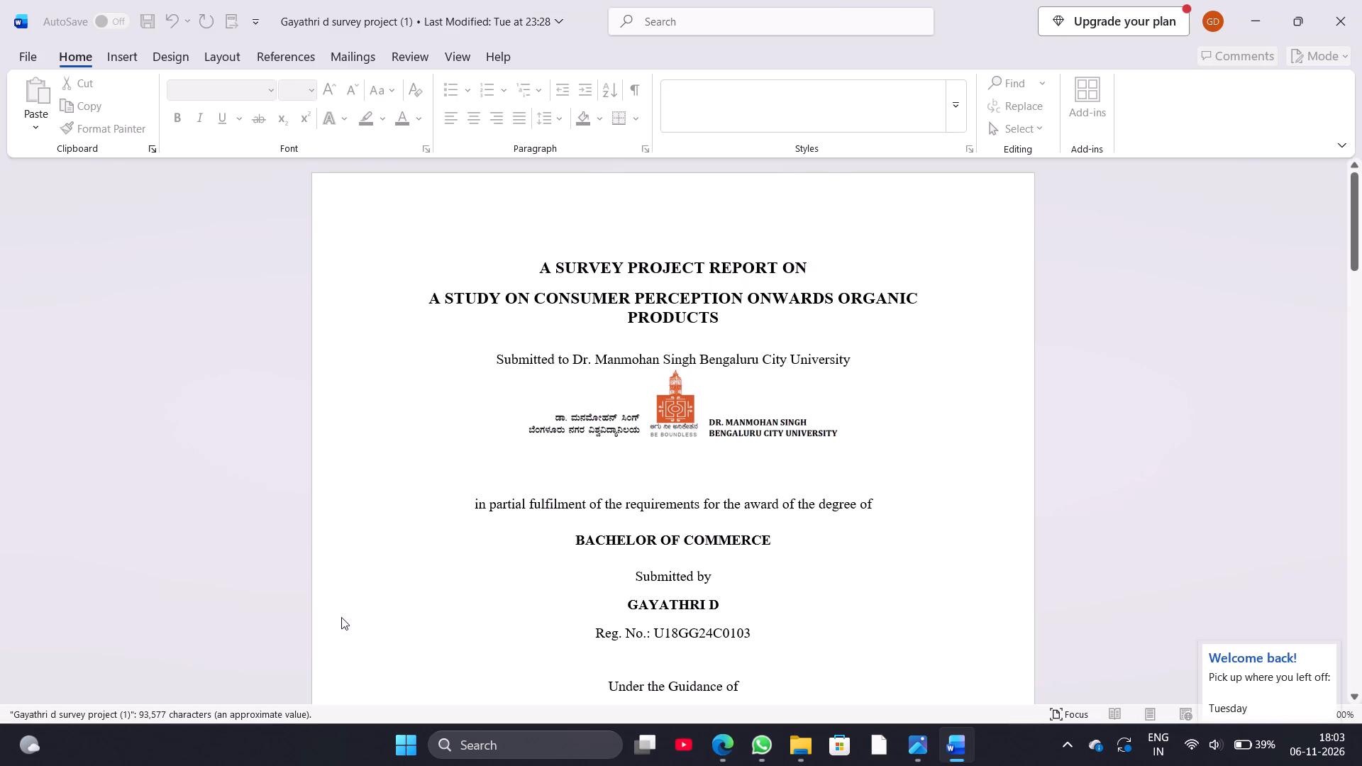
# Look through the survey report from the cover page past the evaluation summary and certificate pages into the organic products chapters.
pyautogui.press('Down')
pyautogui.press('Down')
pyautogui.press('Down')
pyautogui.press('Down')
pyautogui.press('Down')
pyautogui.press('Down')
pyautogui.press('Down')
pyautogui.press('Down')
pyautogui.press('Down')
pyautogui.press('Down')
pyautogui.press('Down')
pyautogui.press('Down')
pyautogui.press('Down')
pyautogui.press('Down')
pyautogui.press('Down')
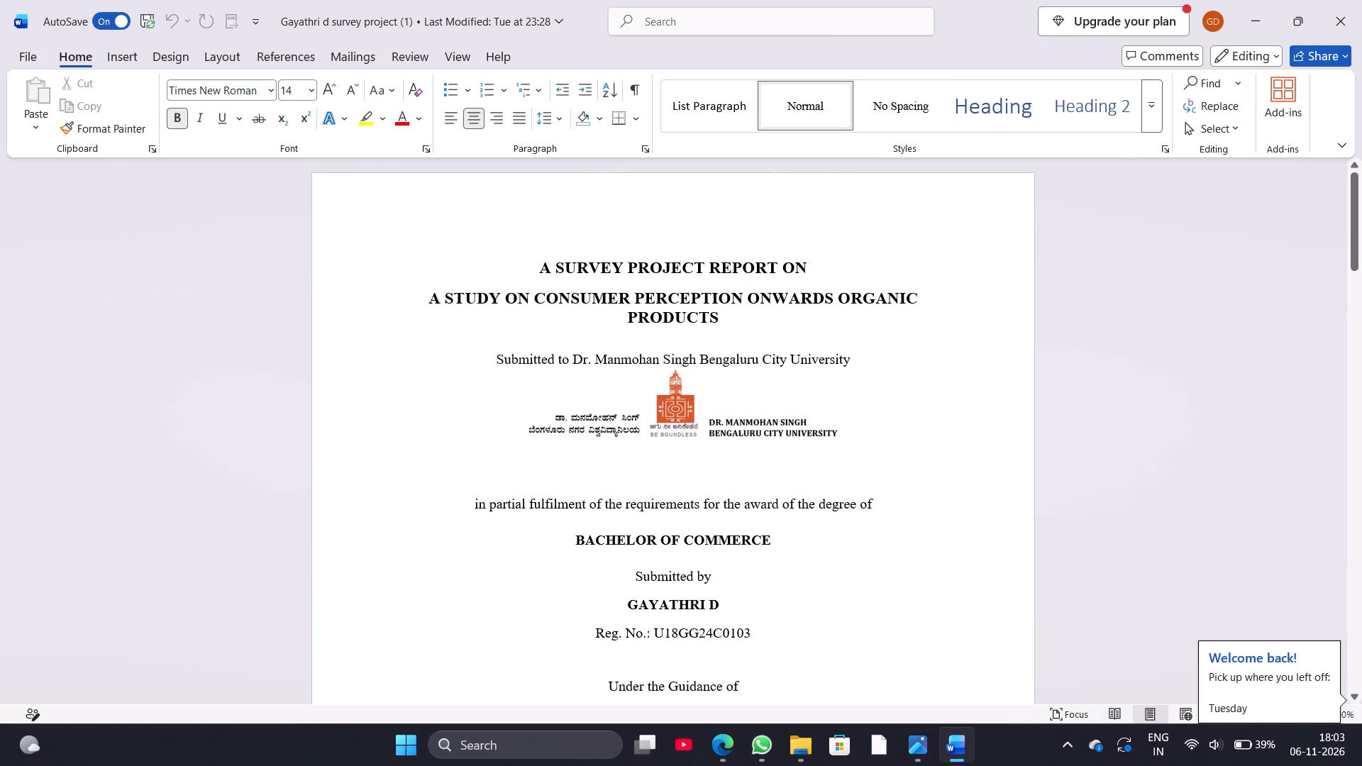
pyautogui.press('Down')
pyautogui.press('Down')
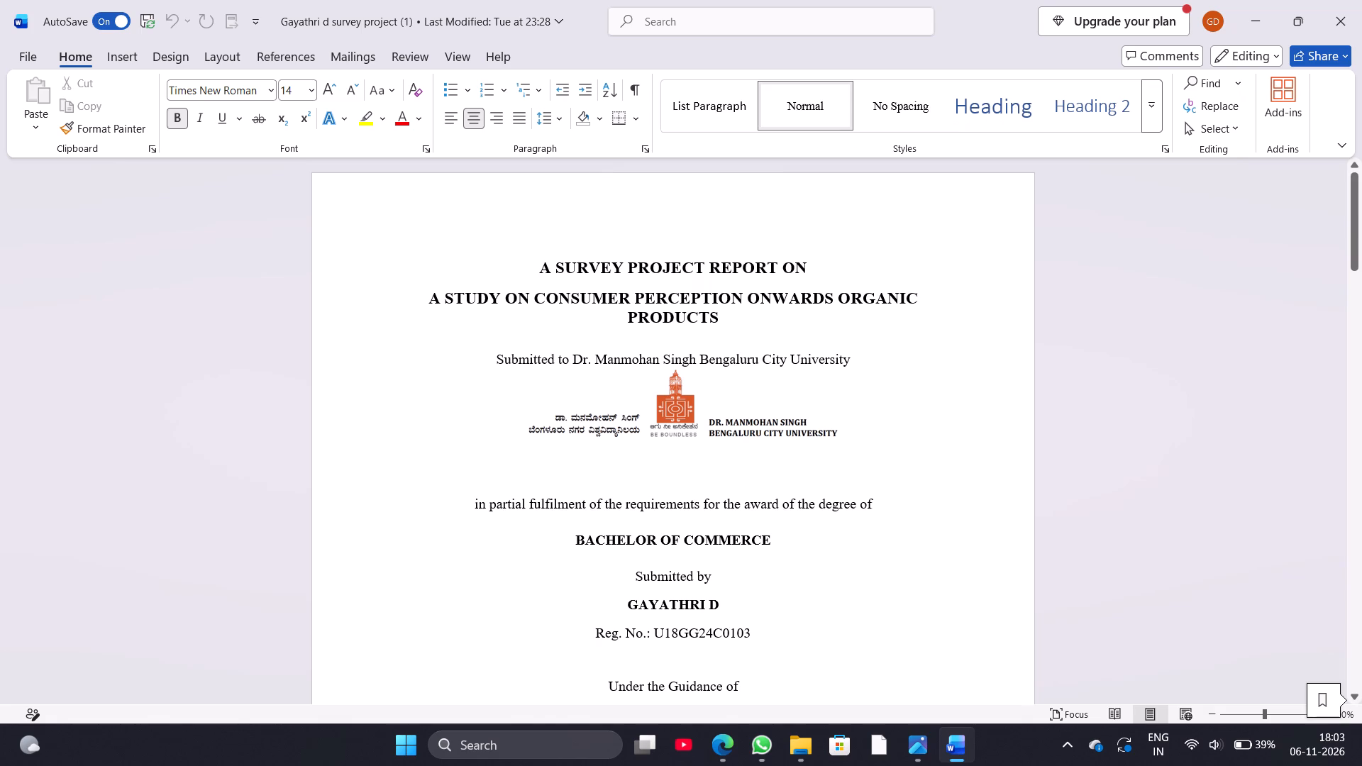
pyautogui.scroll(-6, 743, 646)
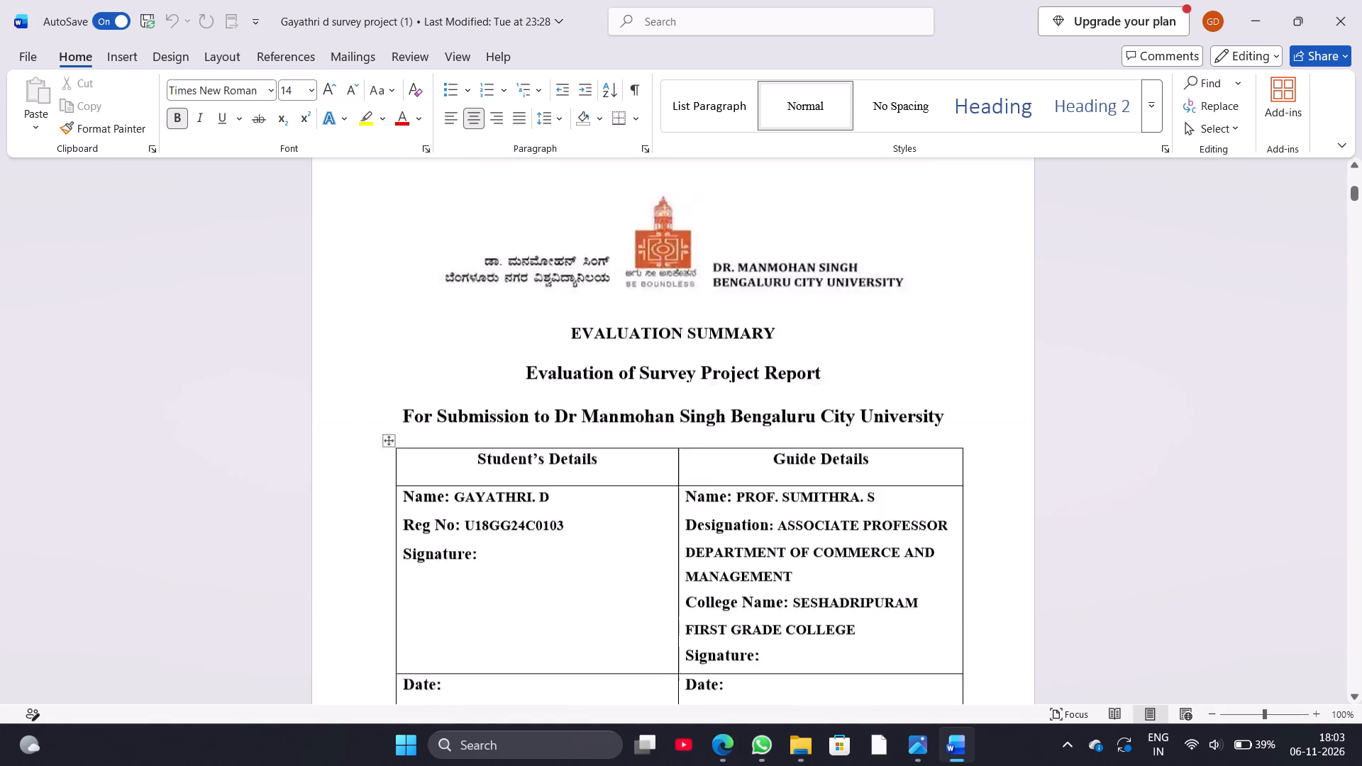
pyautogui.scroll(-2, 743, 646)
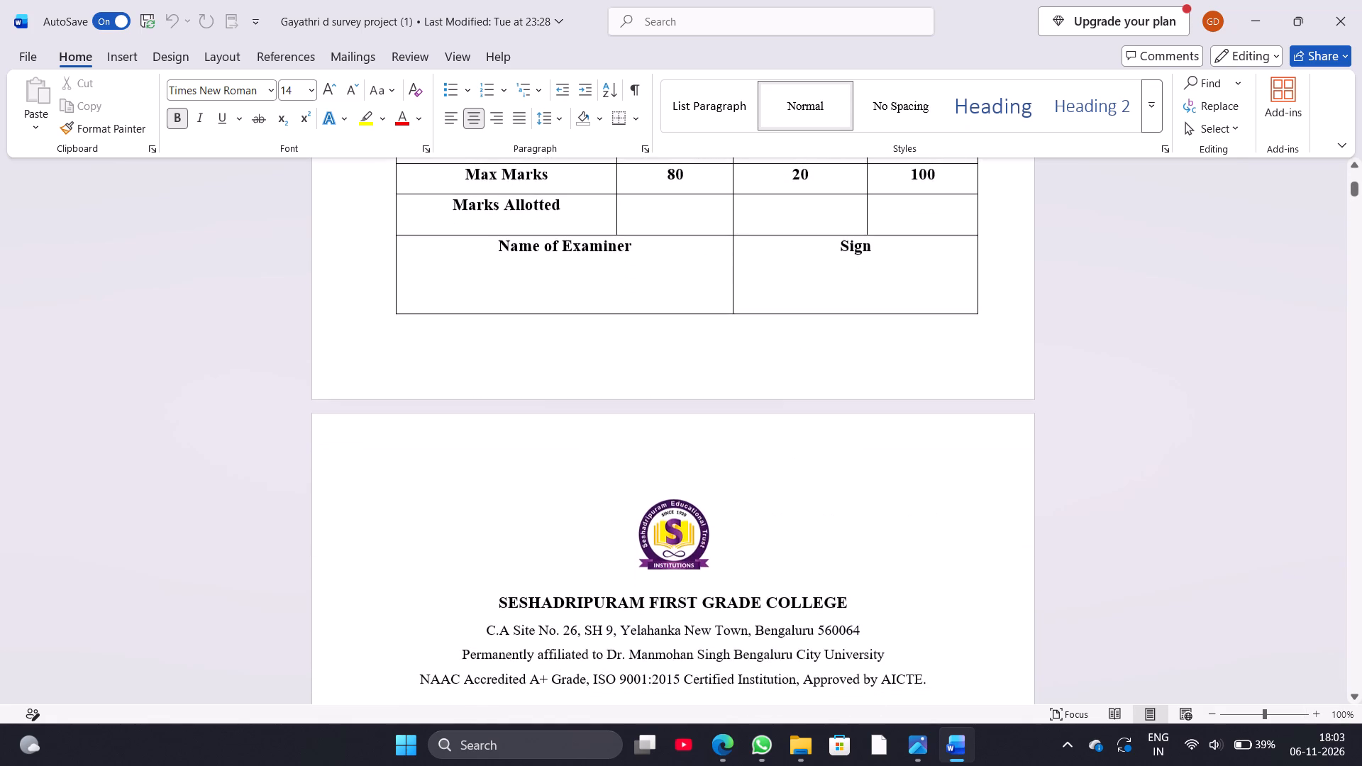
pyautogui.scroll(-9, 743, 646)
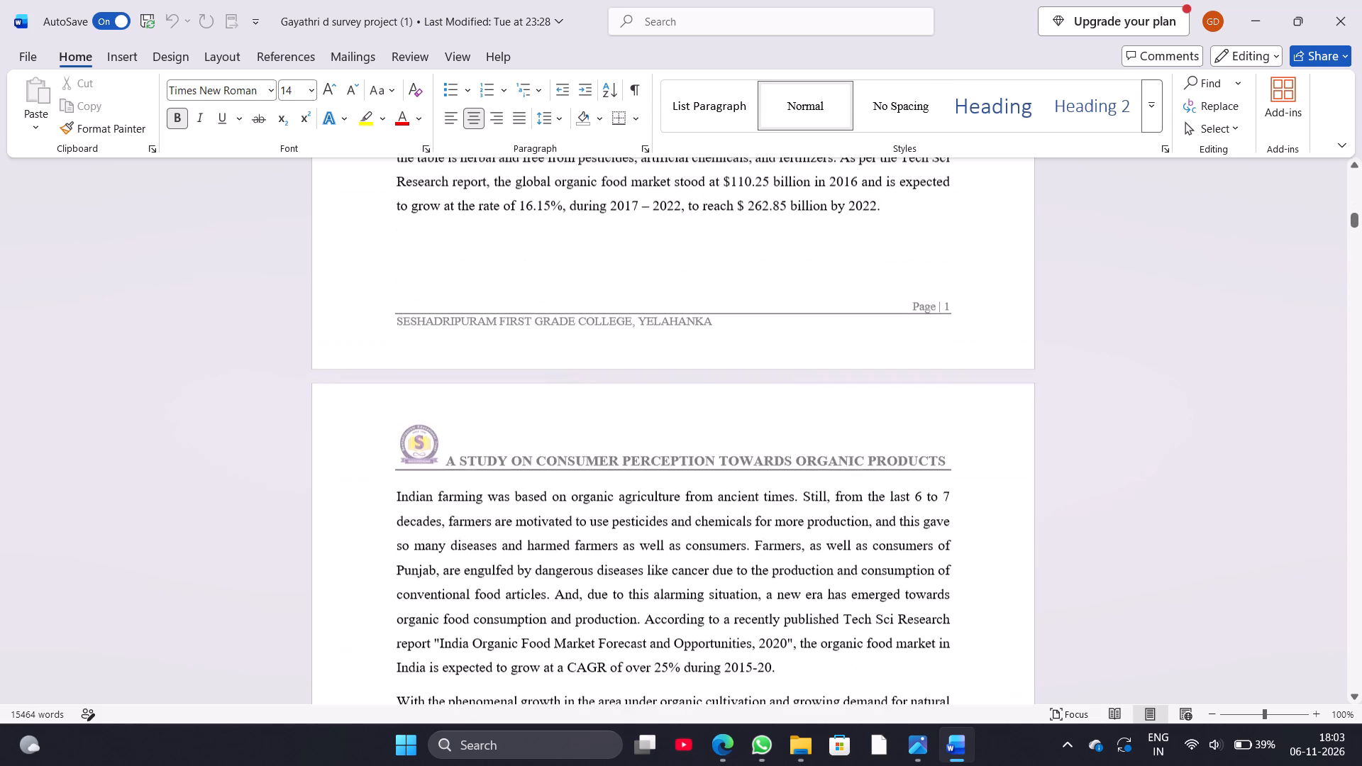
pyautogui.scroll(-8, 743, 646)
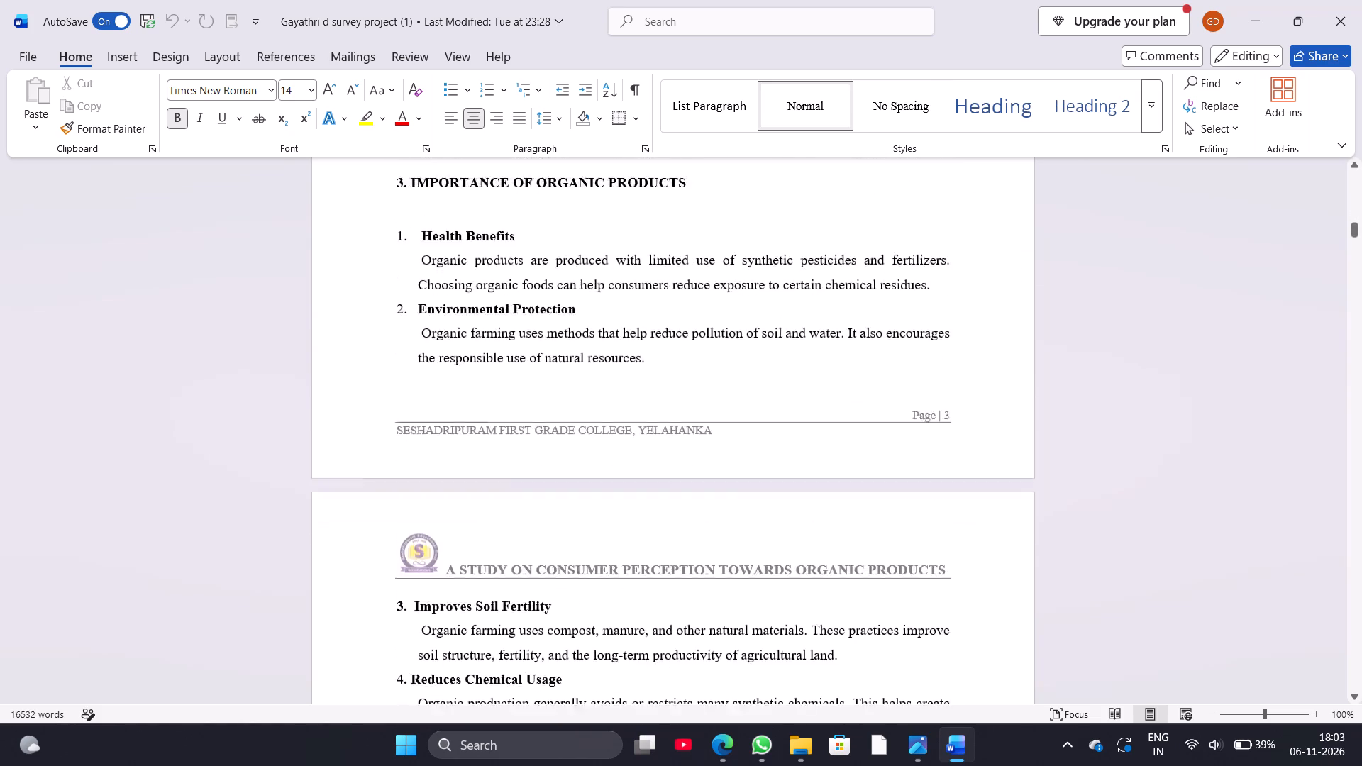
pyautogui.scroll(-9, 743, 646)
pyautogui.scroll(-20, 743, 646)
pyautogui.scroll(-20, 743, 646)
pyautogui.scroll(-20, 743, 646)
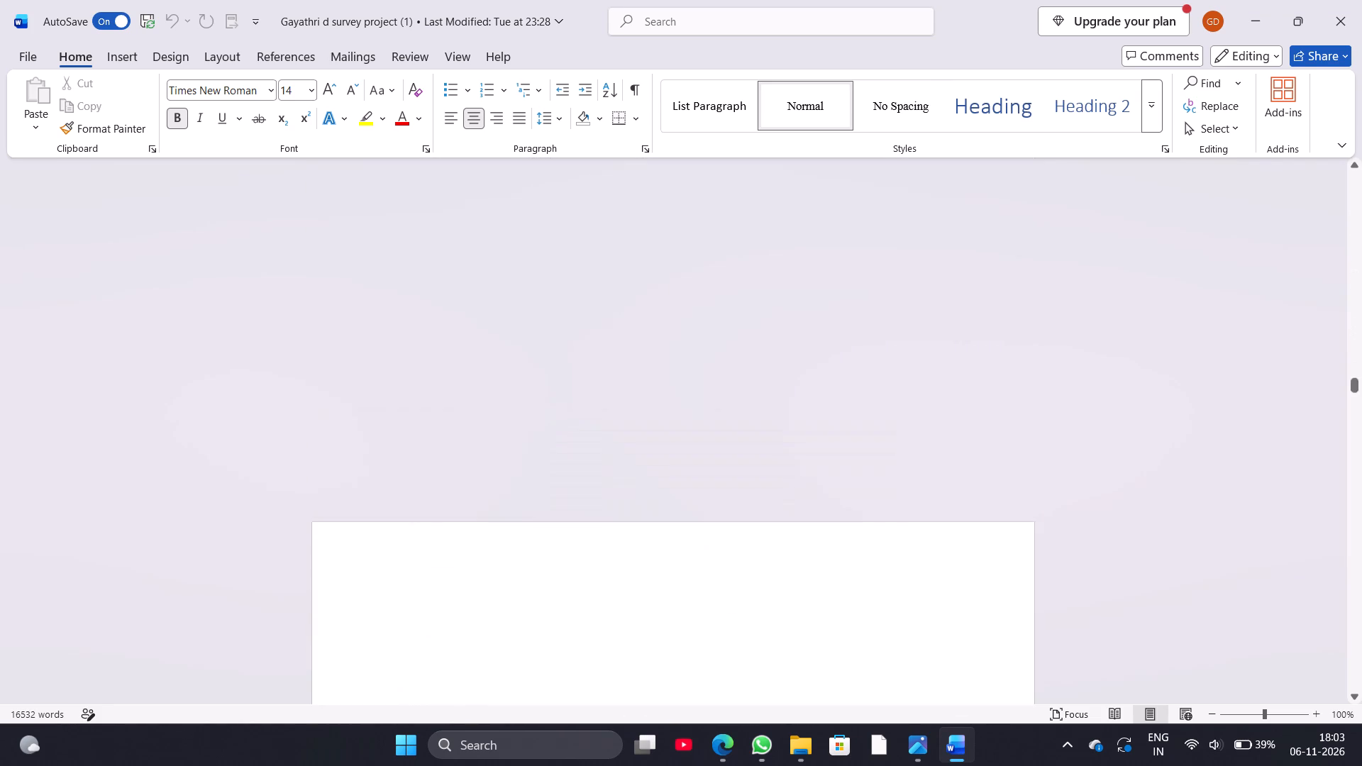
# Find the project log book table at the end of the survey report and examine its Week 1 and Week 2 rows.
pyautogui.scroll(-20, 743, 646)
pyautogui.scroll(-20, 743, 646)
pyautogui.scroll(-20, 743, 646)
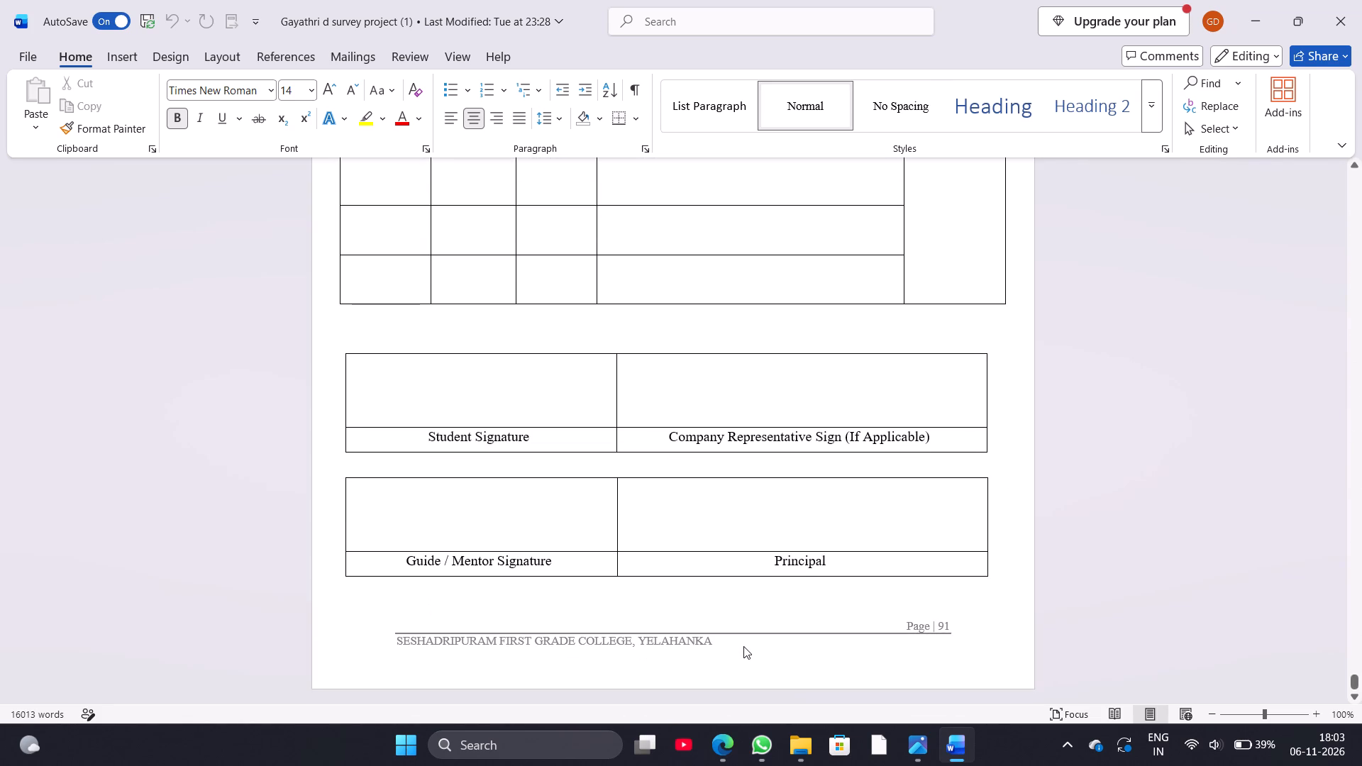
pyautogui.scroll(6, 743, 646)
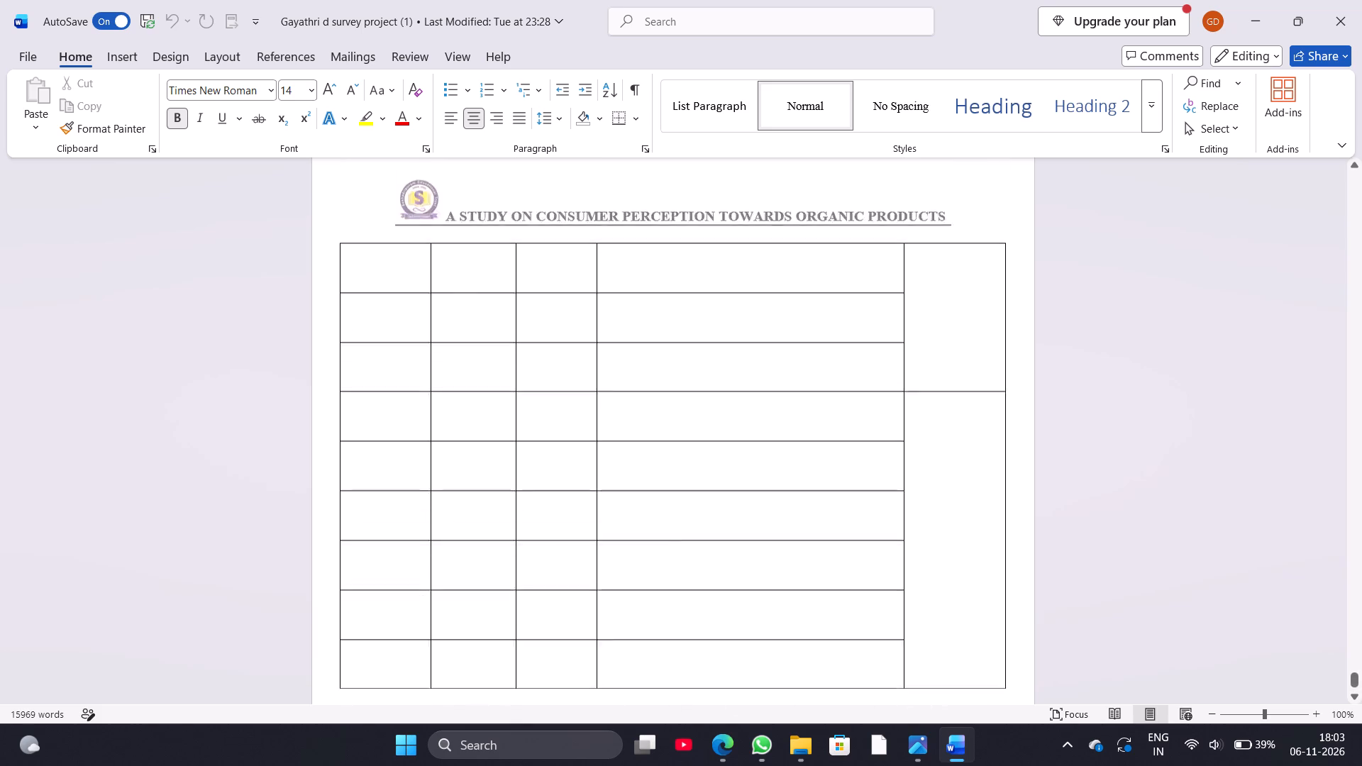
pyautogui.scroll(3, 743, 646)
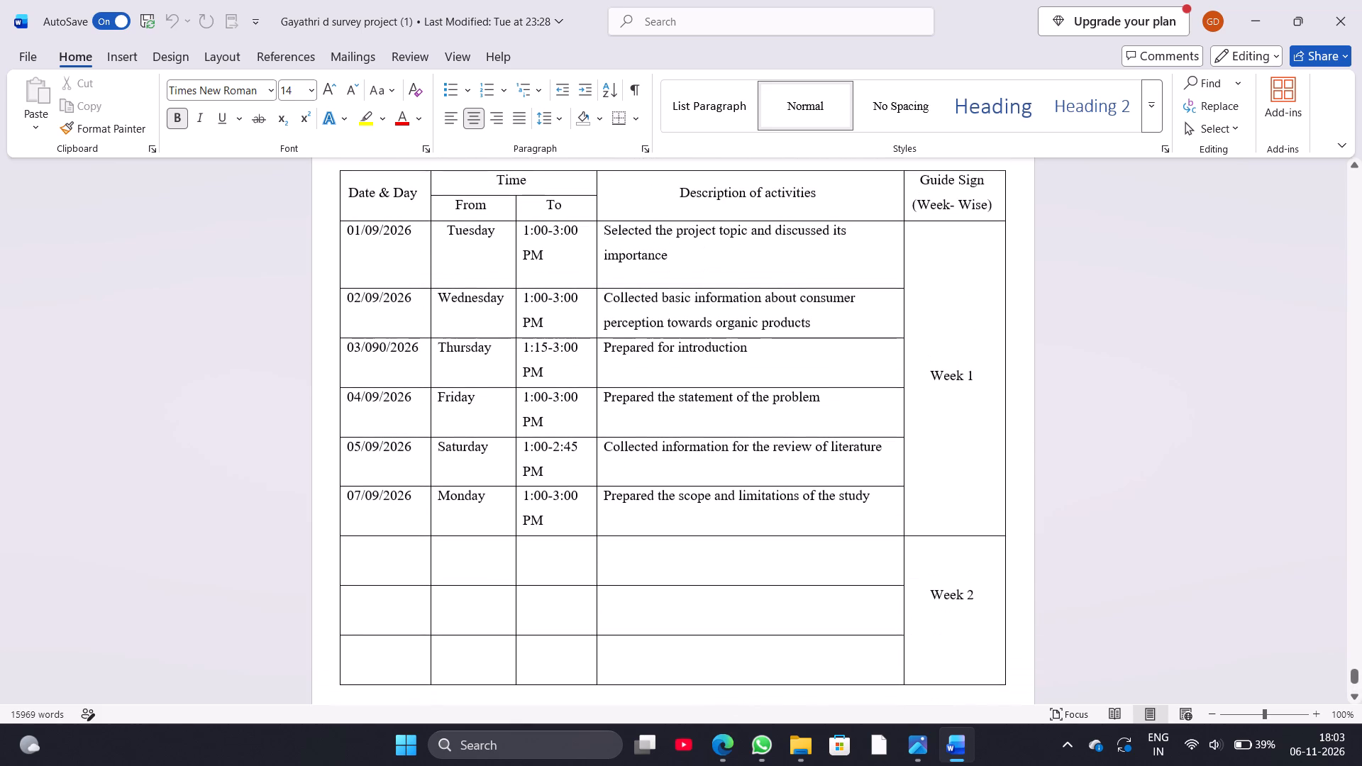
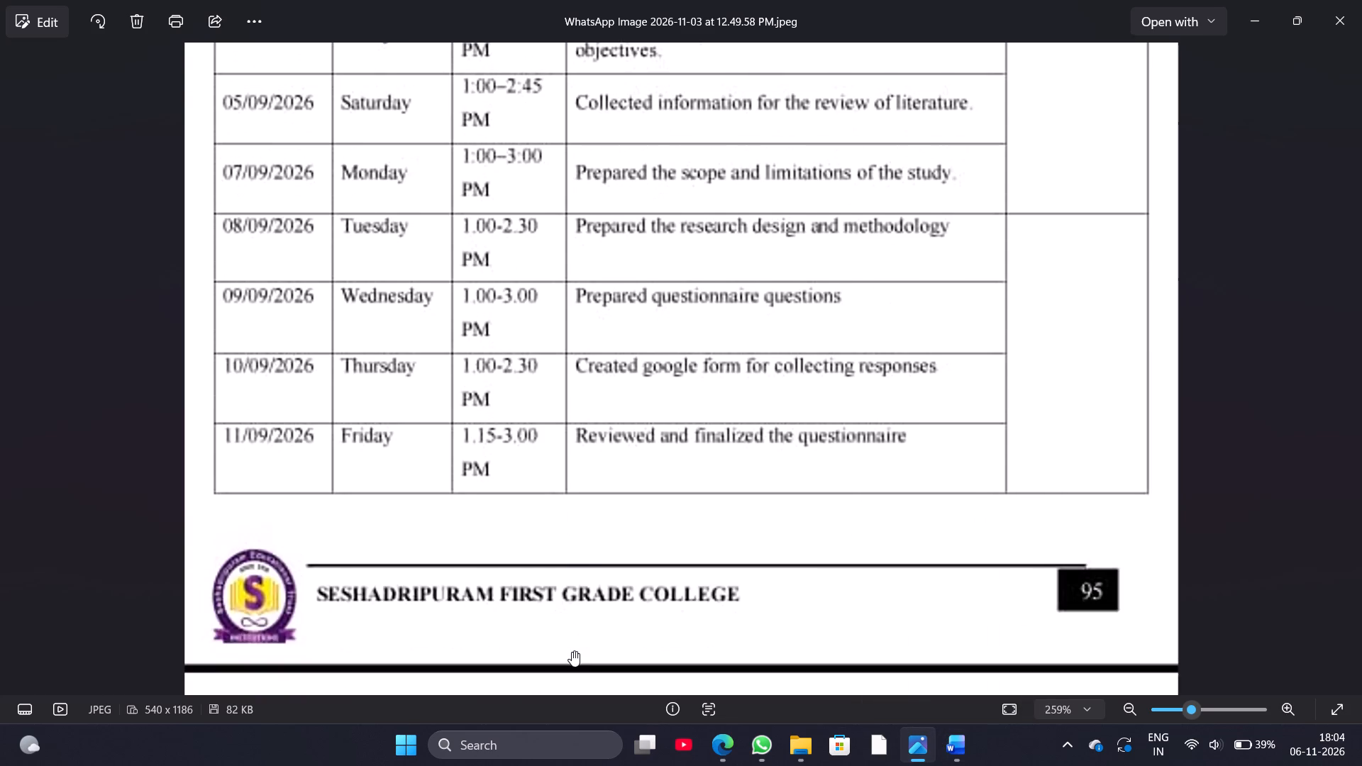
# Examine the log book image's dated entries from 08/09/2026 onward, continuing into the rows on its following page.
pyautogui.press('Down')
pyautogui.press('Down')
pyautogui.press('Down')
pyautogui.press('Down')
pyautogui.press('Down')
pyautogui.press('Down')
pyautogui.press('Down')
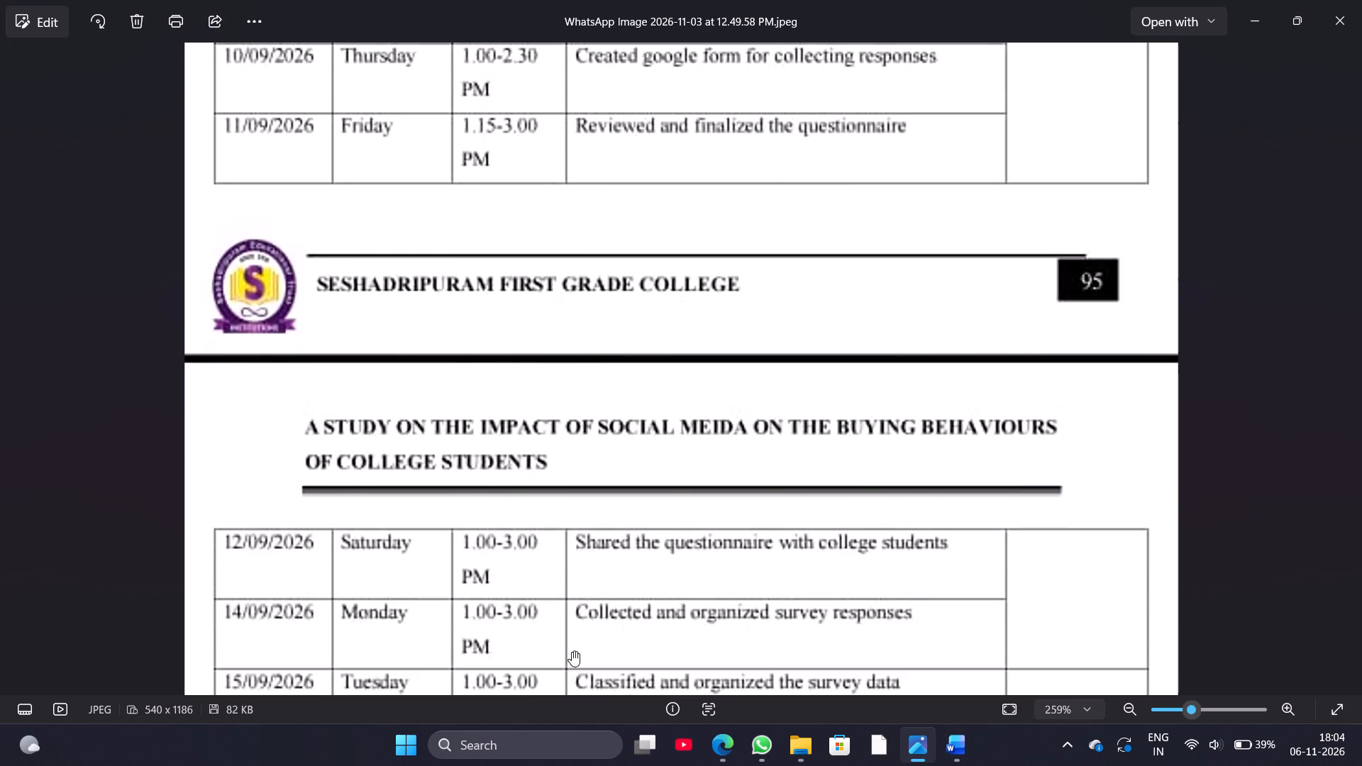
pyautogui.press('Down')
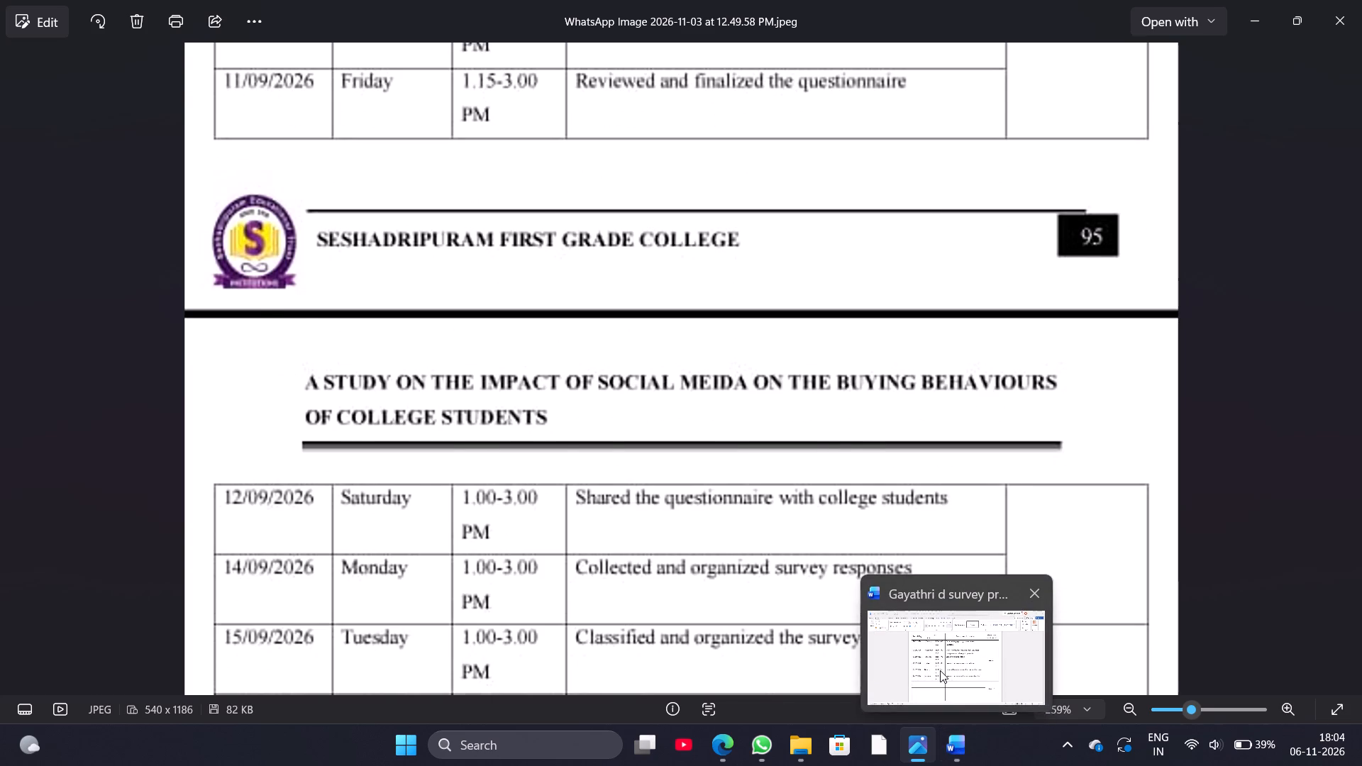
# Switch to the Word survey document and begin the date in the first empty Week 2 row of the log book with "08/".
pyautogui.click(940, 670)
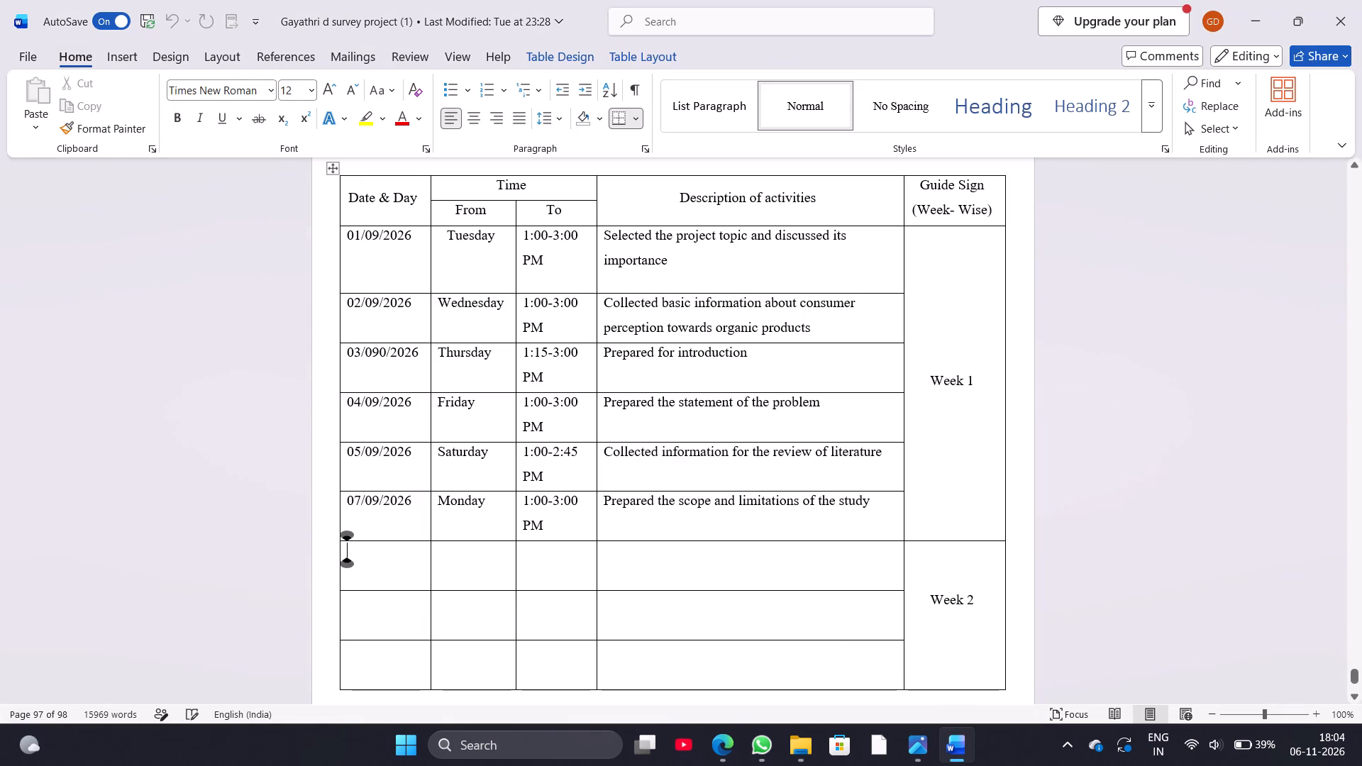
pyautogui.click(349, 559)
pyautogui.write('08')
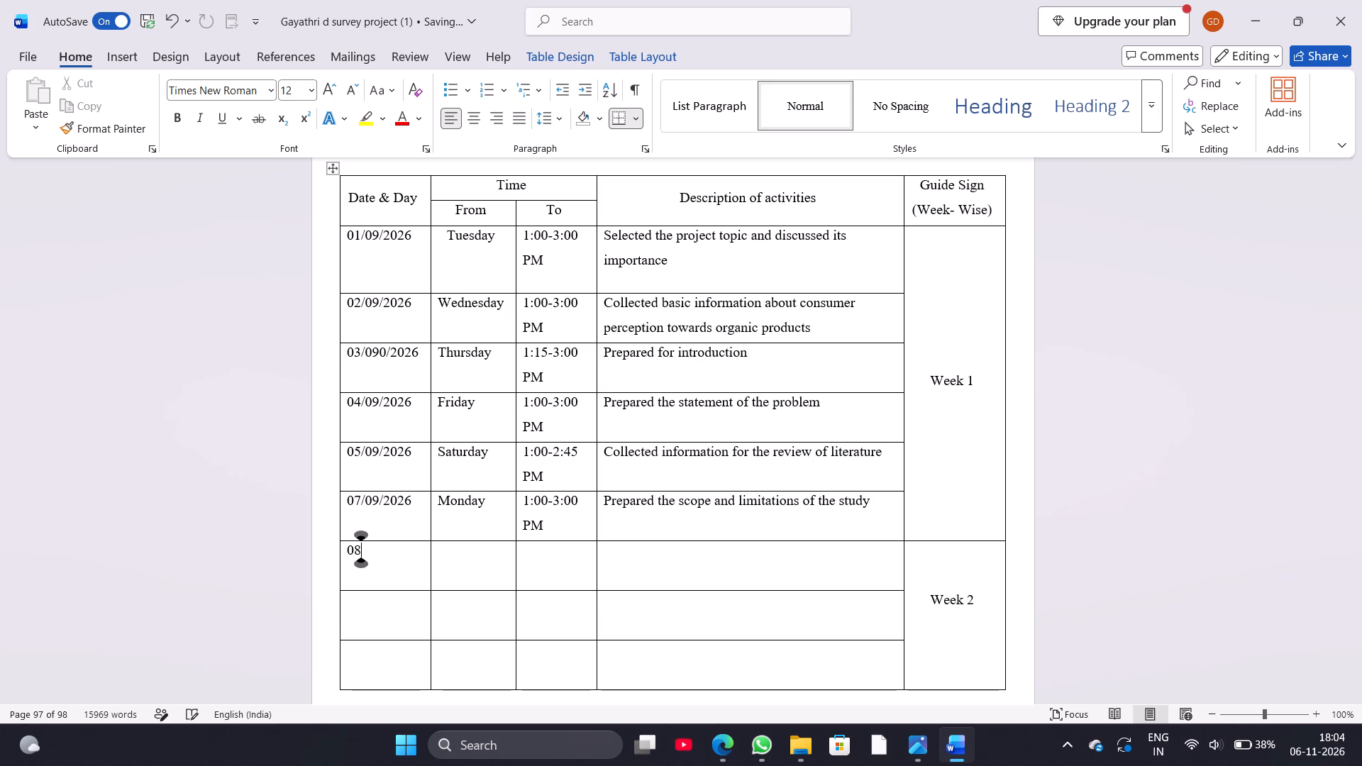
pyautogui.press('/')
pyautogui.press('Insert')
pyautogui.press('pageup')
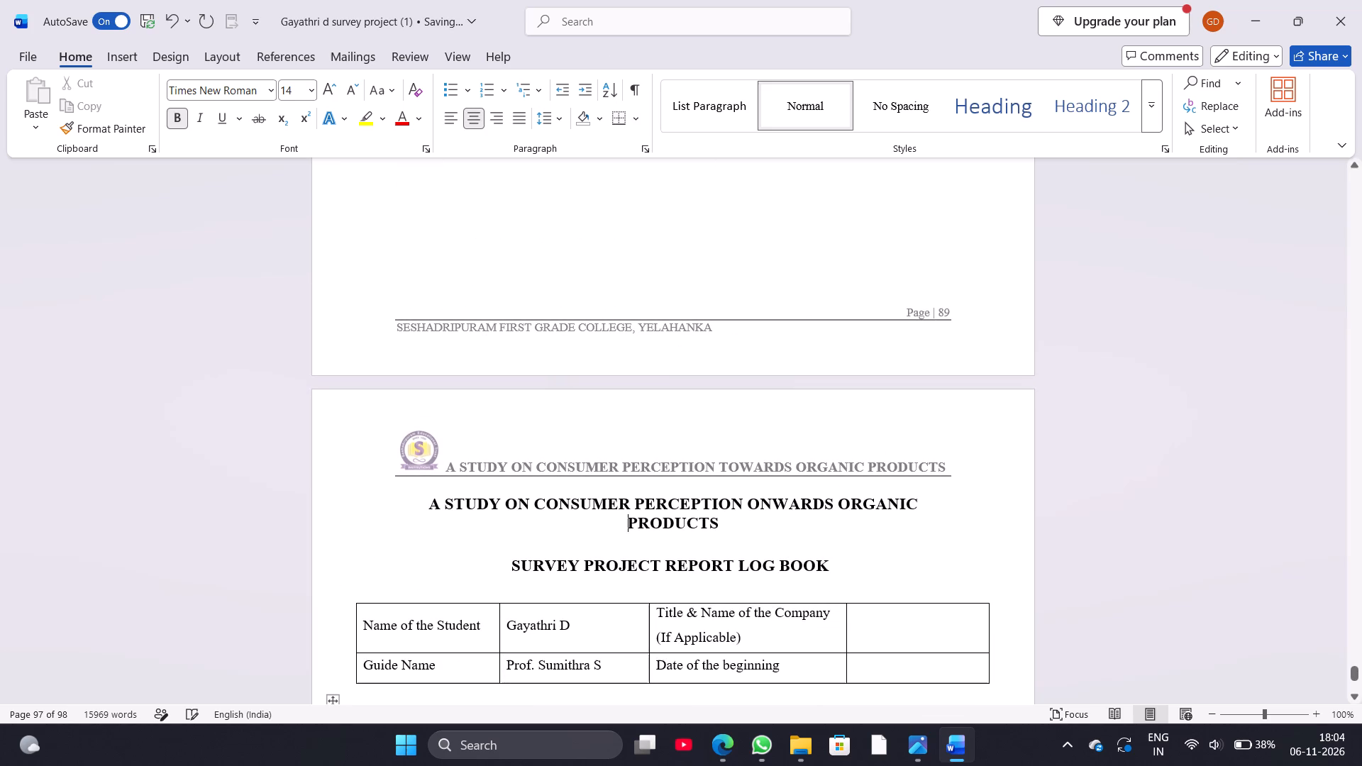
# Undo the last edit in the survey project log book.
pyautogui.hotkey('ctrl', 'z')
# Enter the dates 08/09/2026, 09/09/2026 and 10/09/2026 in the three empty Week 2 rows of the log book table on page 90.
pyautogui.scroll(-1, 349, 559)
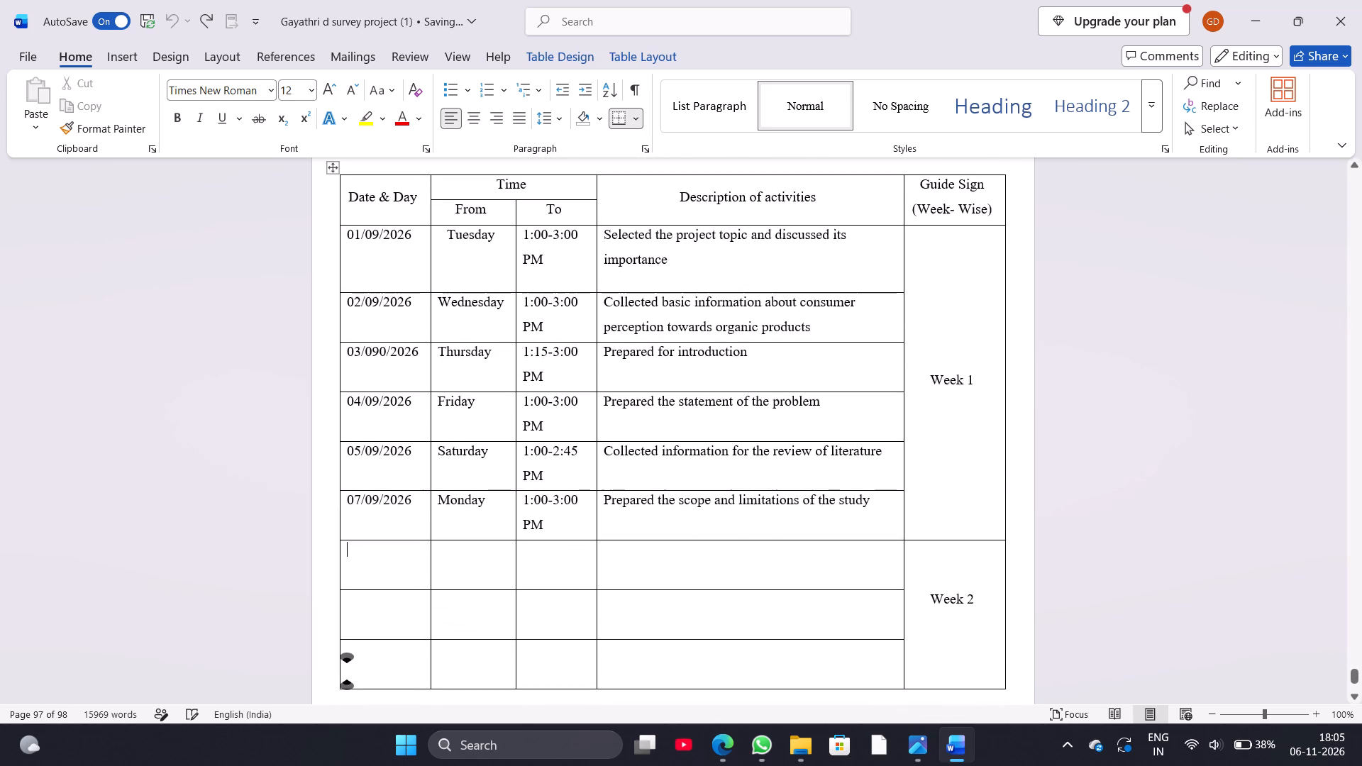
pyautogui.scroll(-1, 349, 559)
pyautogui.click(356, 455)
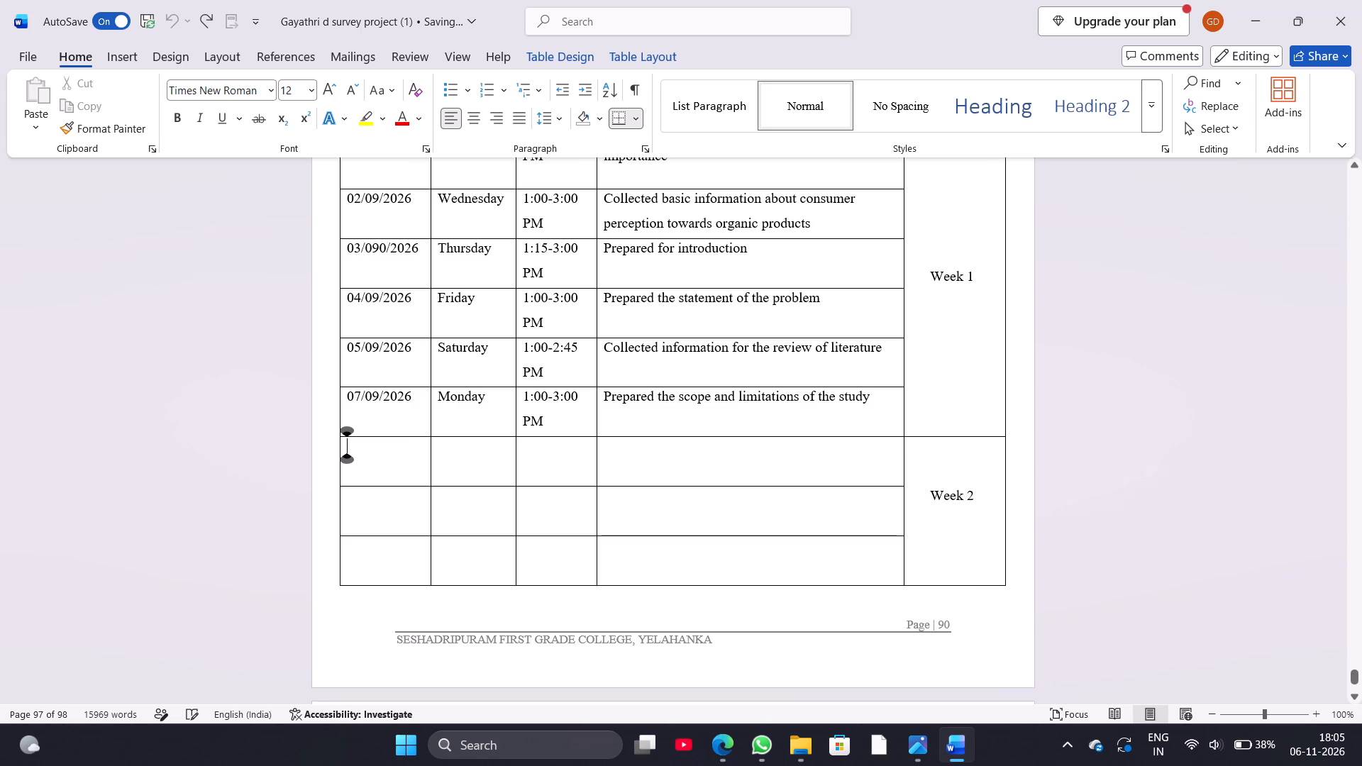
pyautogui.press('0')
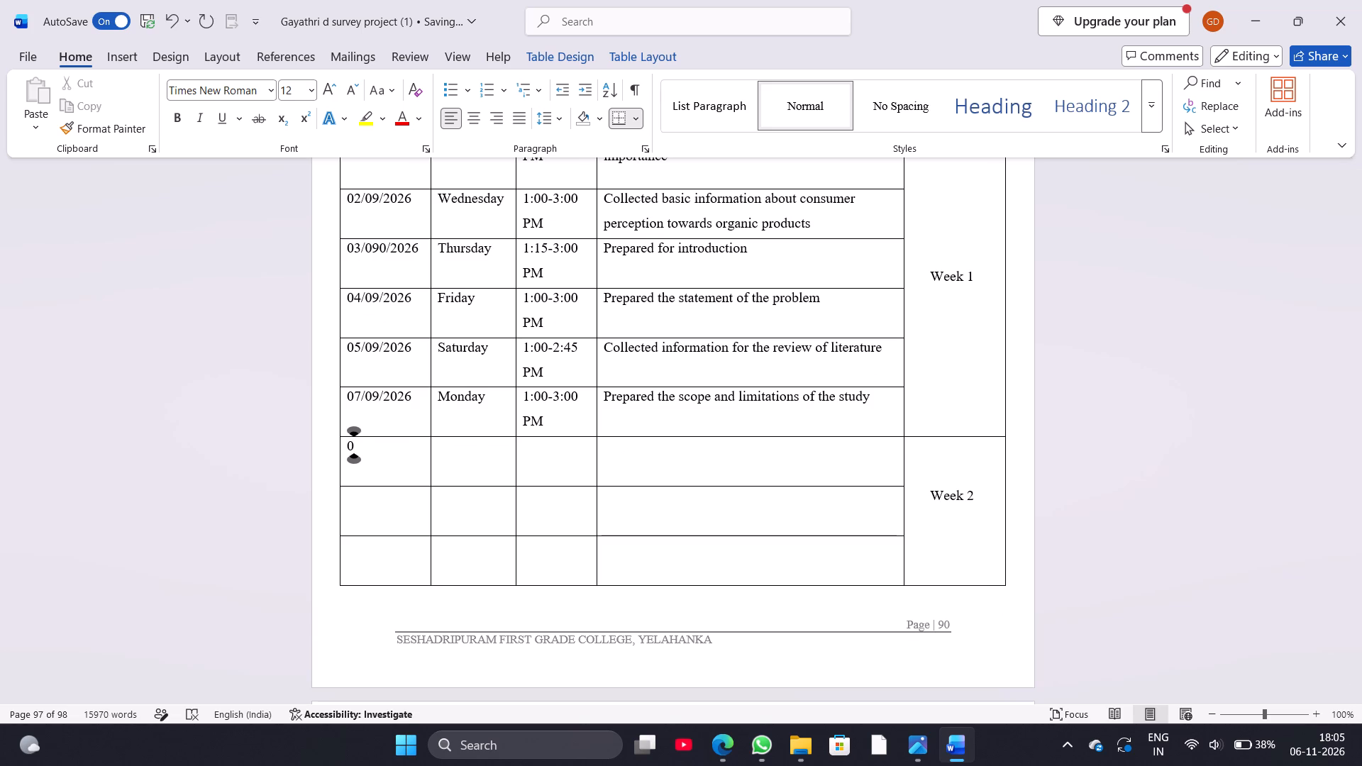
pyautogui.press('8')
pyautogui.press('/')
pyautogui.write('09')
pyautogui.press('/')
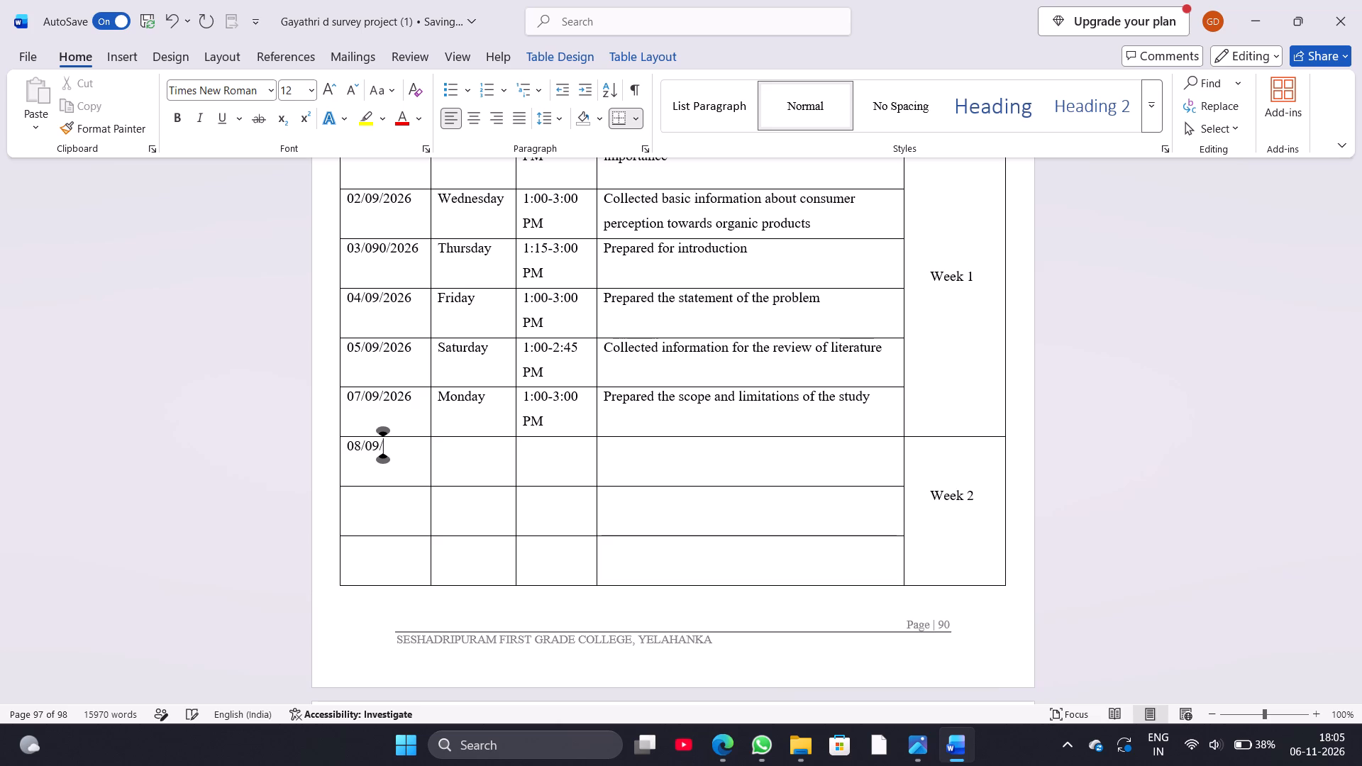
pyautogui.write('2026')
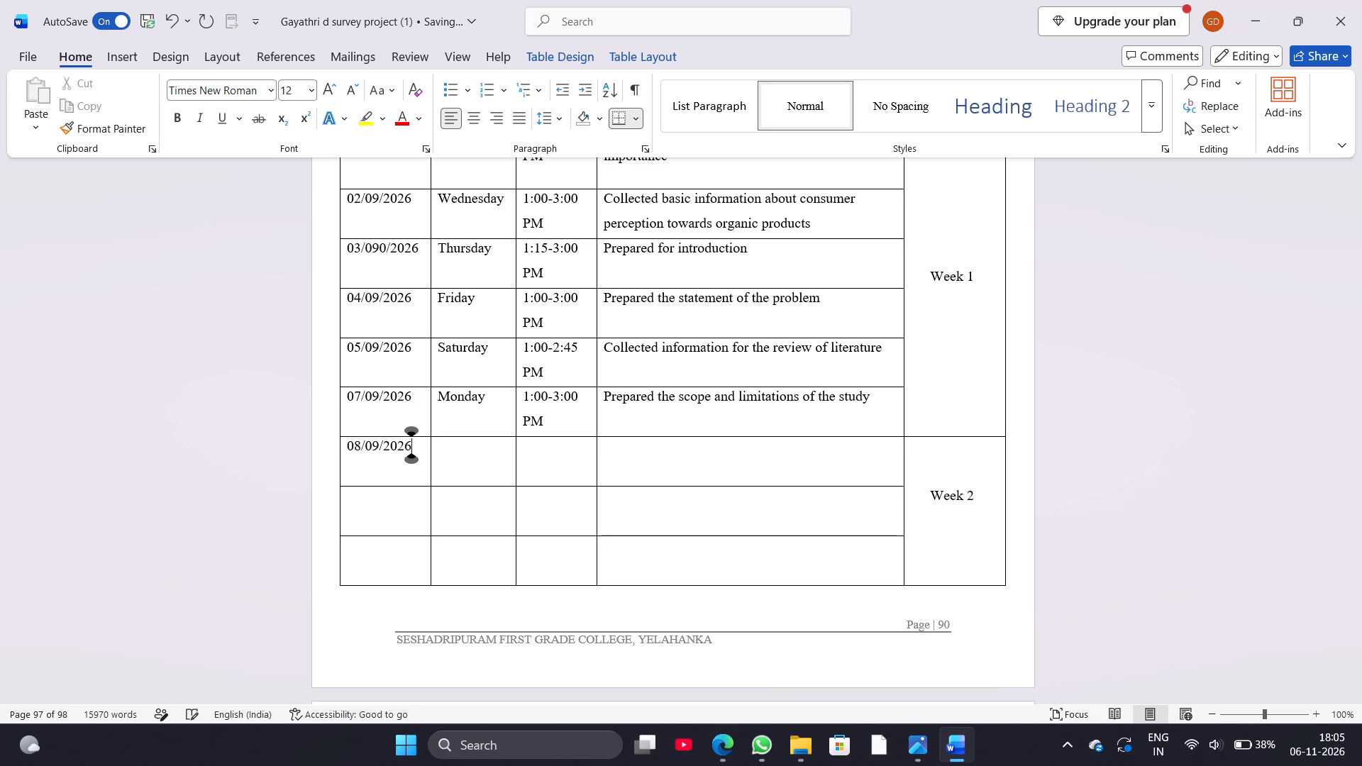
pyautogui.press('Down')
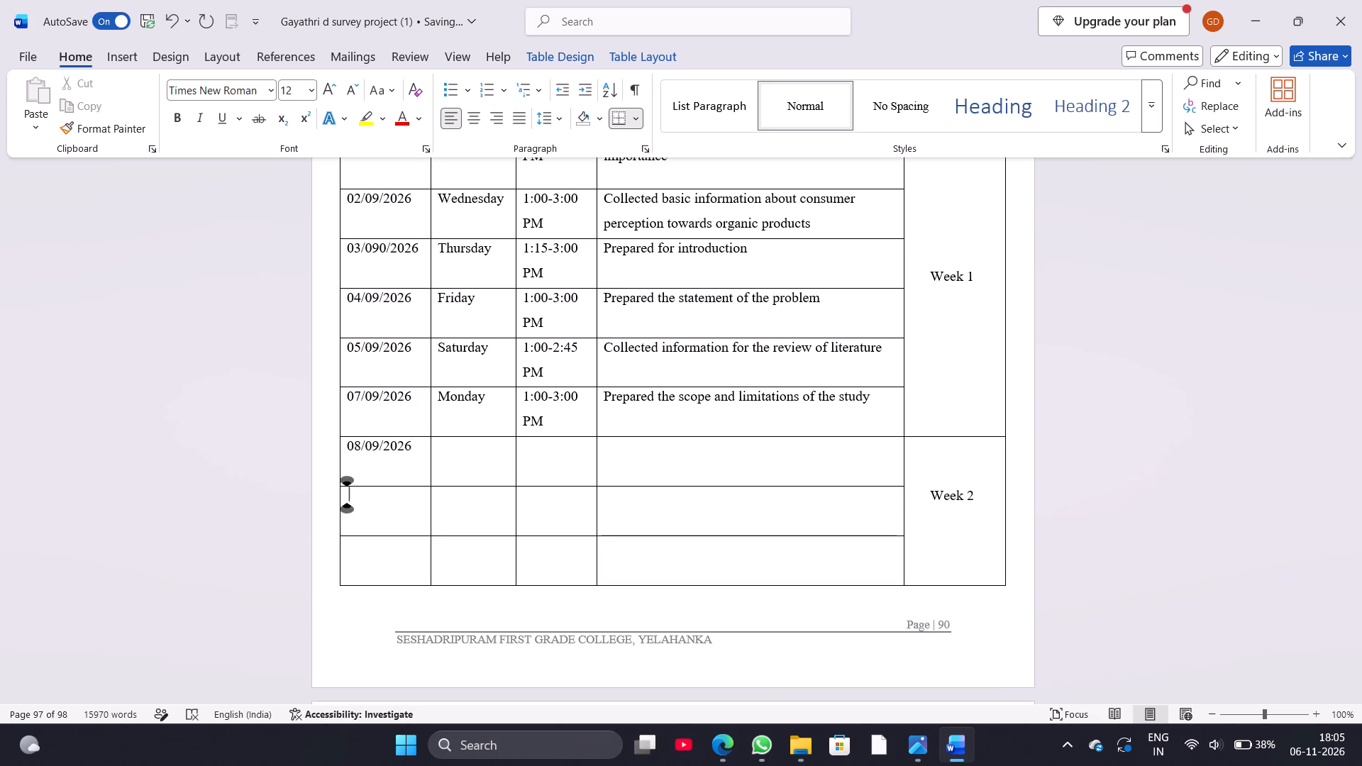
pyautogui.write('09')
pyautogui.write('/09')
pyautogui.write('/2026')
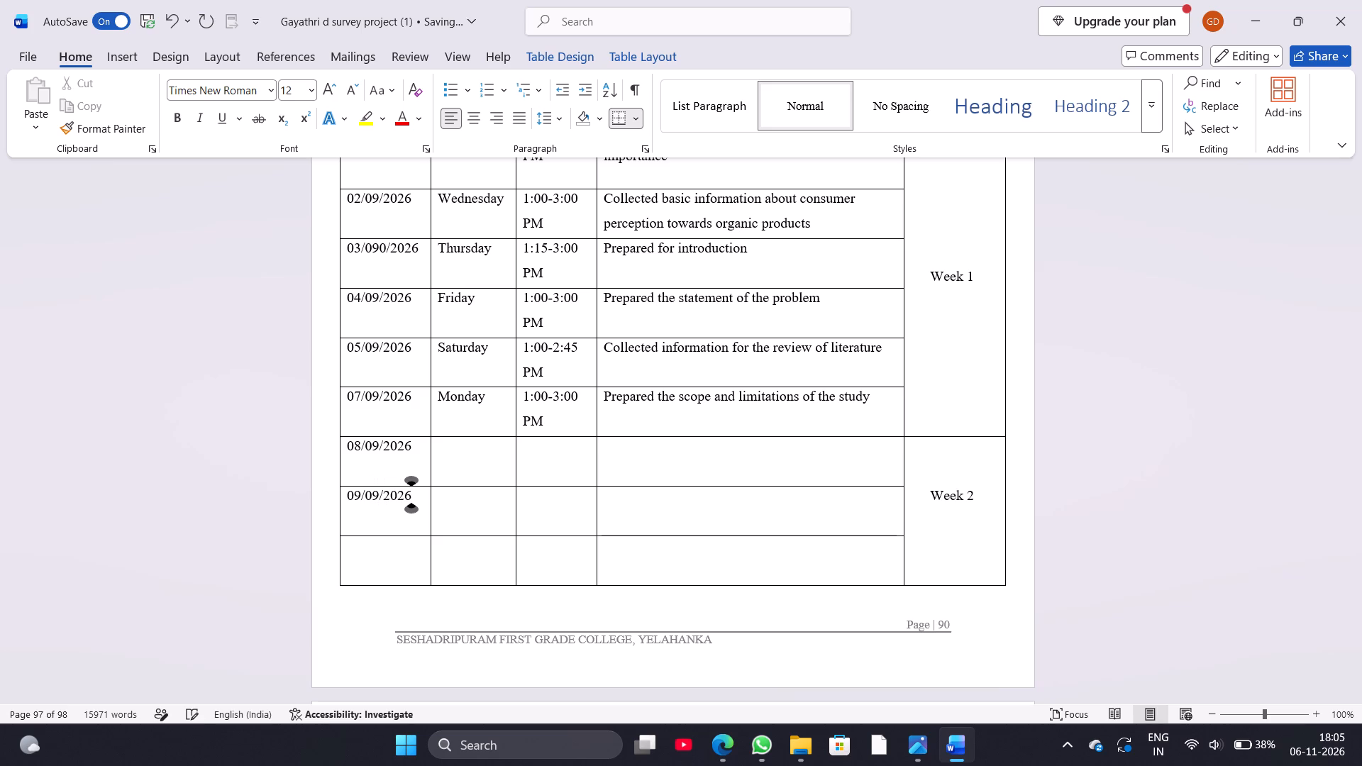
pyautogui.press('Down')
pyautogui.write('10/09/2026')
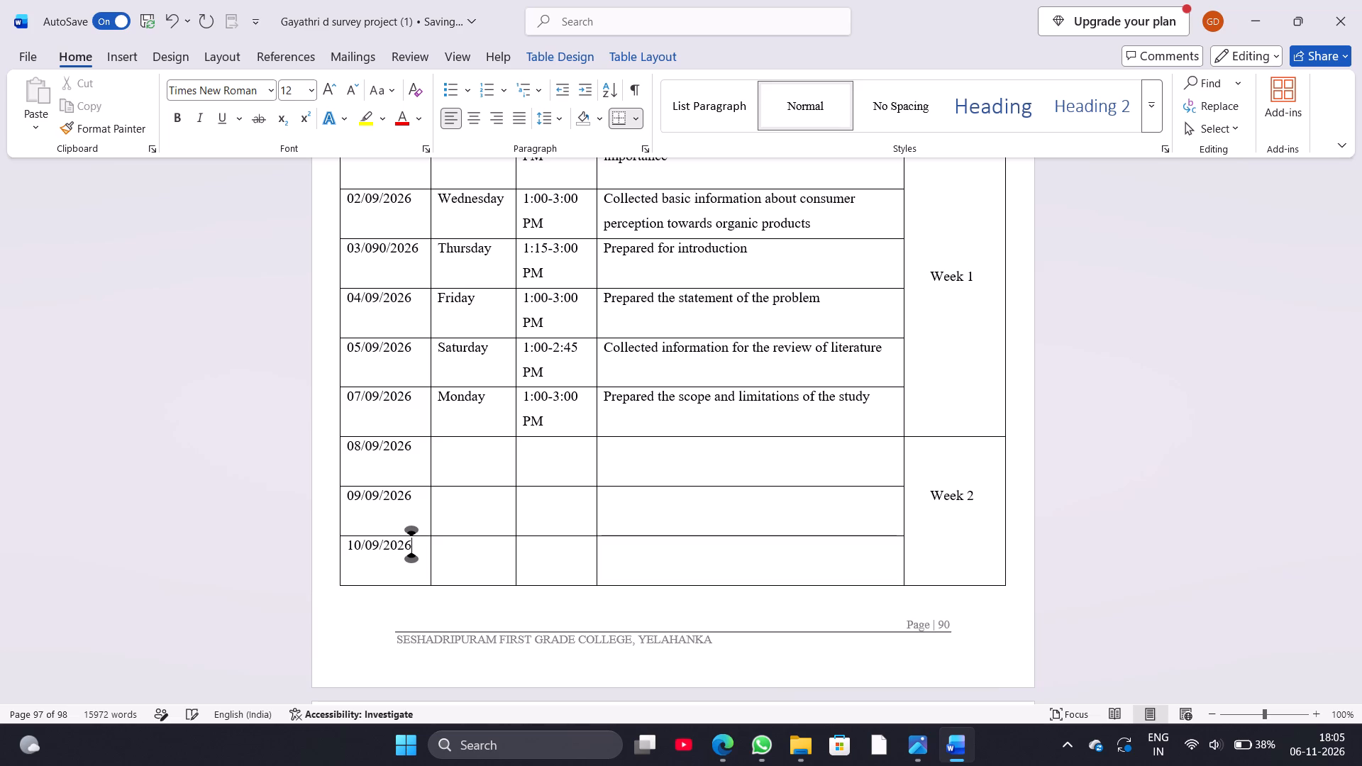
# Continue the date column in the first three rows on page 91 with 11/09/2026, 12/09/2026 and 14/09/2026.
pyautogui.press('Down')
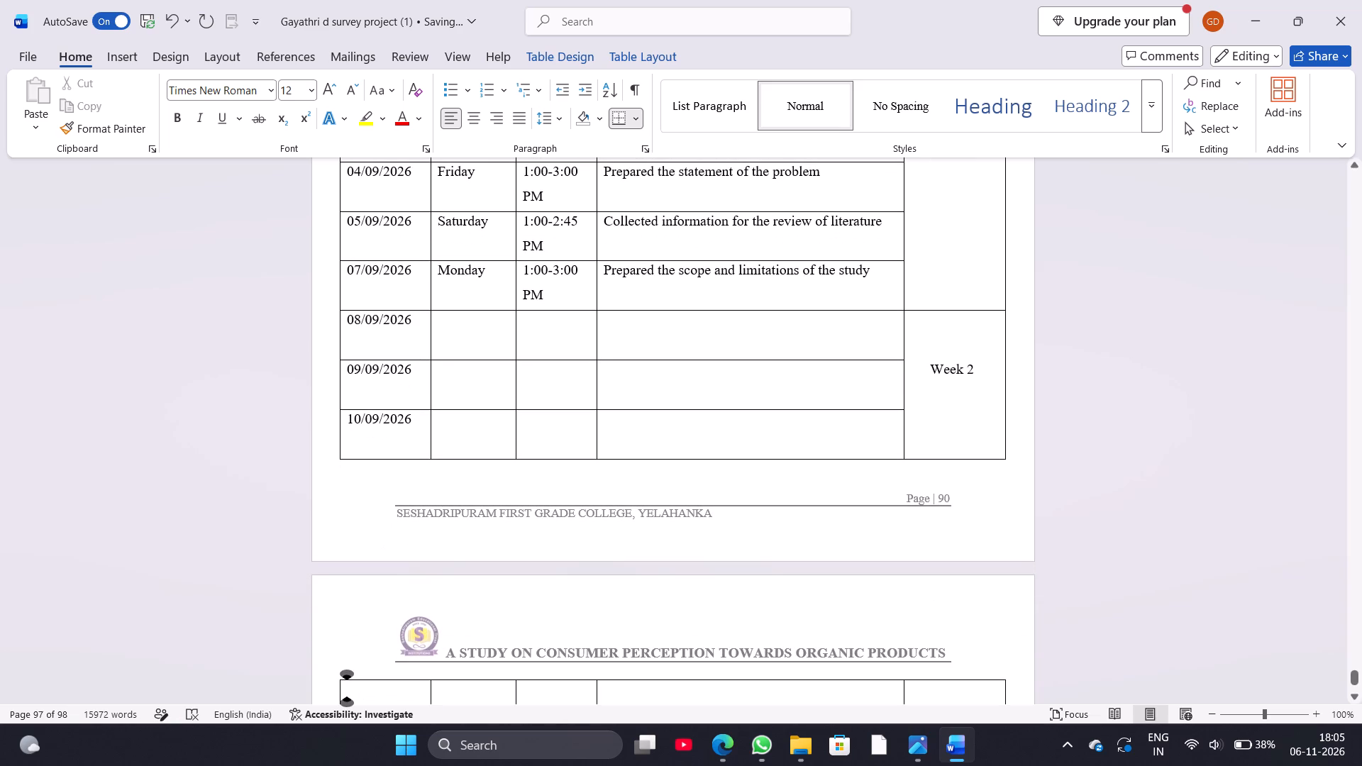
pyautogui.write('11')
pyautogui.write('/0')
pyautogui.press('9')
pyautogui.write('/2026')
pyautogui.scroll(-1, 356, 455)
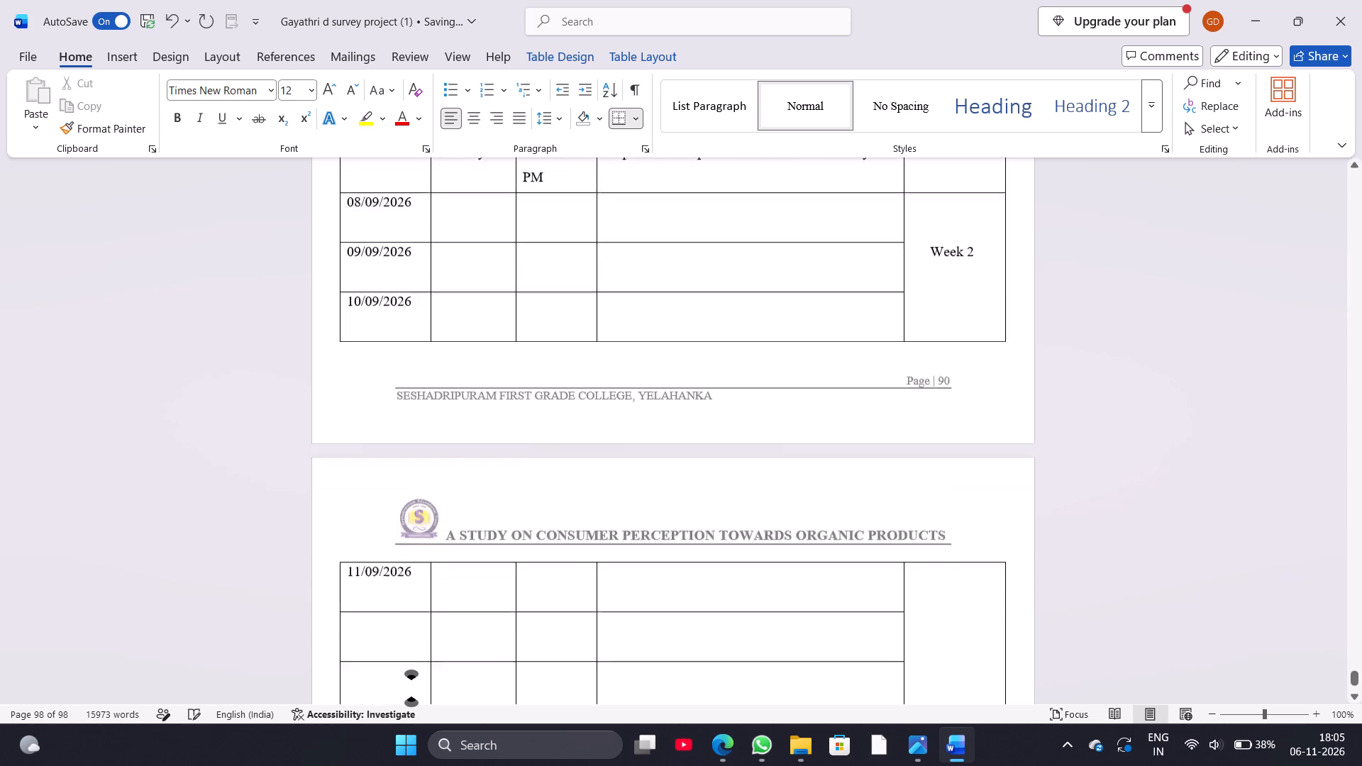
pyautogui.scroll(-1, 356, 455)
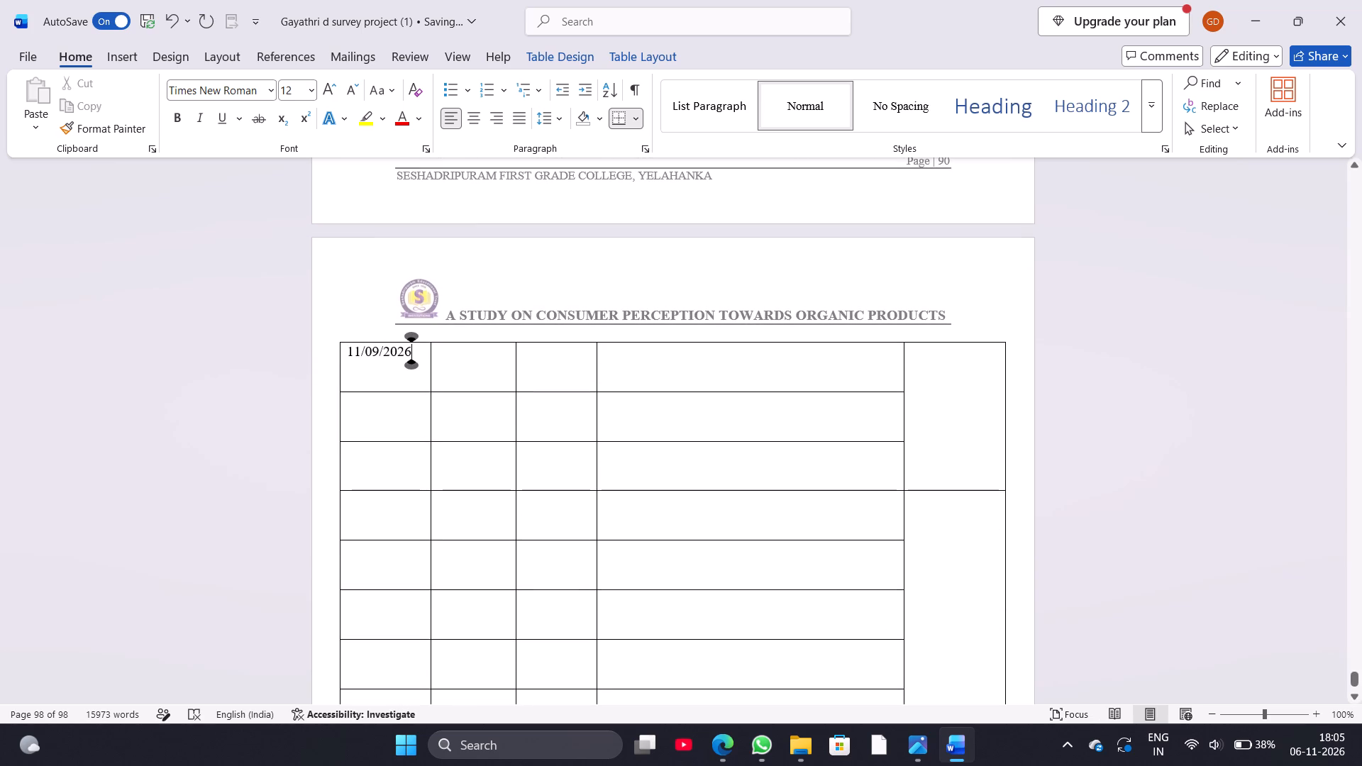
pyautogui.press('Down')
pyautogui.write('12/09')
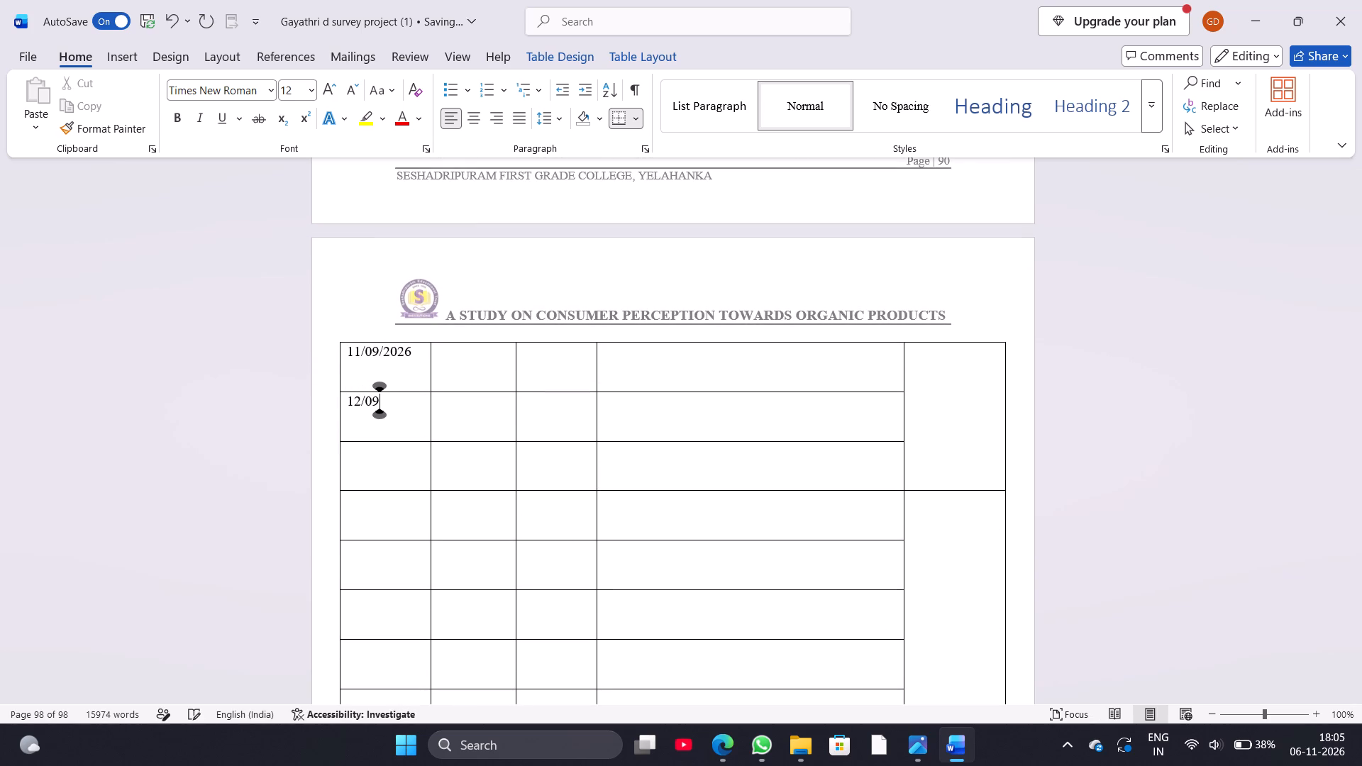
# Complete the date 12/09/2026 in the second row of the log book table on page 91.
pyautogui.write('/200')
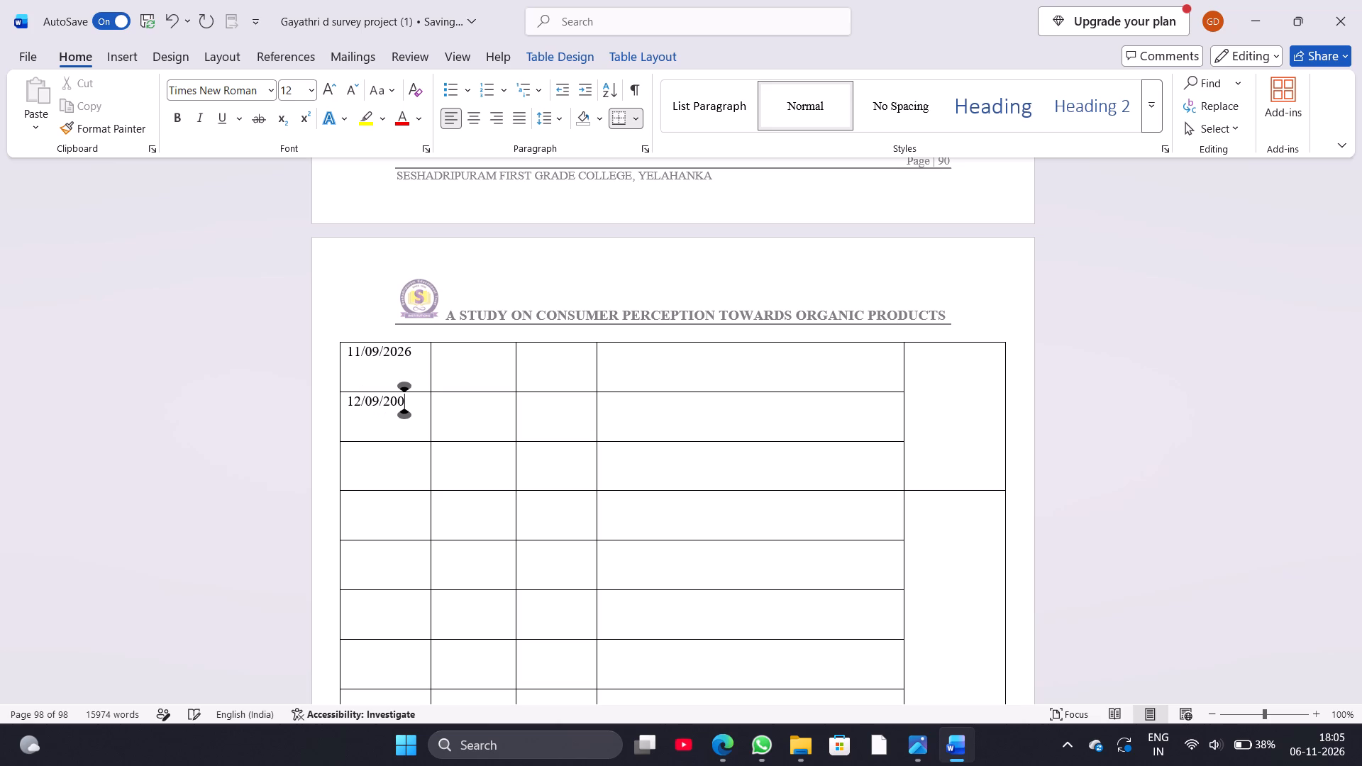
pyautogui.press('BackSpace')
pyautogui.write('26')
# Check the log book reference image for the entries following 12/09/2026 through the end of its table.
pyautogui.click(905, 703)
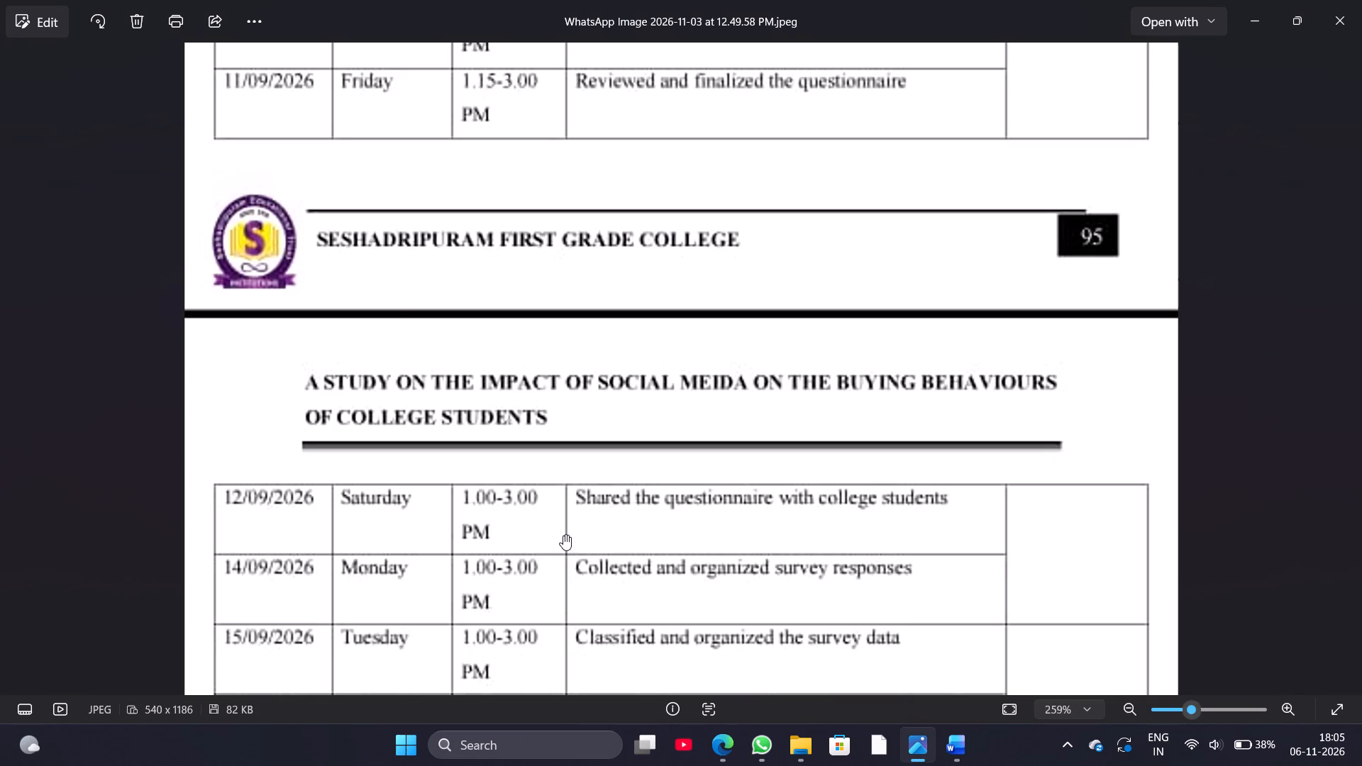
pyautogui.scroll(-1, 563, 535)
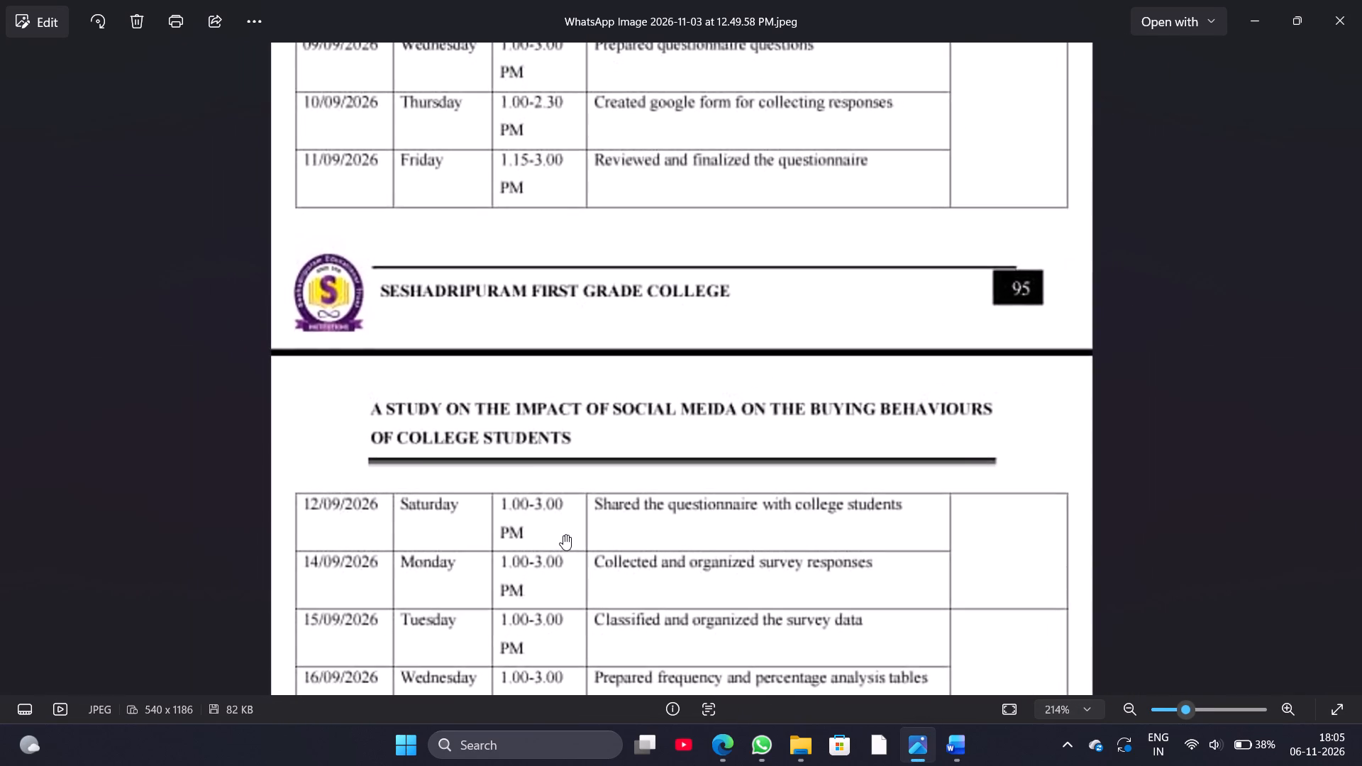
pyautogui.press('Down')
pyautogui.press('Down')
pyautogui.press('Down')
pyautogui.press('Down')
pyautogui.press('Down')
pyautogui.press('Down')
pyautogui.press('Down')
pyautogui.press('Down')
pyautogui.press('Down')
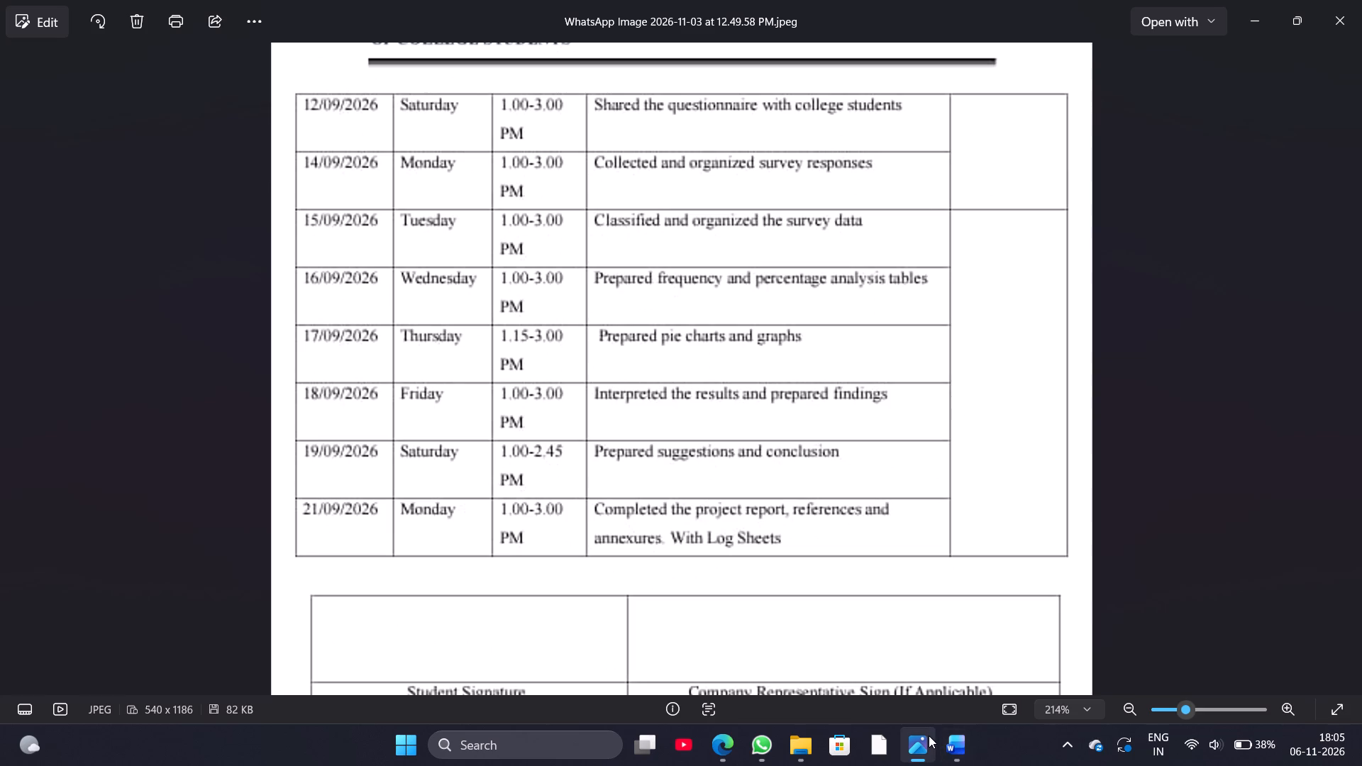
pyautogui.click(982, 675)
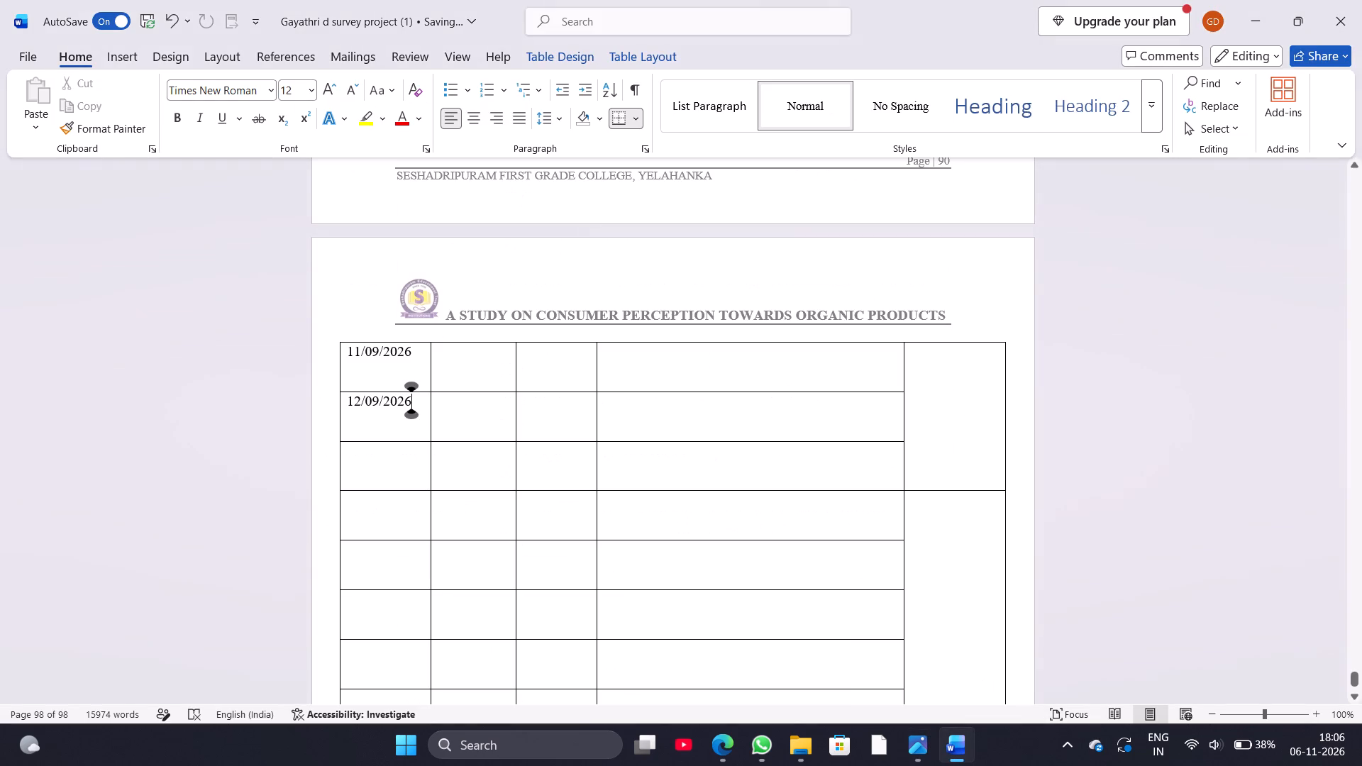
# Enter the date 14/09/2026 in the third row of the log book table on page 91.
pyautogui.click(355, 454)
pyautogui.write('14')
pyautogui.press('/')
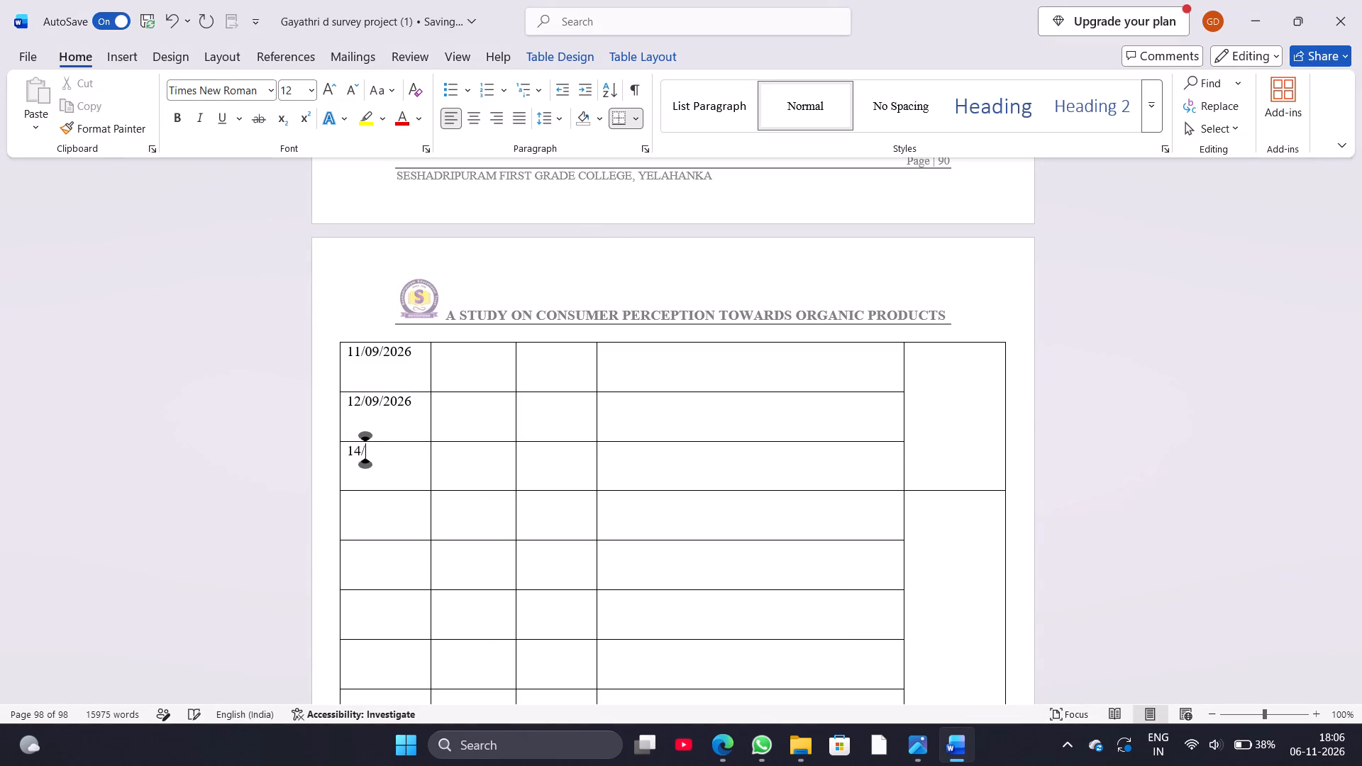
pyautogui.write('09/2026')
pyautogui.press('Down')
# Enter 15/09/2026, 16/09/2026 and 17/09/2026 in the three date cells below 14/09/2026.
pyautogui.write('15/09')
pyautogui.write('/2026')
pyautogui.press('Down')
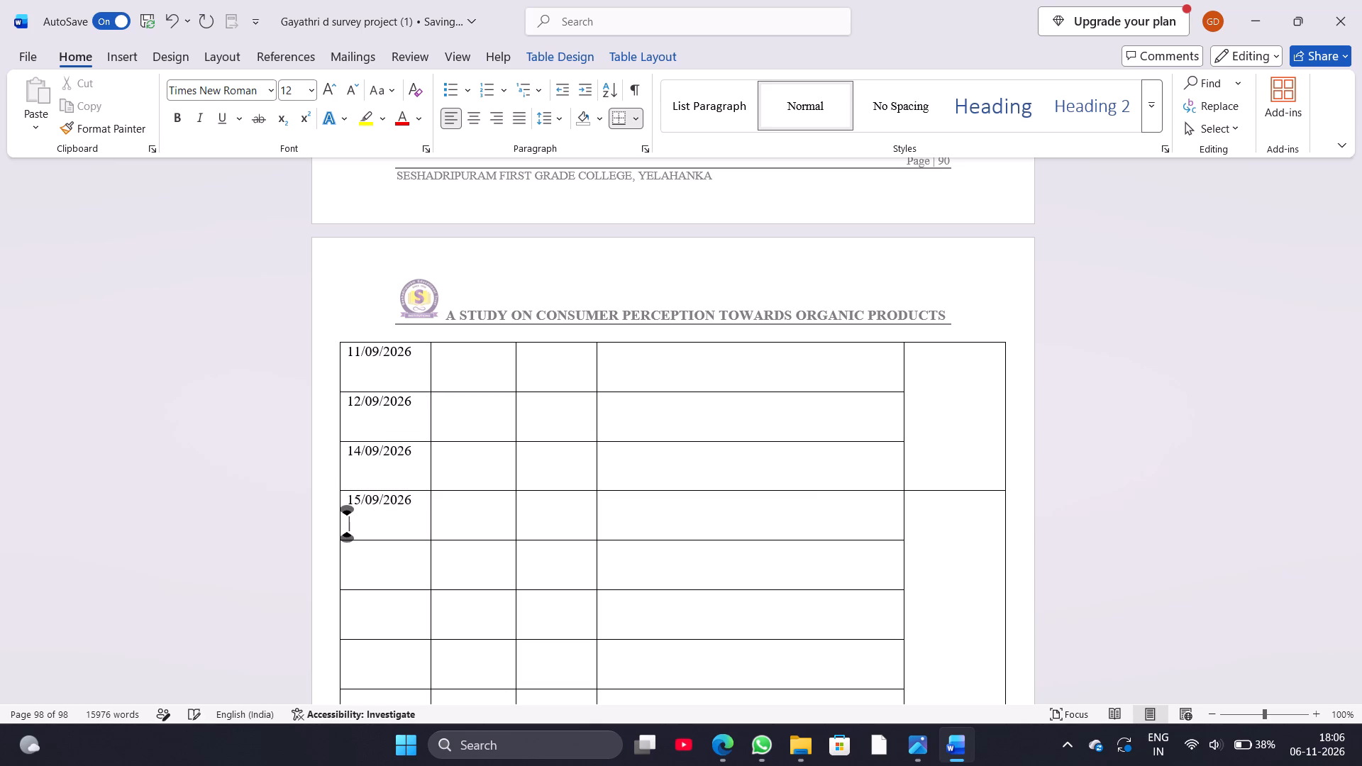
pyautogui.write('16')
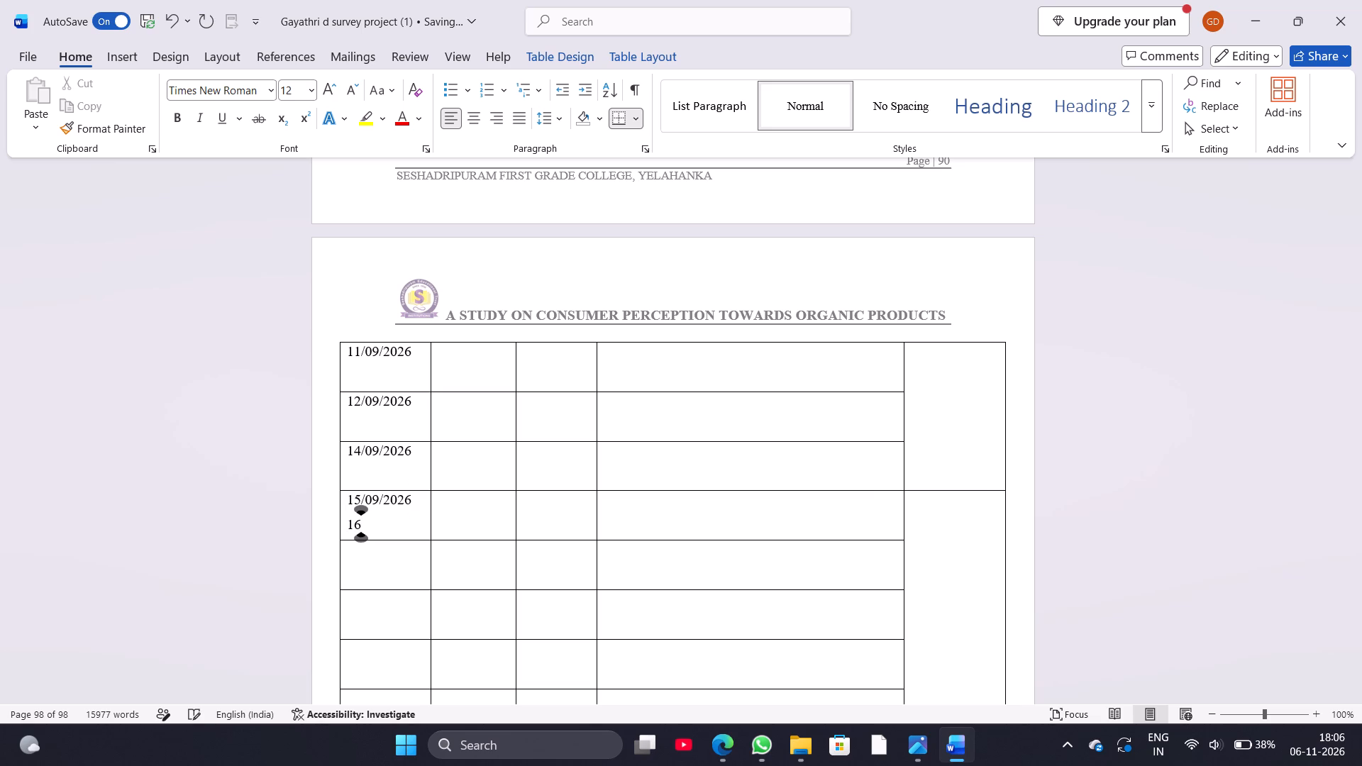
pyautogui.press('BackSpace')
pyautogui.press('BackSpace')
pyautogui.press('Down')
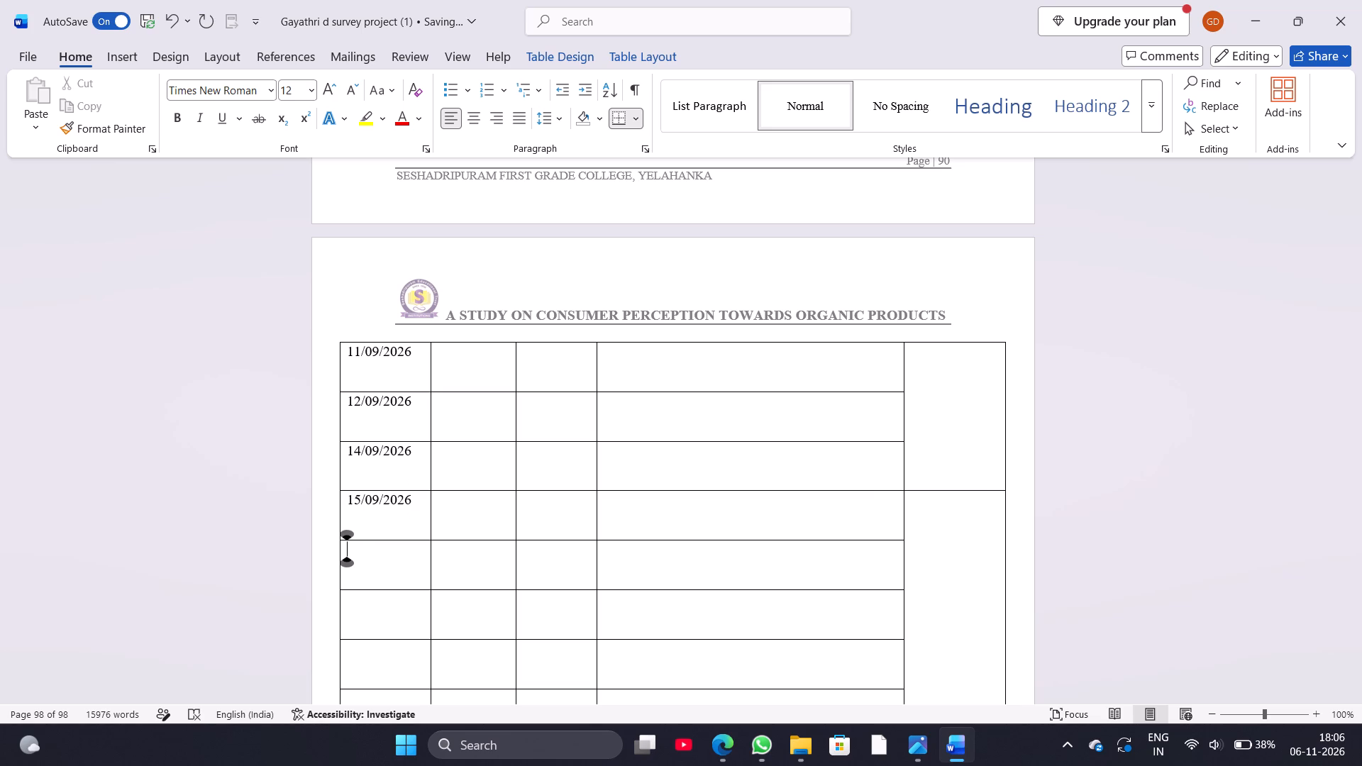
pyautogui.write('16/09/2026')
pyautogui.press('Down')
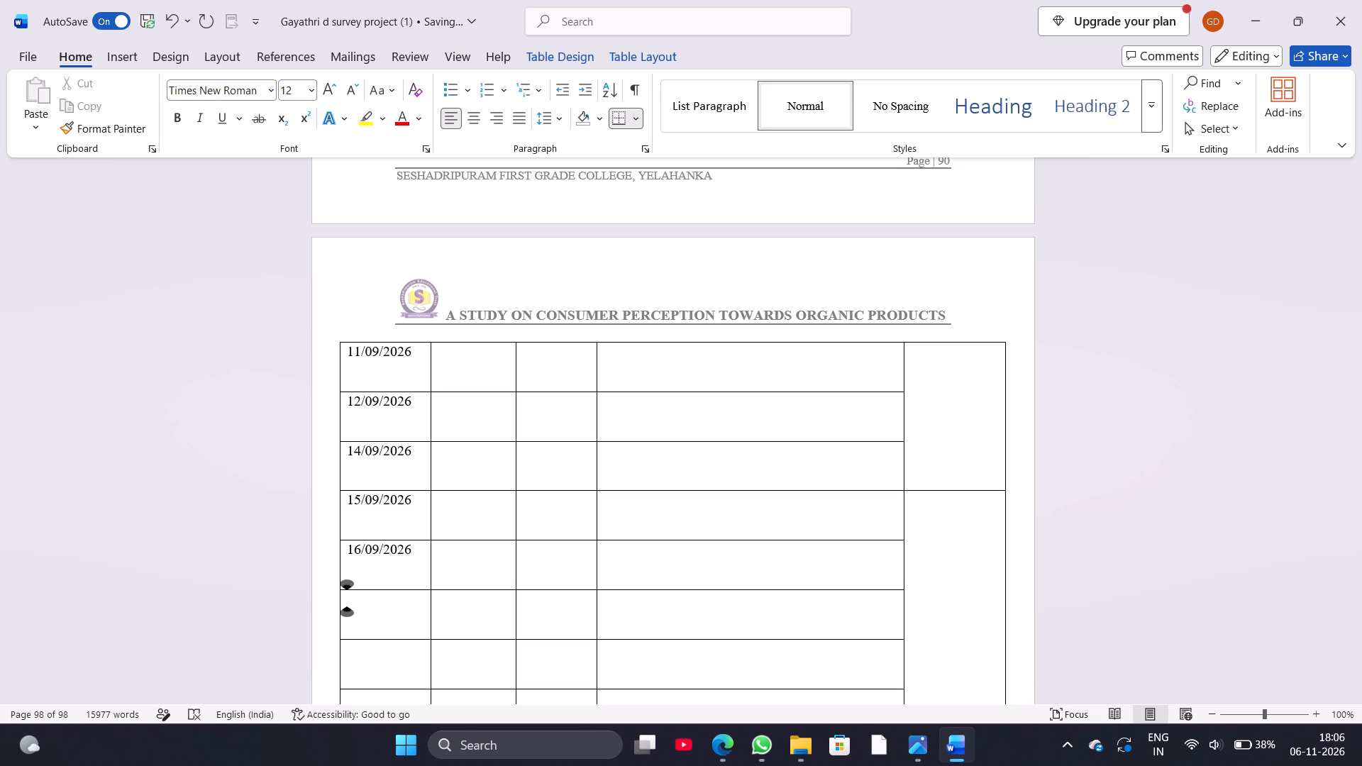
pyautogui.write('17/')
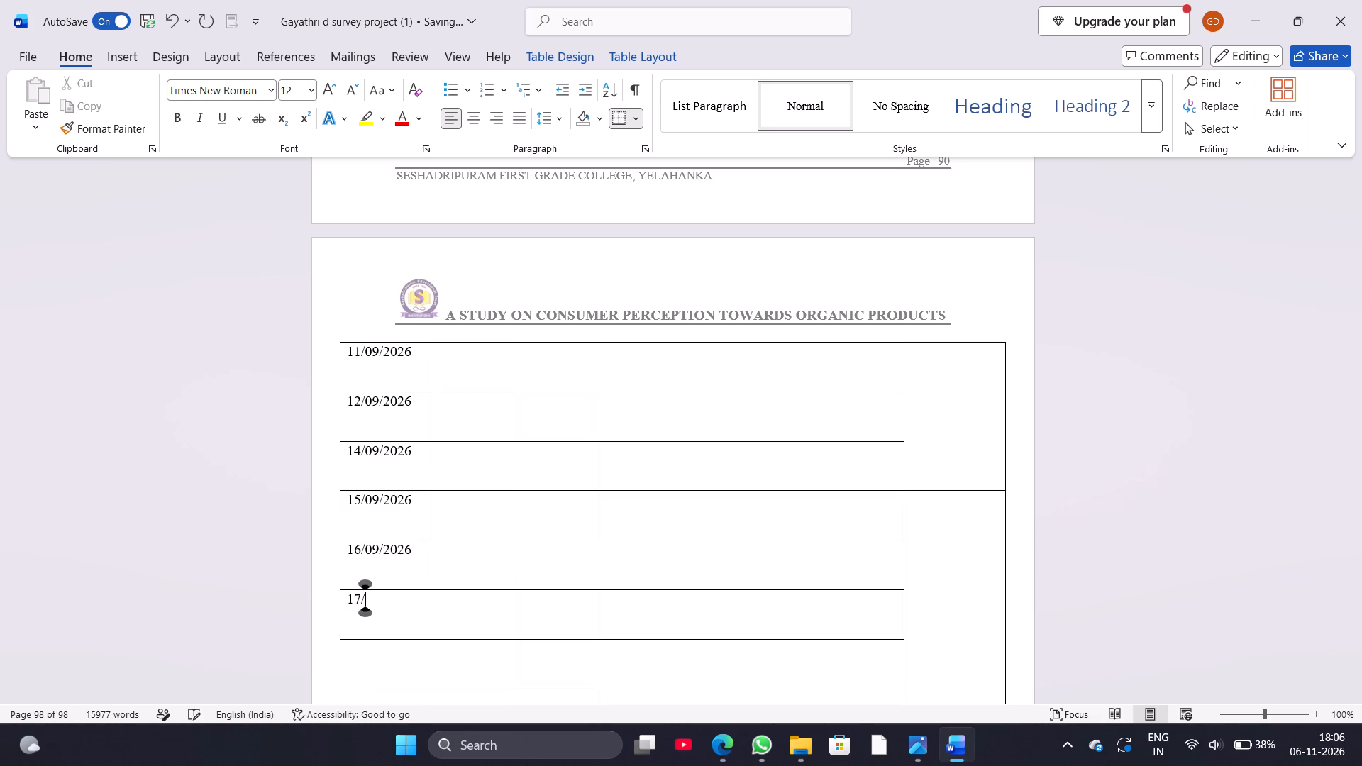
pyautogui.write('09')
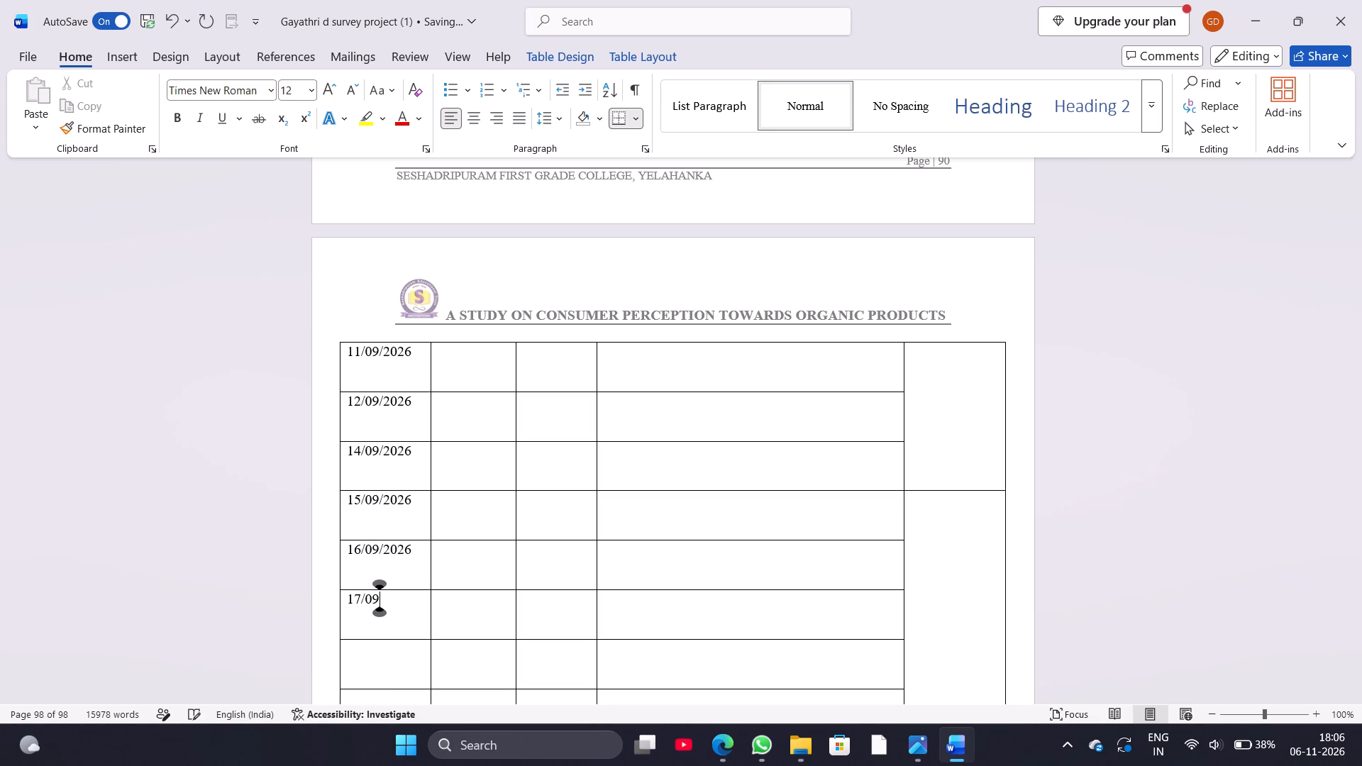
pyautogui.press('/')
pyautogui.write('2026')
# Enter 18/09/2026 and 19/09/2026 in the two date cells below 17/09/2026.
pyautogui.press('Down')
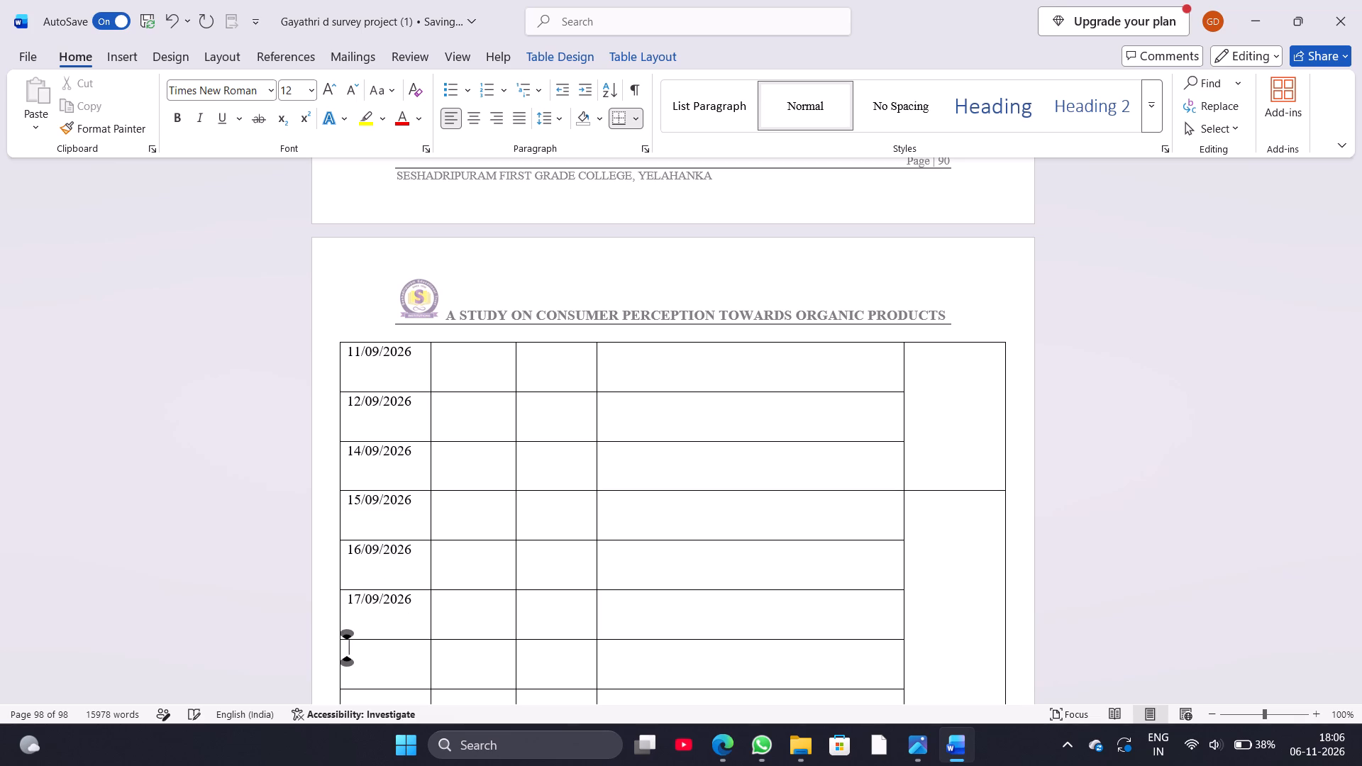
pyautogui.scroll(-2, 355, 454)
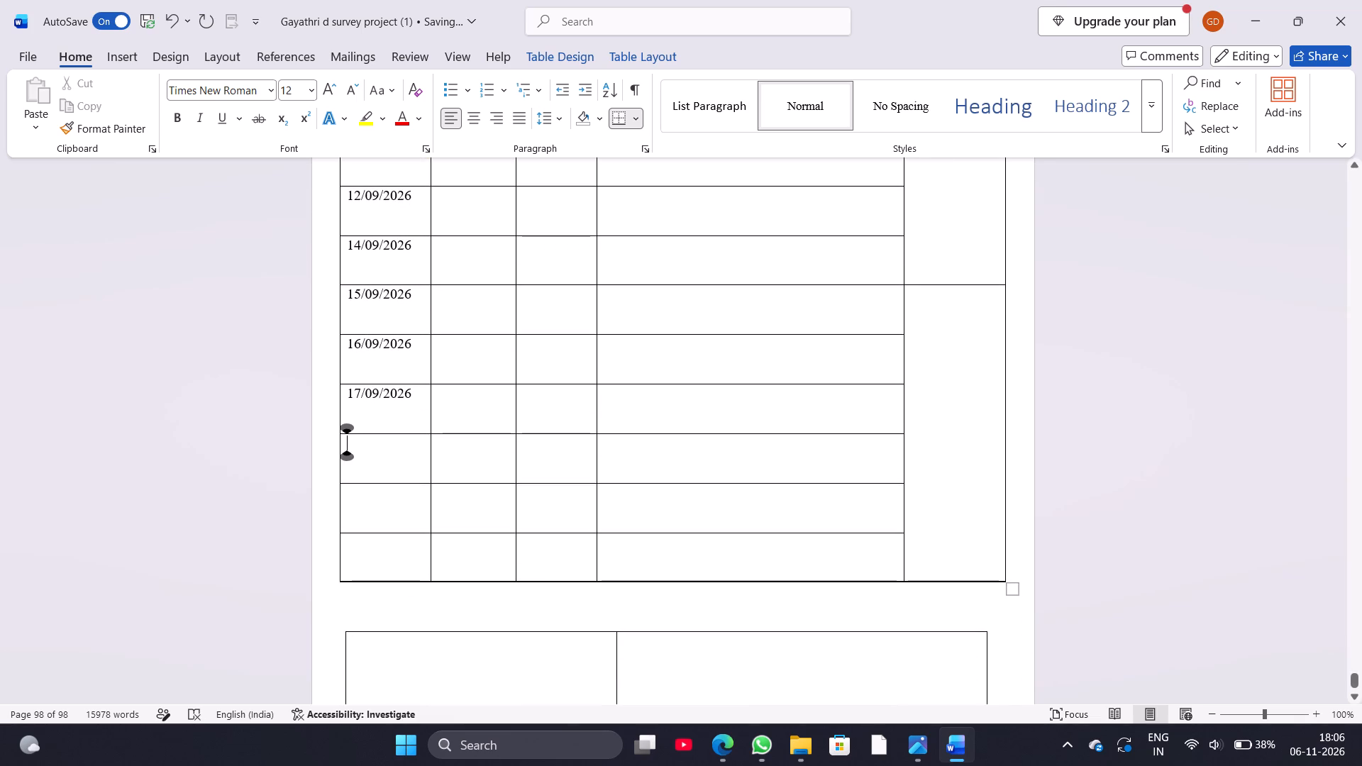
pyautogui.write('18')
pyautogui.press('/')
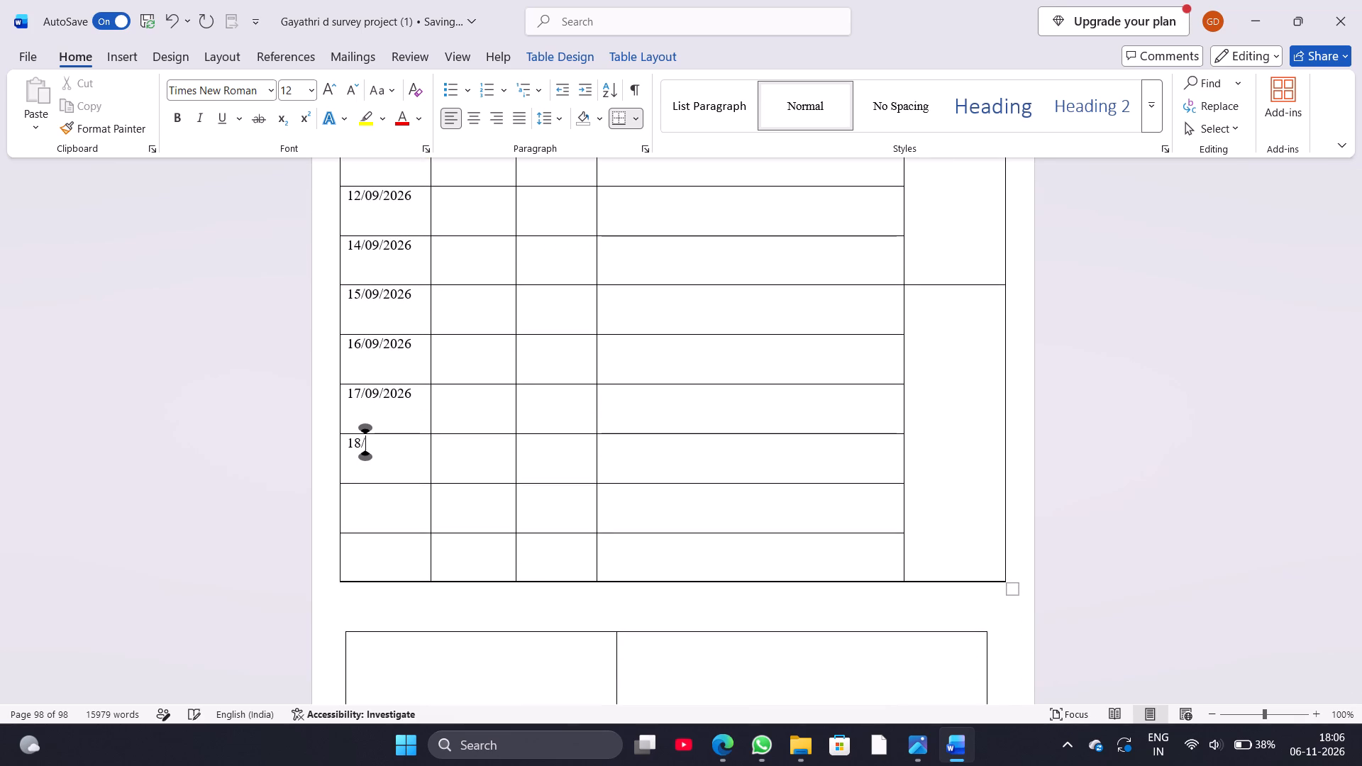
pyautogui.write('09/2026')
pyautogui.press('Down')
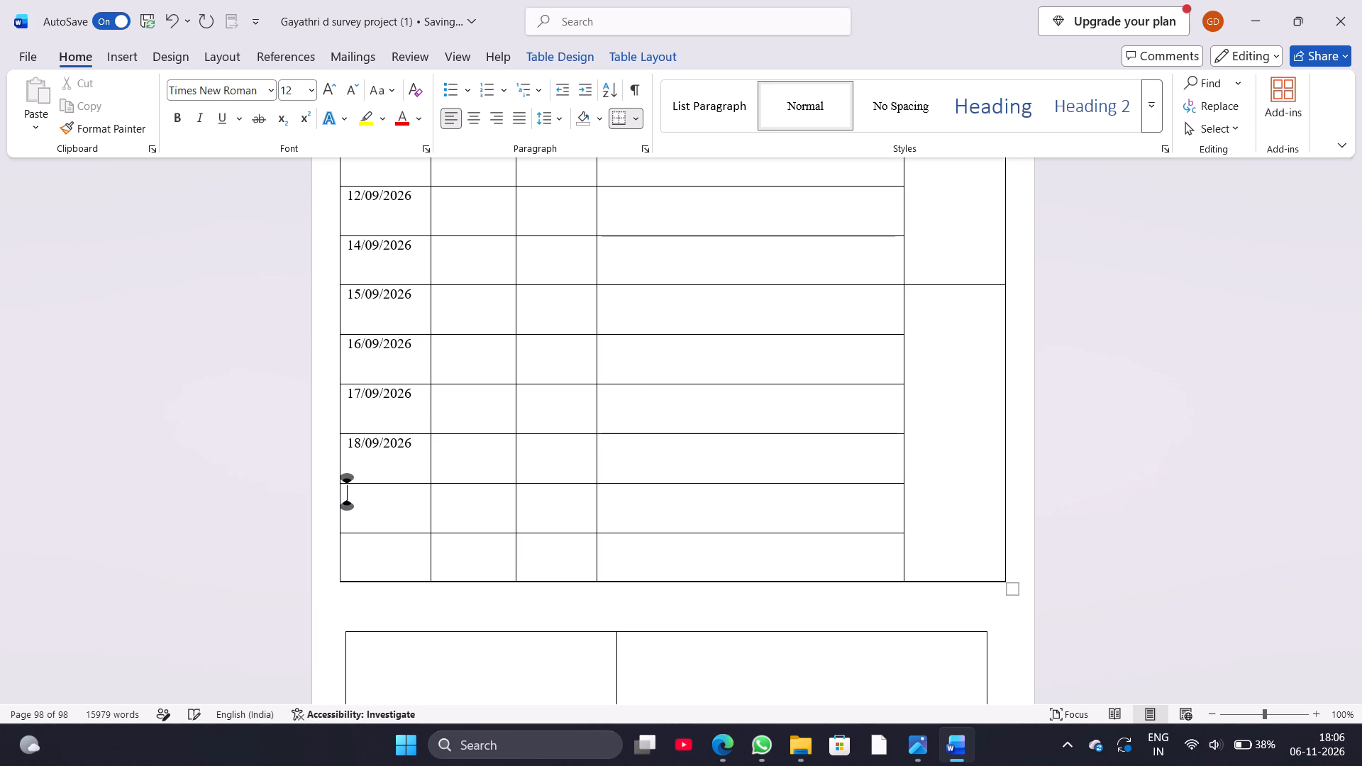
pyautogui.write('19')
pyautogui.write('/09')
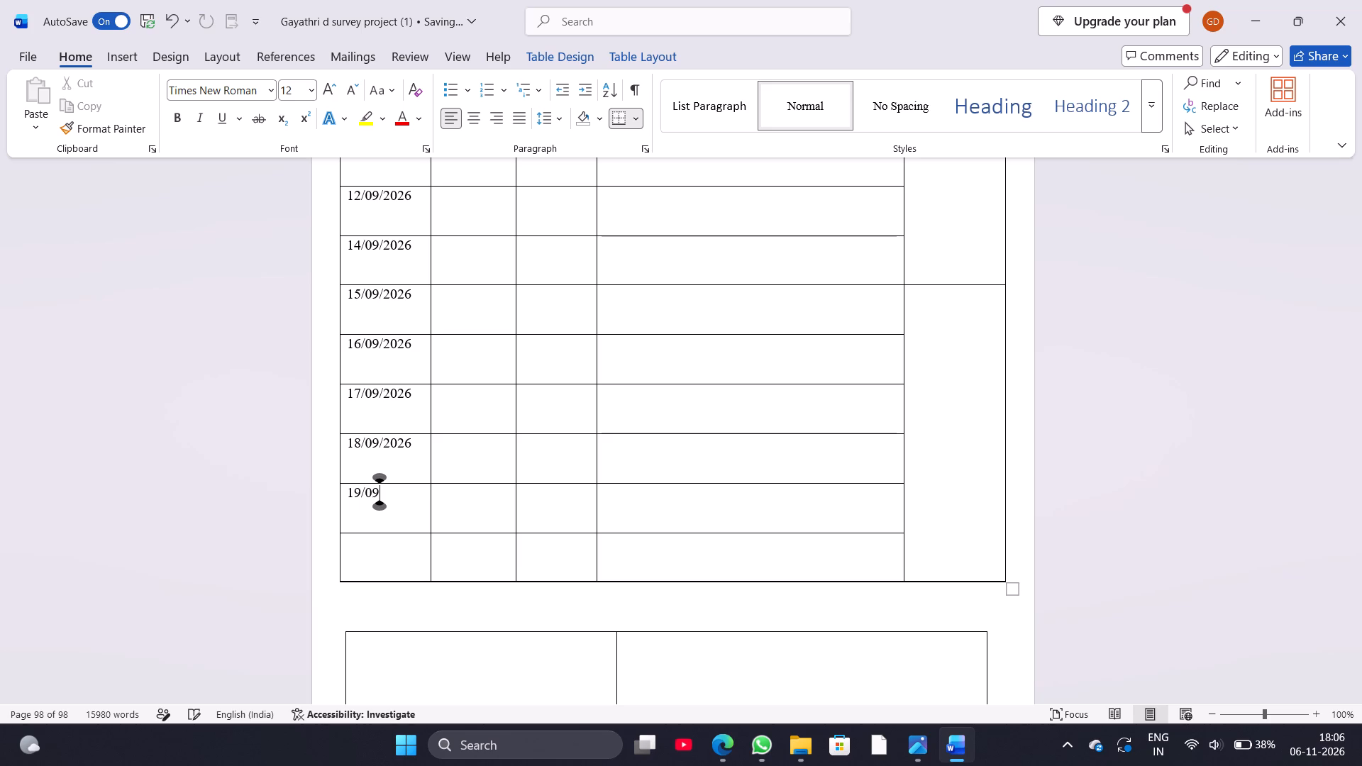
pyautogui.write('/2026')
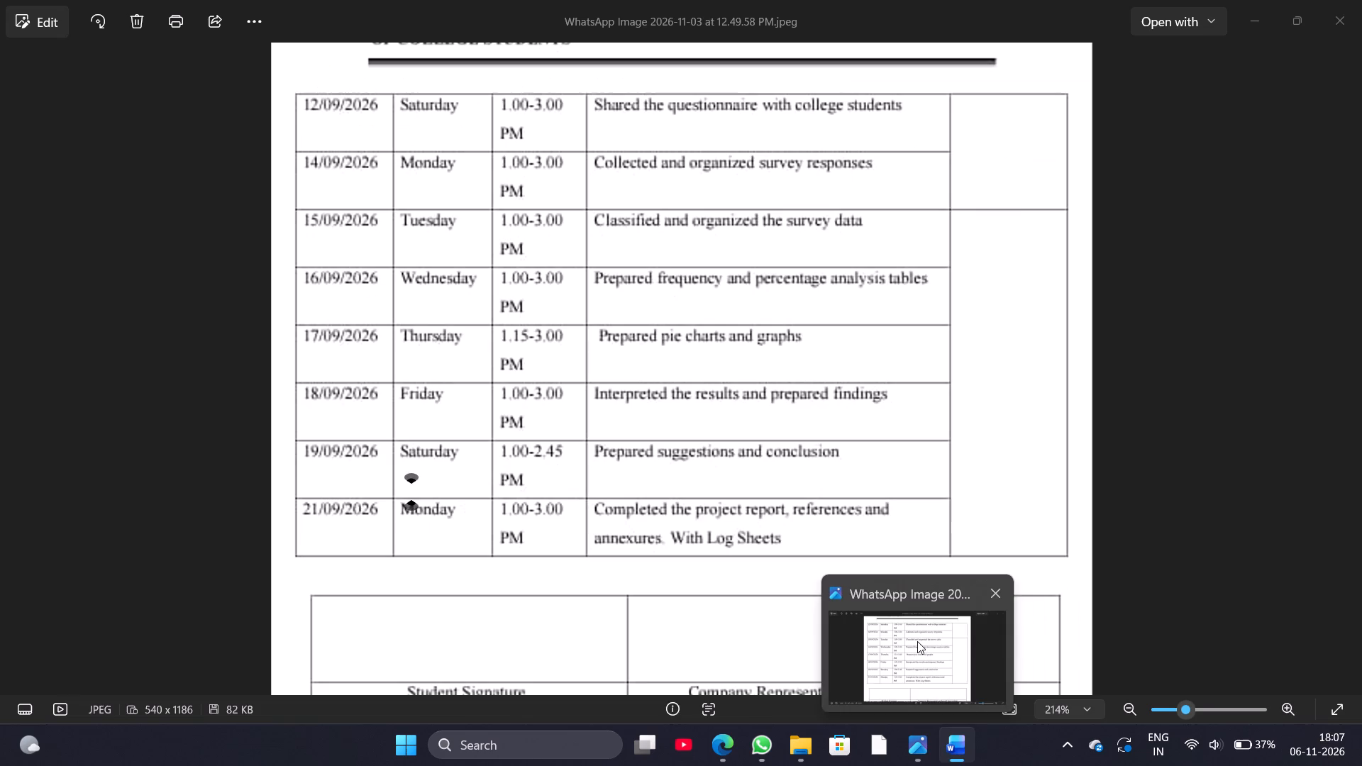
# Check the reference log sheet image in Photos, and enter 21/09/2026 in the last date cell of the Word log table.
pyautogui.click(917, 641)
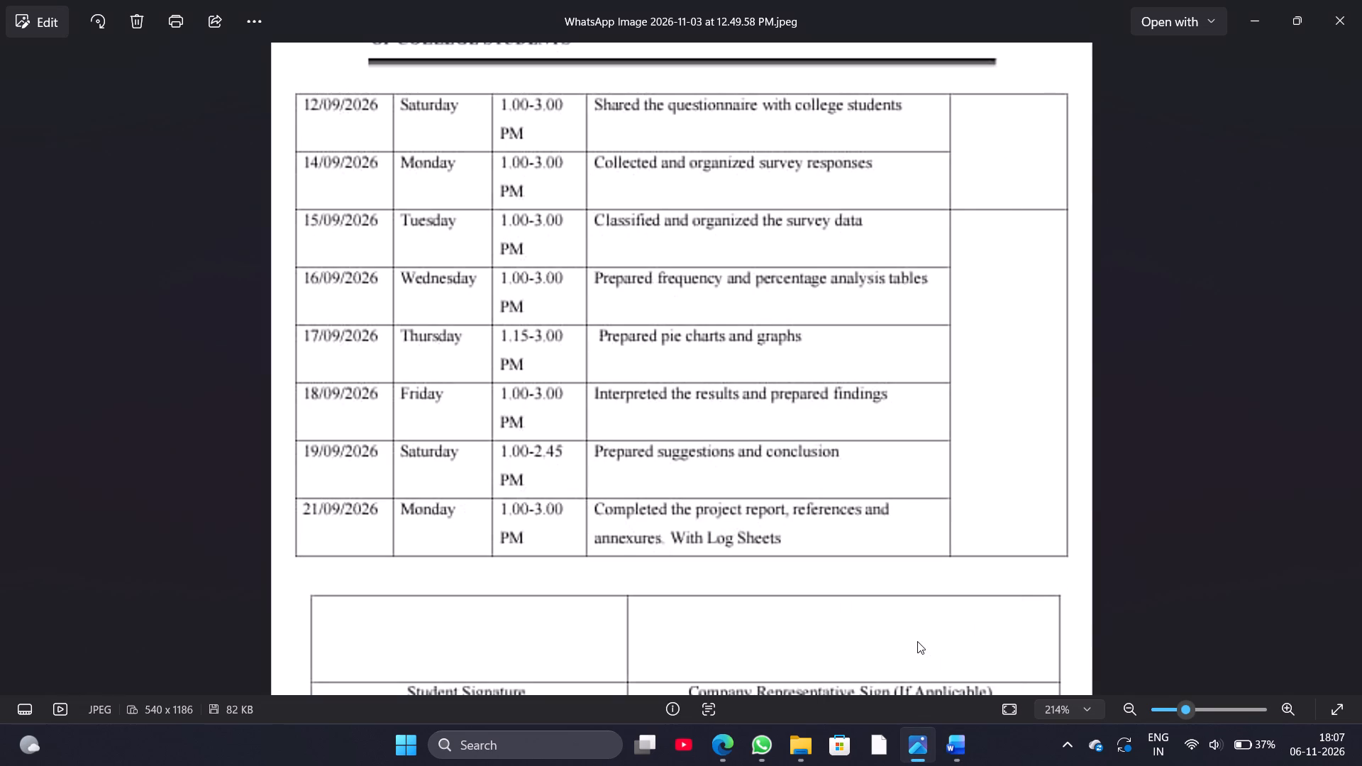
pyautogui.scroll(-1, 917, 641)
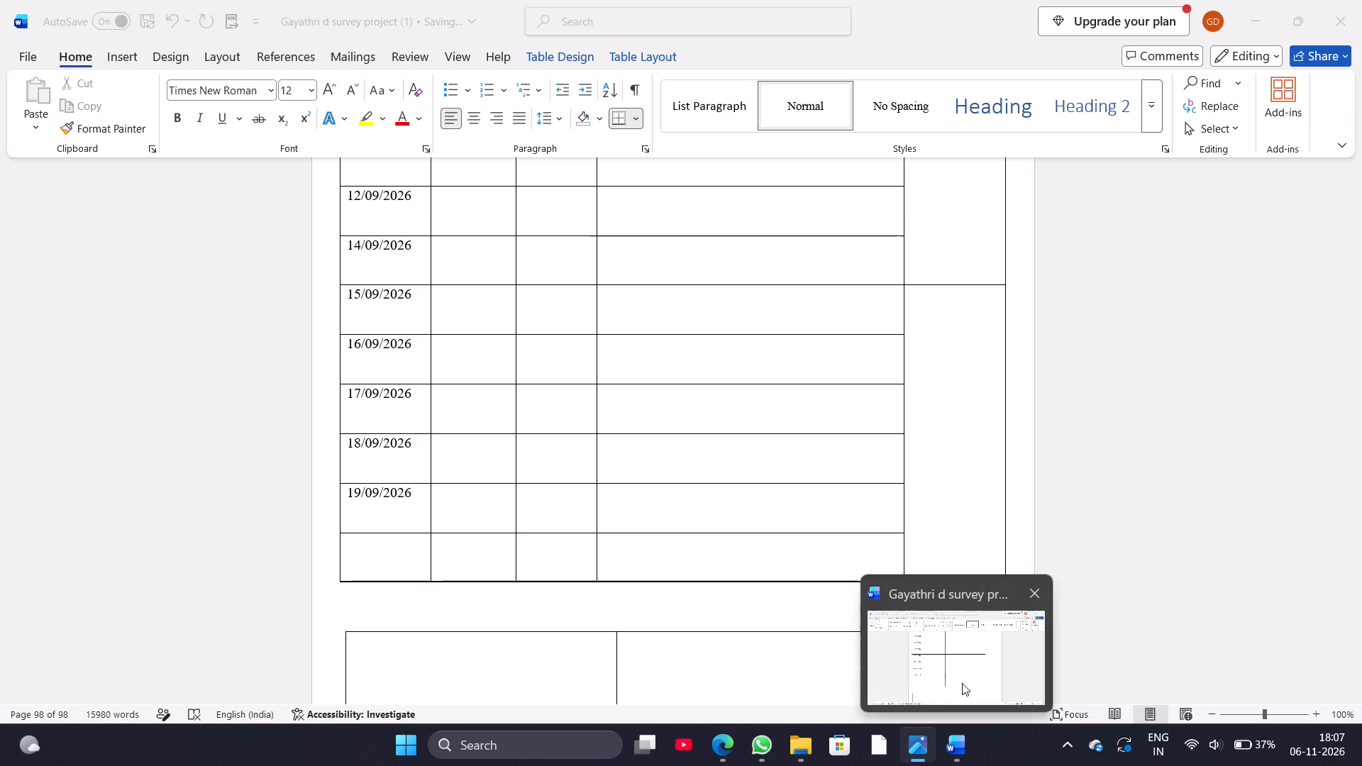
pyautogui.click(962, 683)
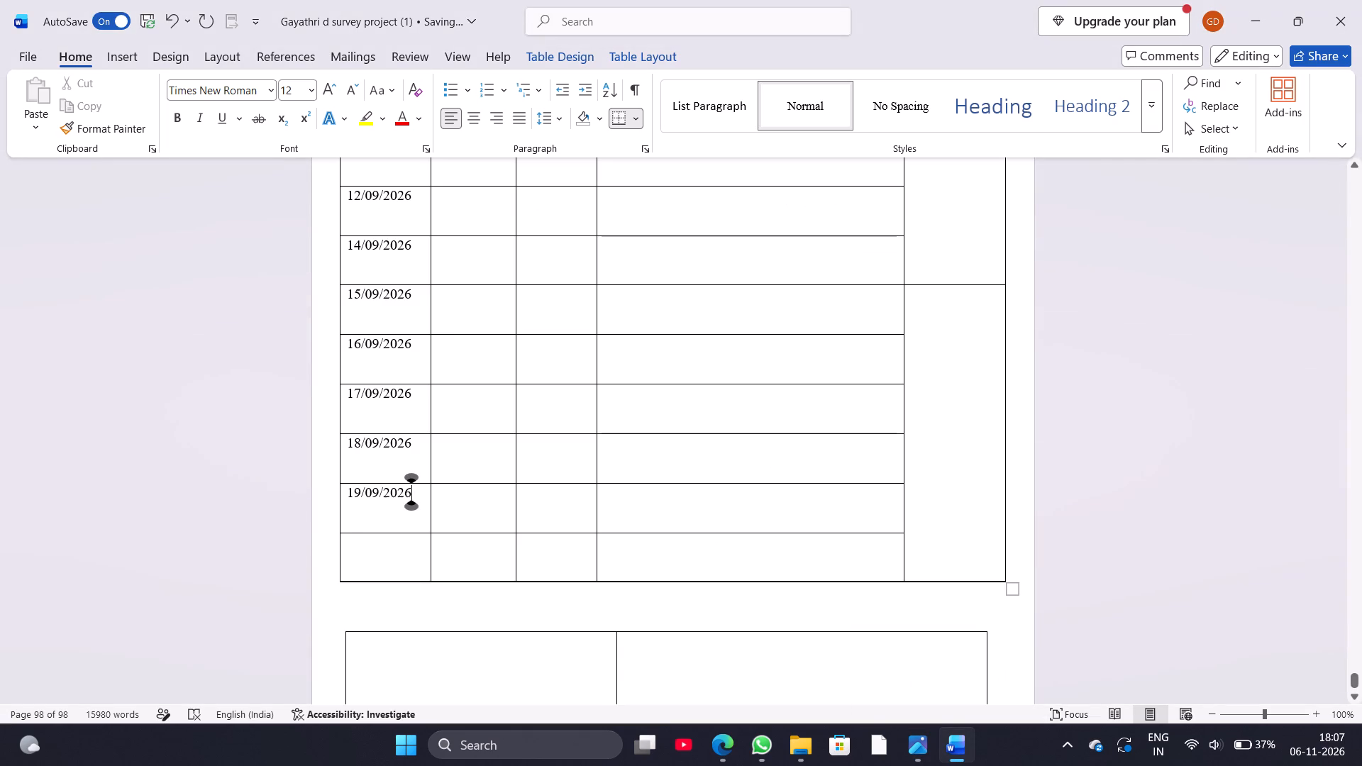
pyautogui.press('Down')
pyautogui.write('21/09/2026')
# Look over the log book pages, from the signature blocks to the title section and the filled date rows.
pyautogui.press('Down')
pyautogui.press('Down')
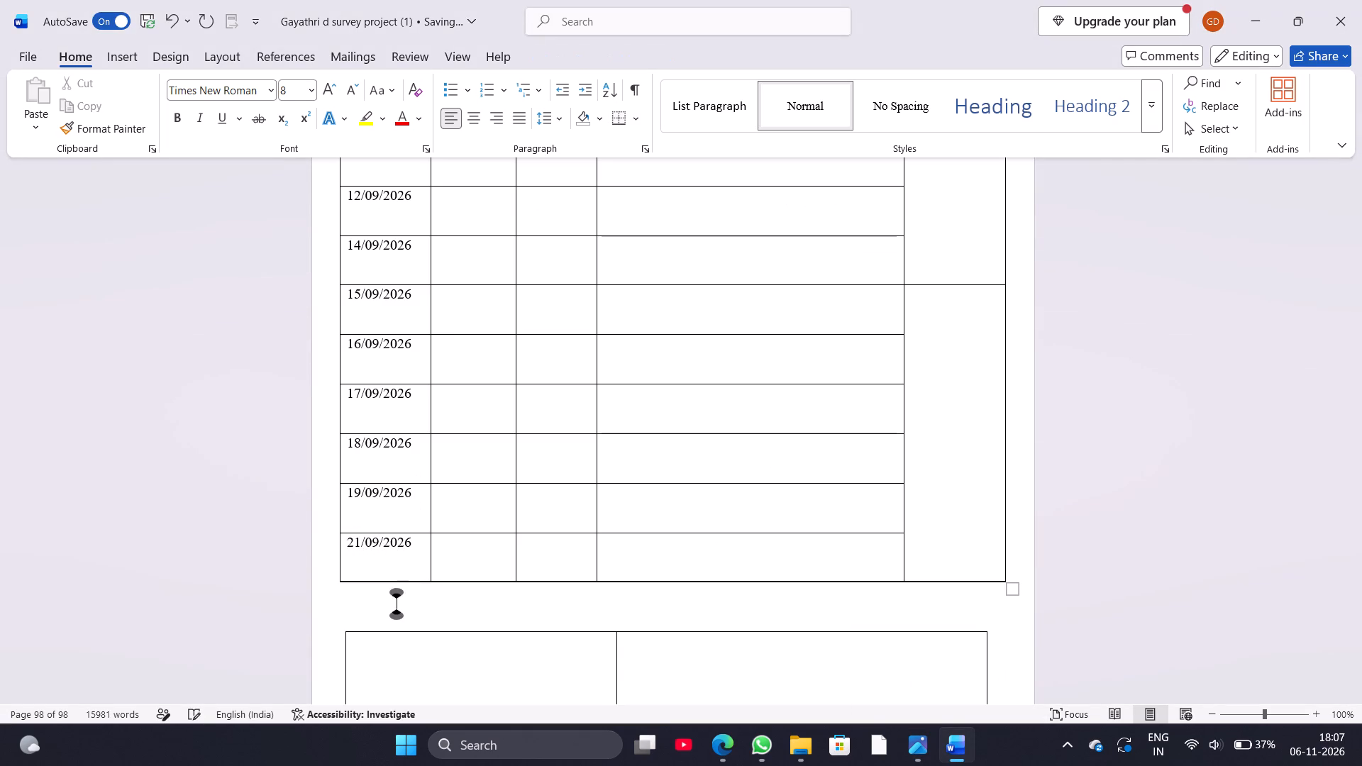
pyautogui.press('Down')
pyautogui.press('Down')
pyautogui.press('Down')
pyautogui.press('Down')
pyautogui.scroll(-3, 401, 585)
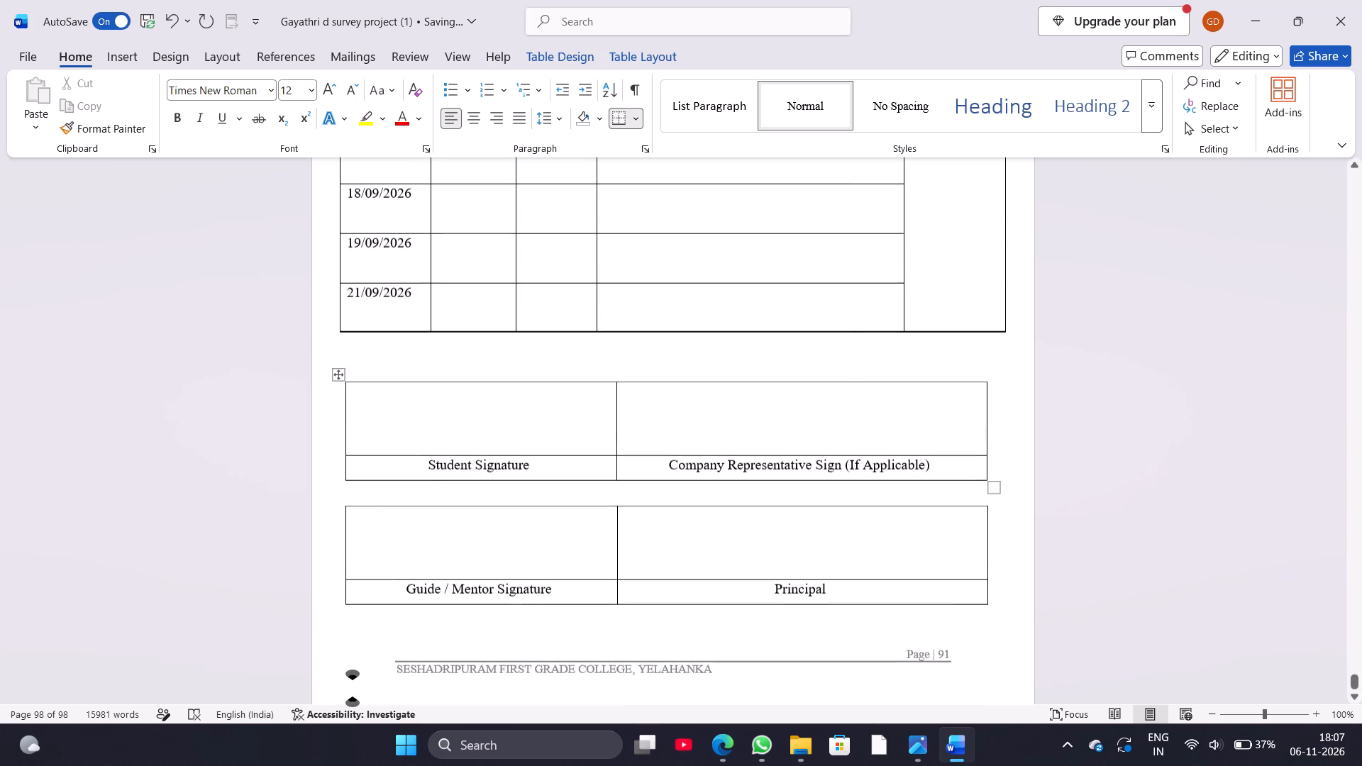
pyautogui.scroll(-2, 401, 585)
pyautogui.scroll(6, 401, 585)
pyautogui.scroll(-1, 401, 585)
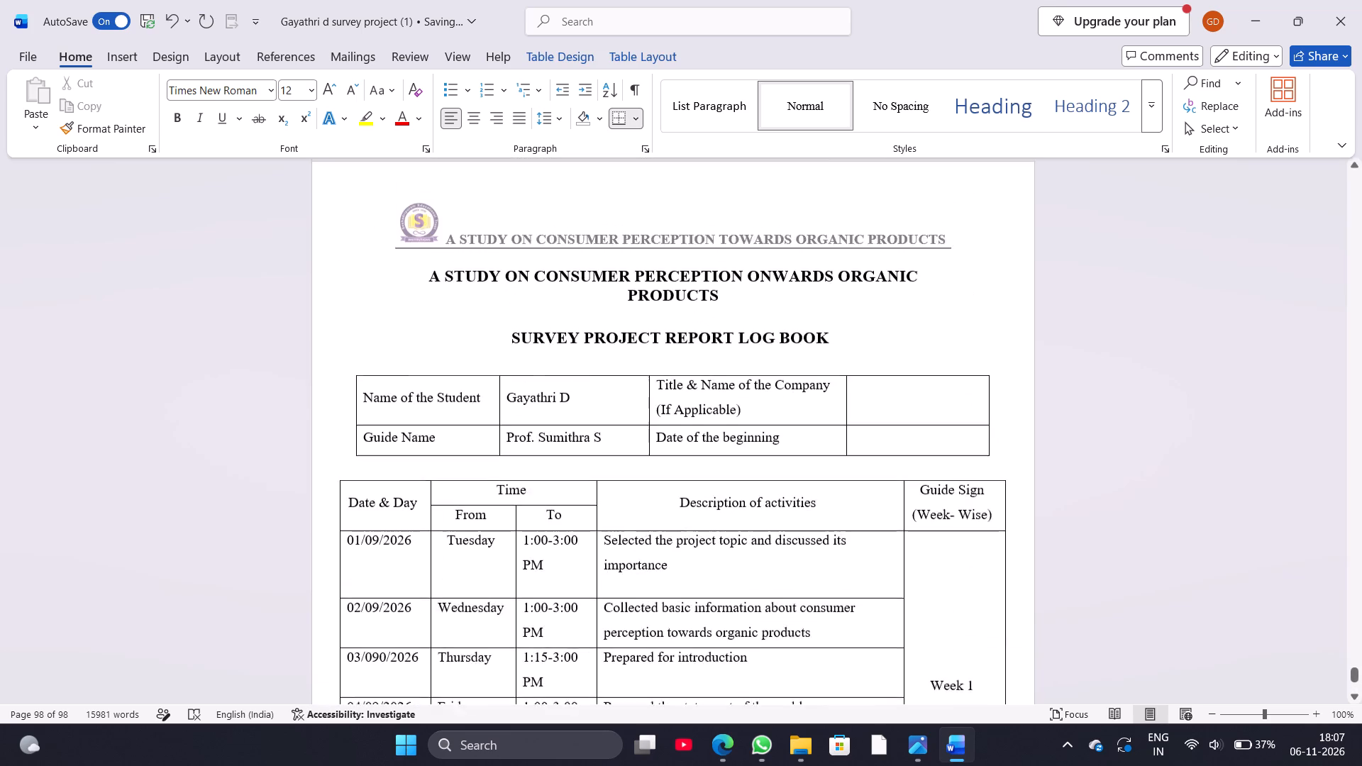
pyautogui.scroll(-3, 401, 585)
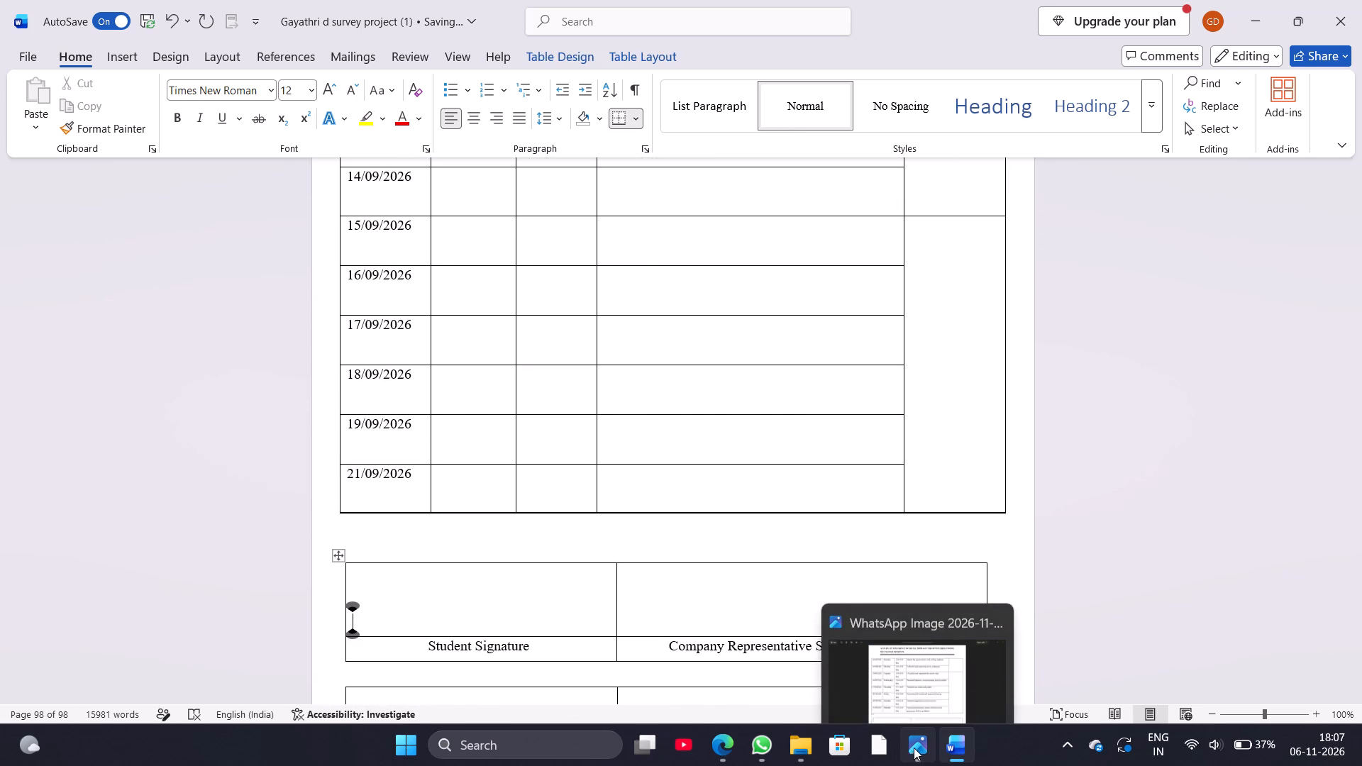
# Switch to the reference log sheet image in Photos and examine its day, time and activity entries for 08/09/2026 onward.
pyautogui.click(914, 679)
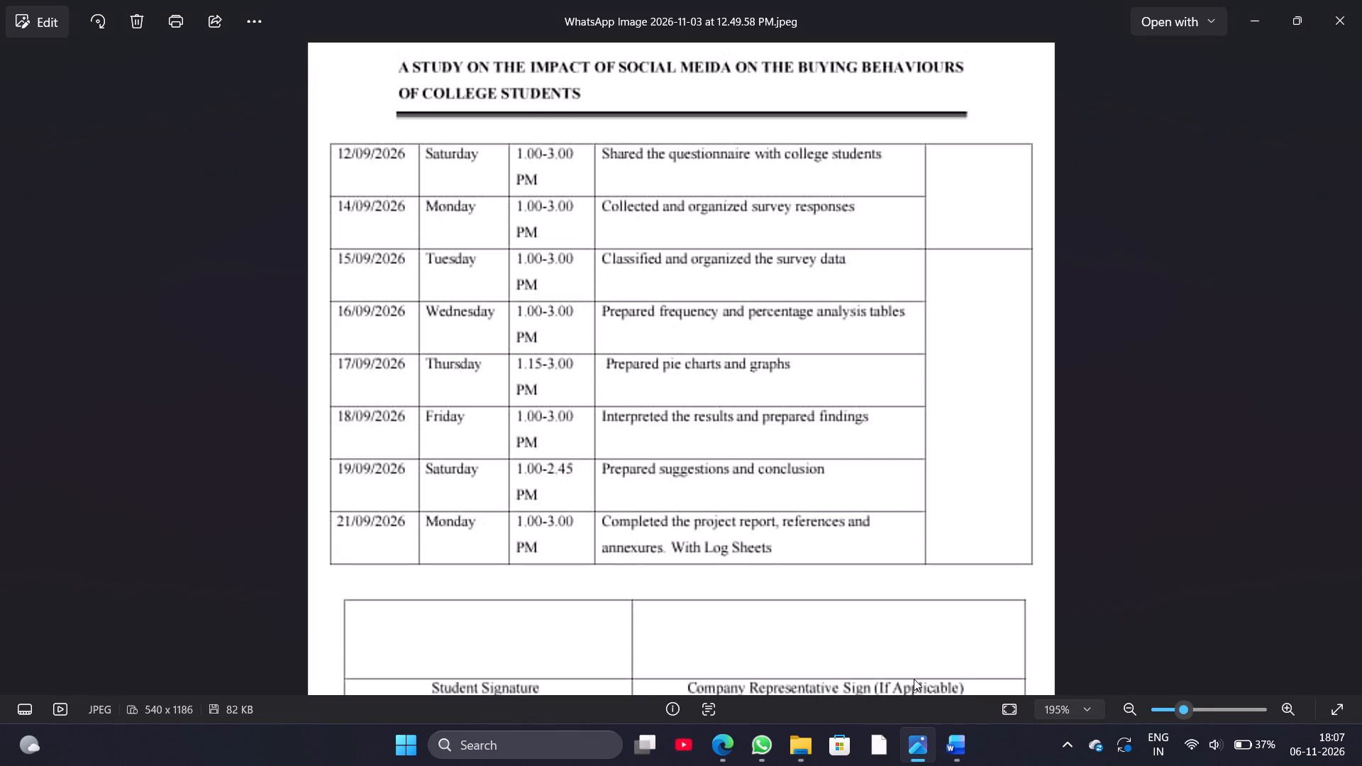
pyautogui.press('Down')
pyautogui.press('Down')
pyautogui.press('Down')
pyautogui.press('Down')
pyautogui.press('Down')
pyautogui.scroll(1, 914, 679)
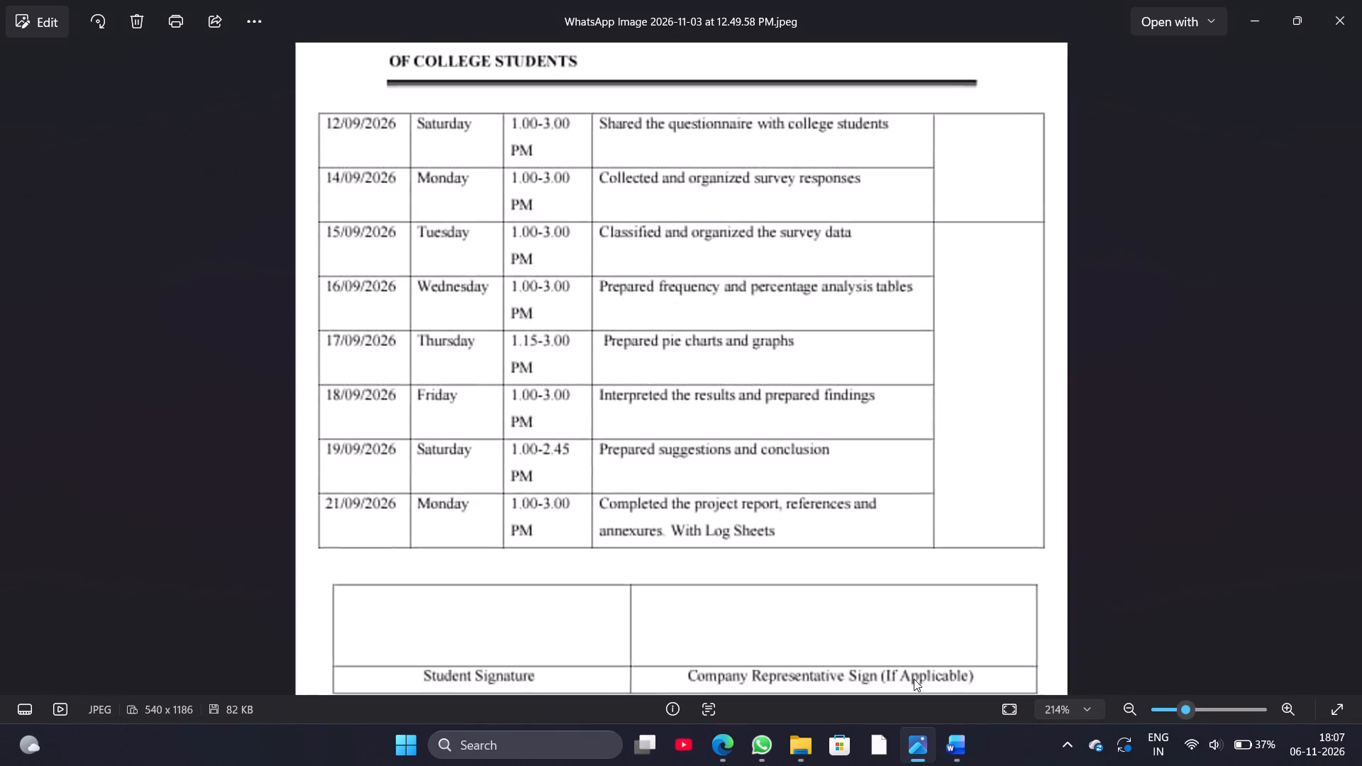
pyautogui.scroll(1, 914, 679)
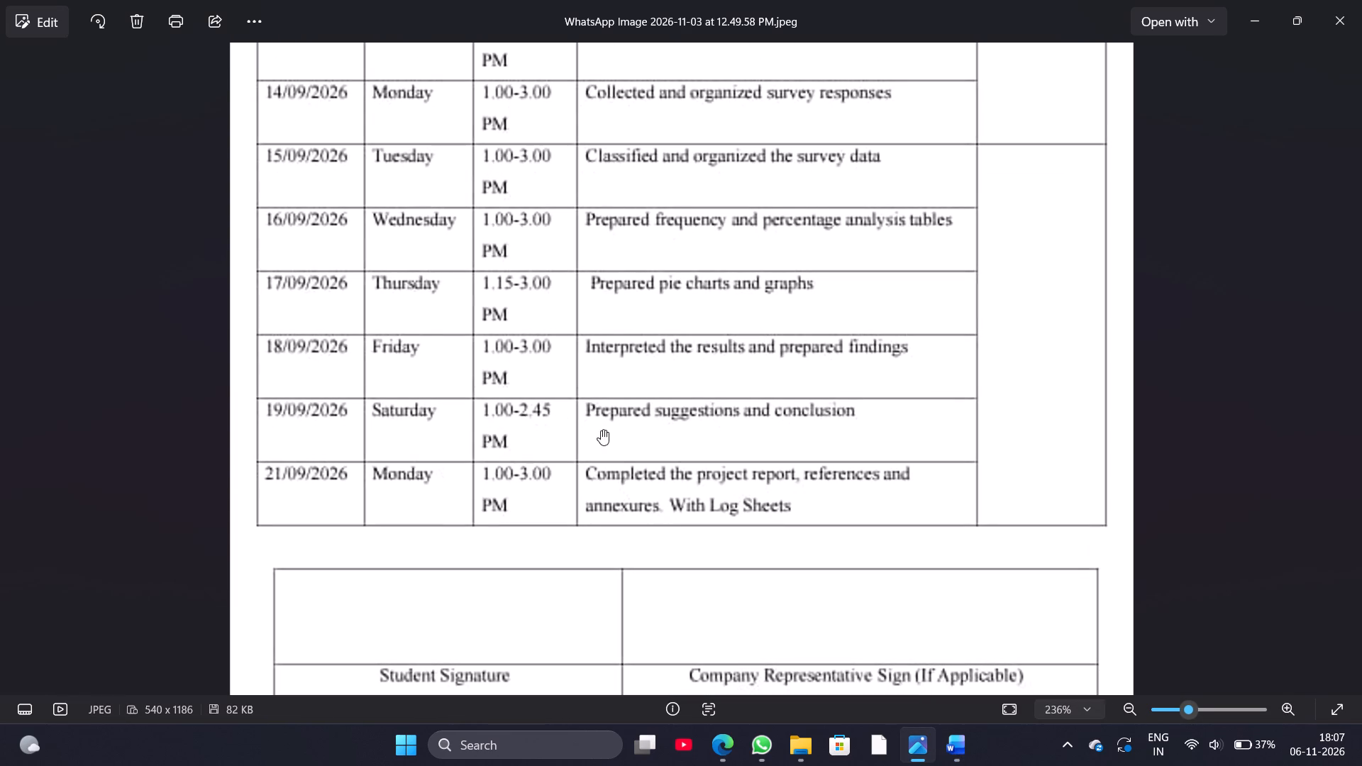
pyautogui.doubleClick(600, 411)
pyautogui.keyDown('ctrl'); pyautogui.scroll(5, 638, 399); pyautogui.keyUp('ctrl')
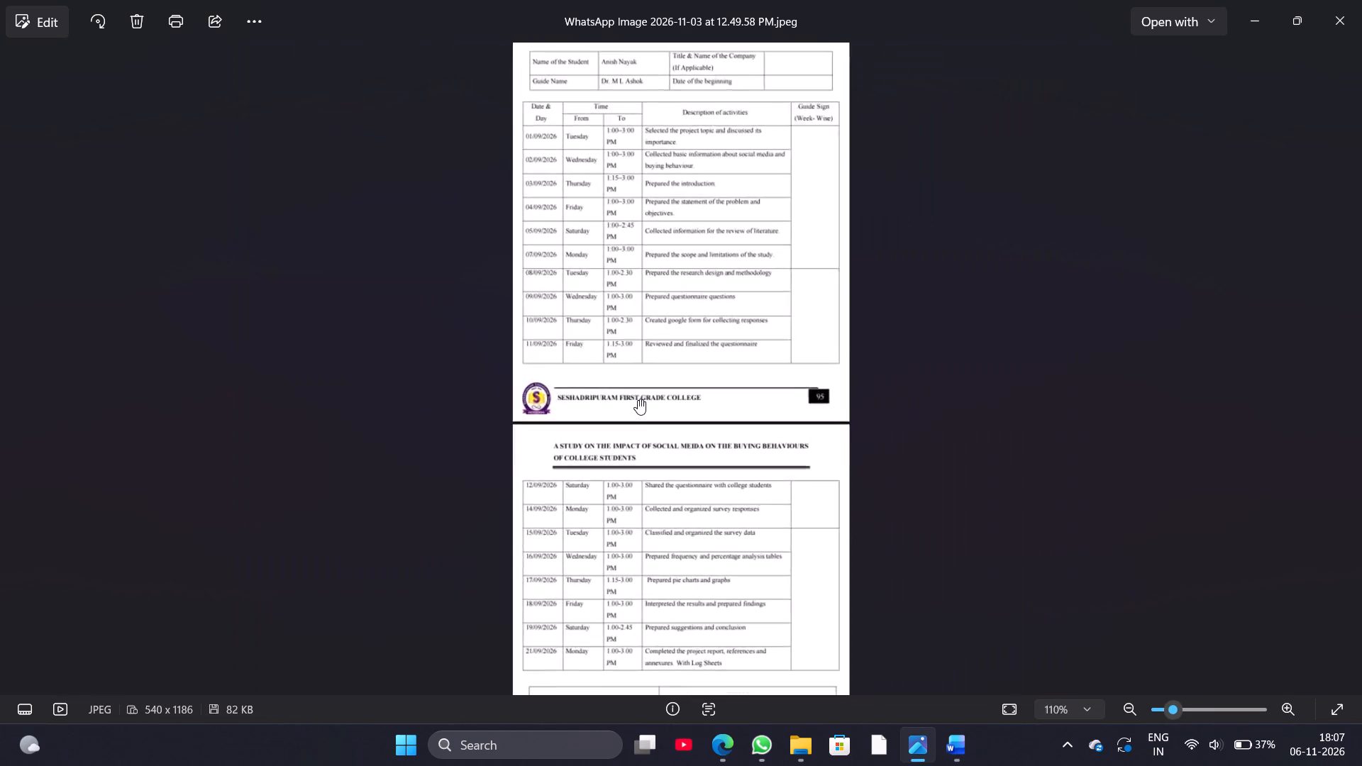
pyautogui.keyDown('ctrl'); pyautogui.scroll(9, 638, 399); pyautogui.keyUp('ctrl')
pyautogui.scroll(1, 638, 399)
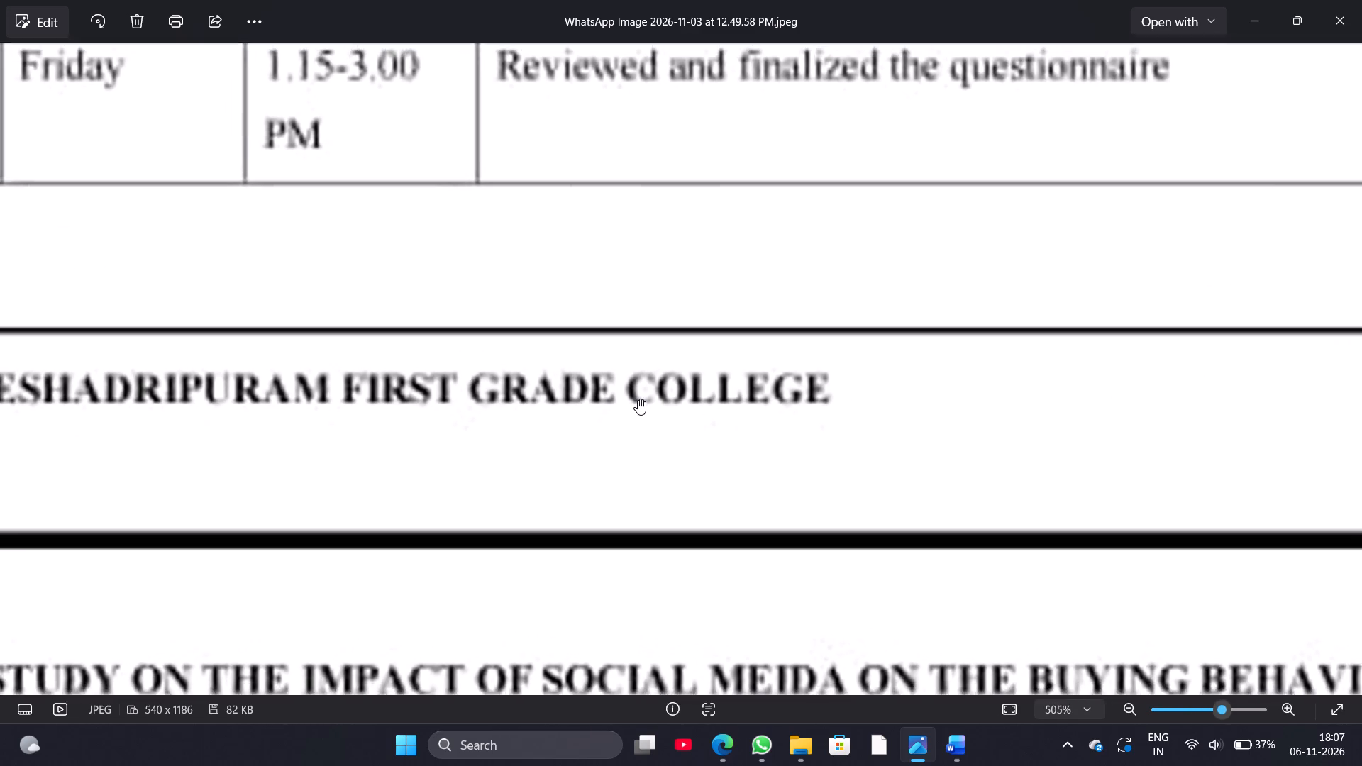
pyautogui.keyDown('ctrl'); pyautogui.scroll(-12, 638, 399); pyautogui.keyUp('ctrl')
pyautogui.press('Up')
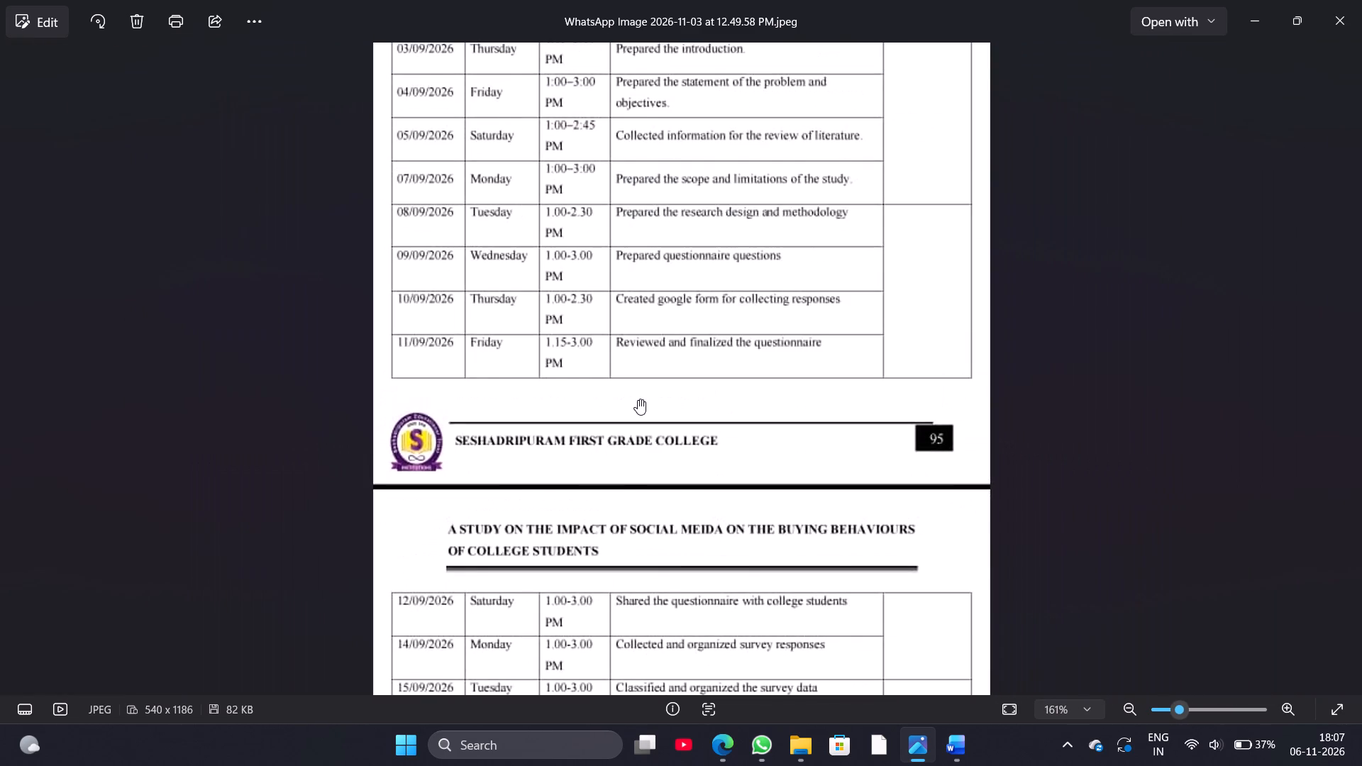
pyautogui.press('Up')
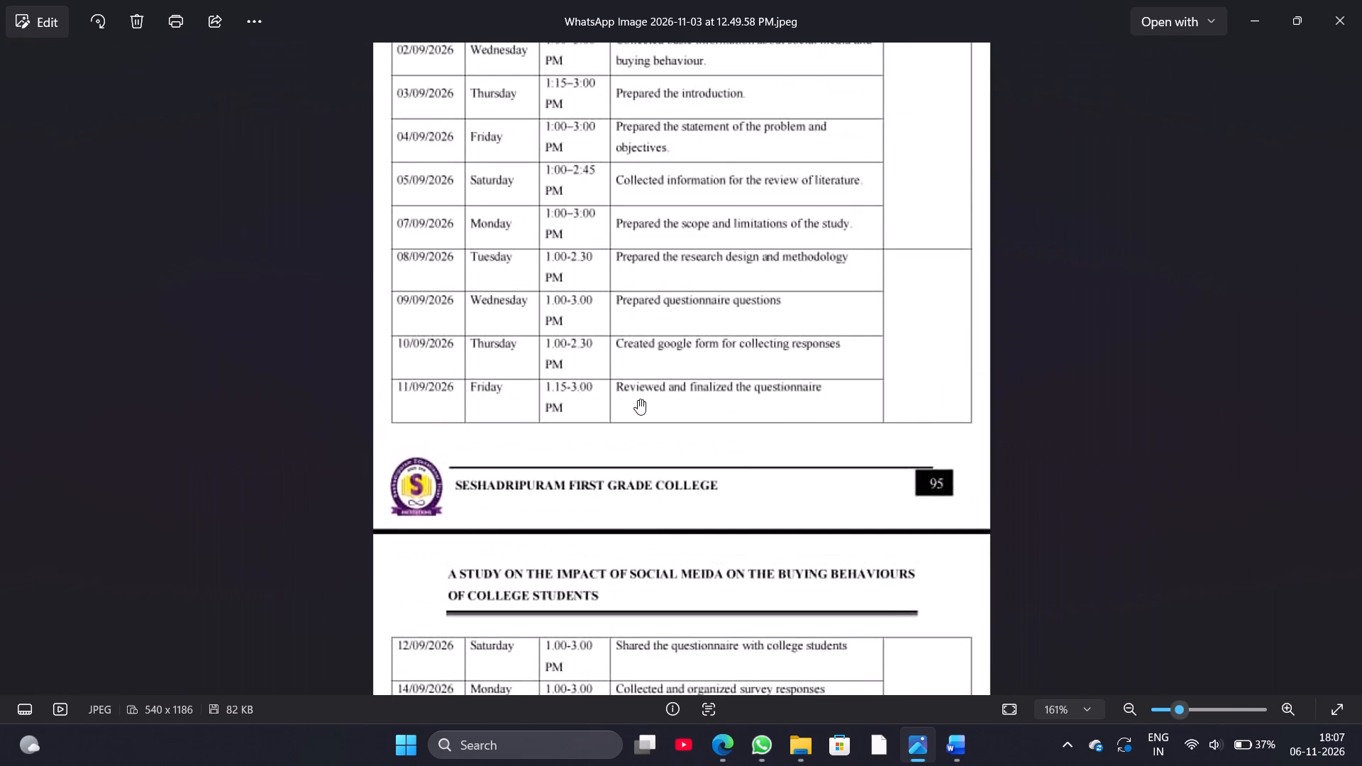
pyautogui.press('Down')
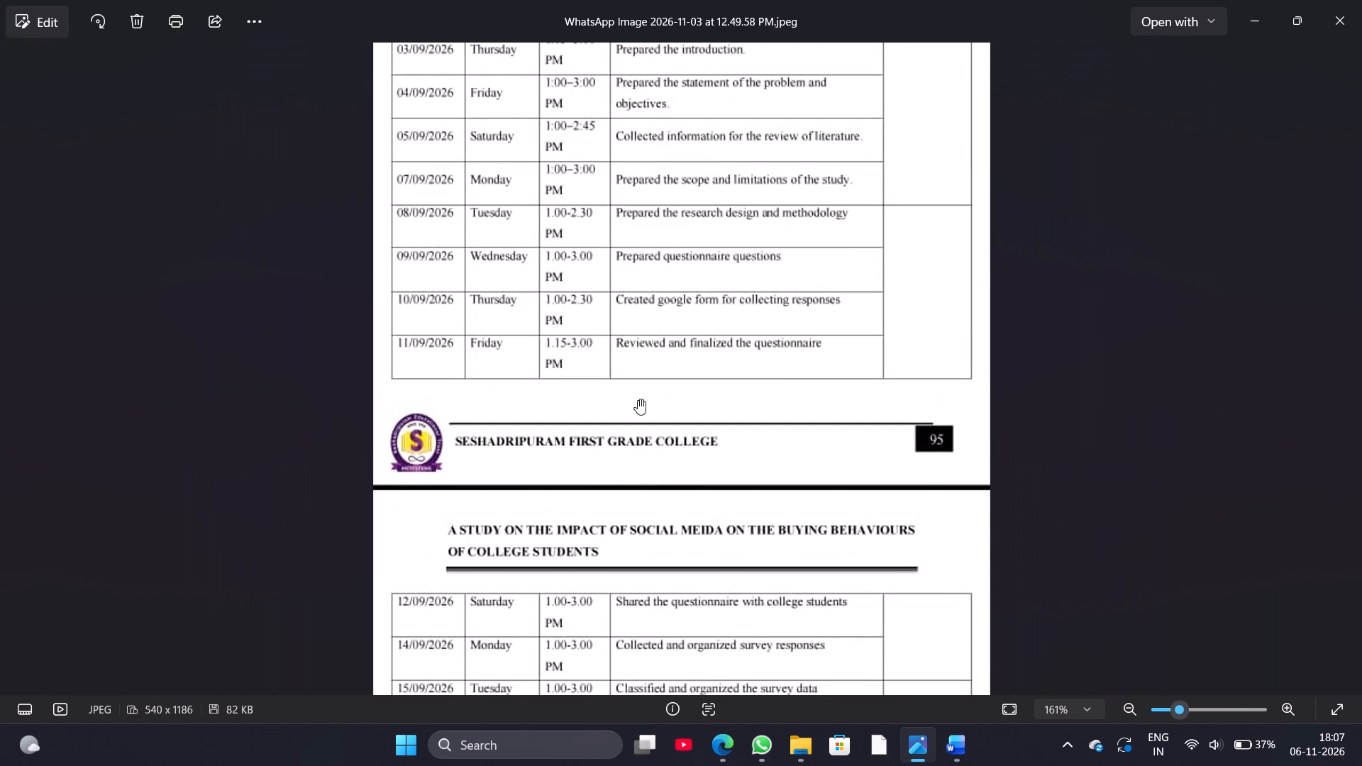
pyautogui.press('Down')
pyautogui.press('Down')
pyautogui.press('Down')
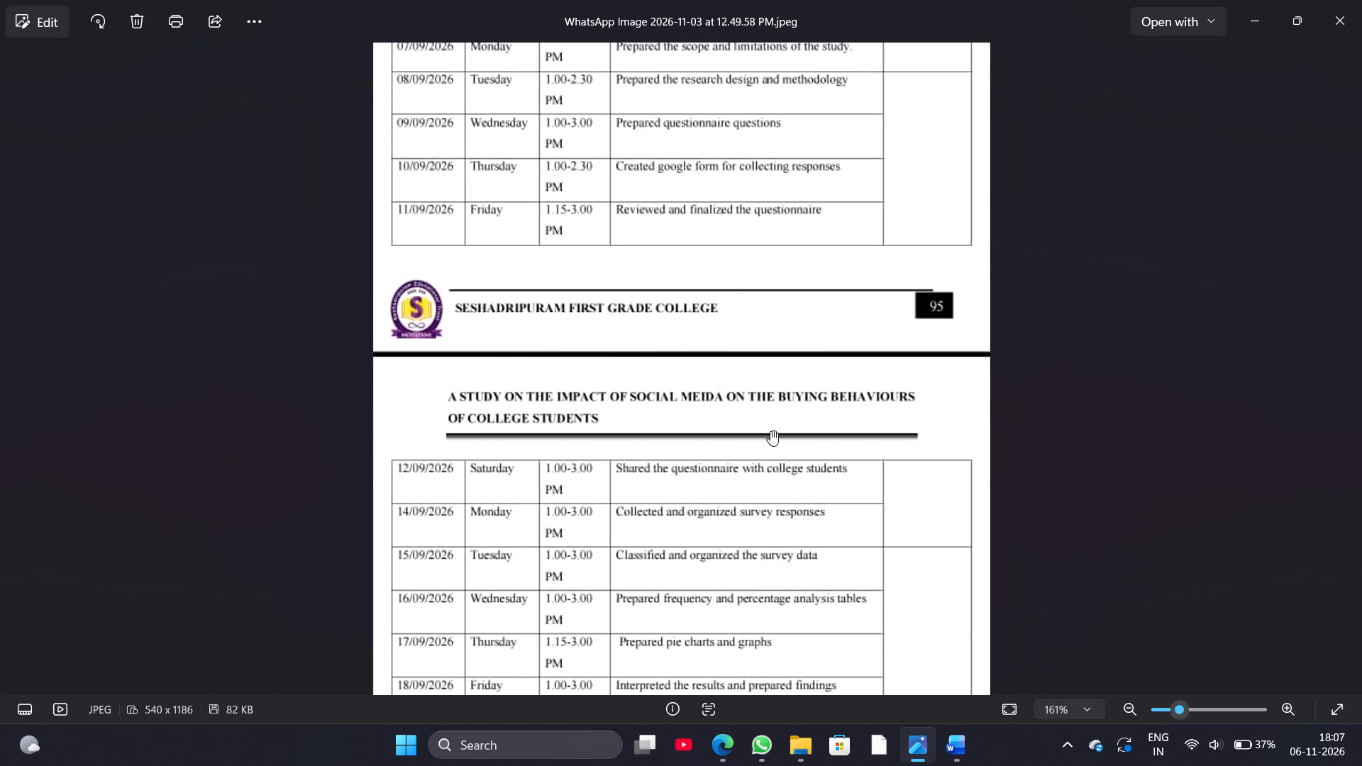
# In the Word log table, copy the Tuesday-to-Monday day names from rows 01/09/2026–07/09/2026 into the day cells for 08/09/2026–14/09/2026.
pyautogui.click(952, 672)
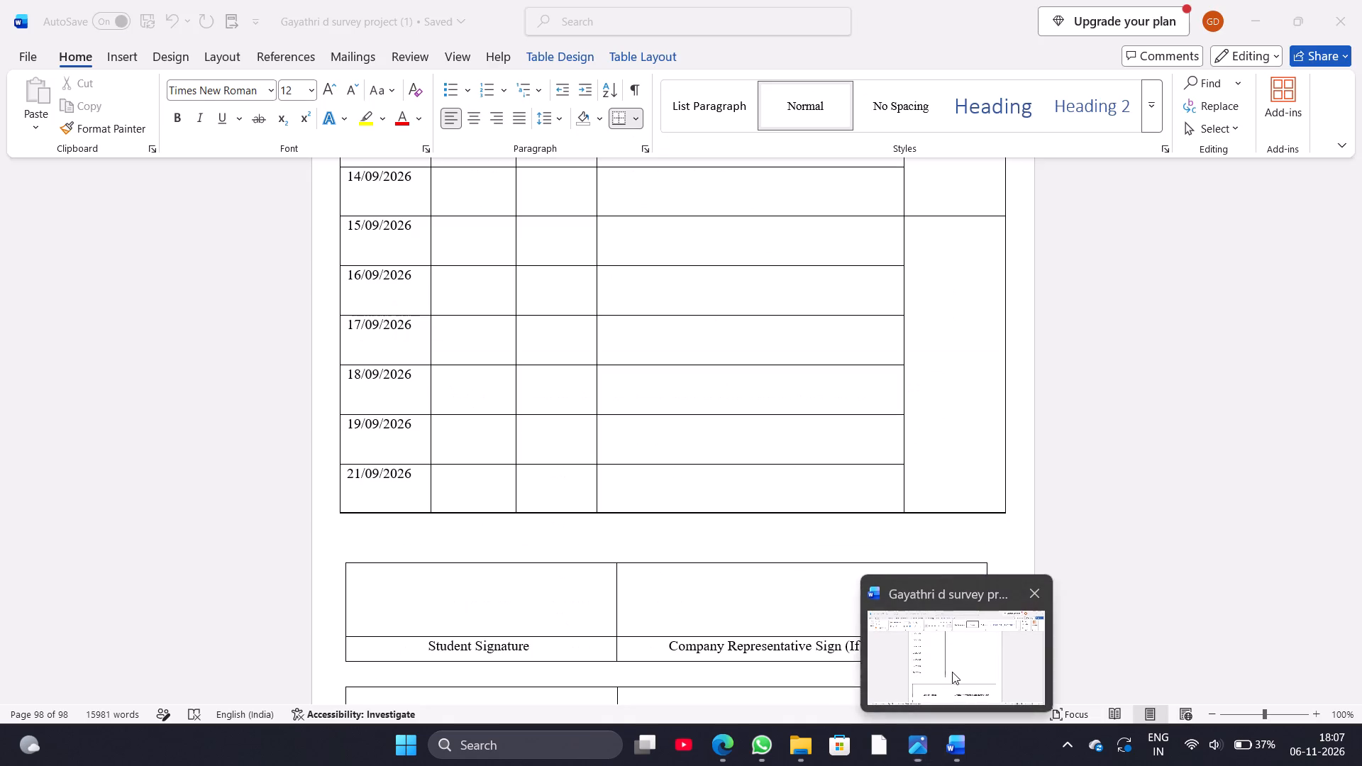
pyautogui.scroll(7, 558, 474)
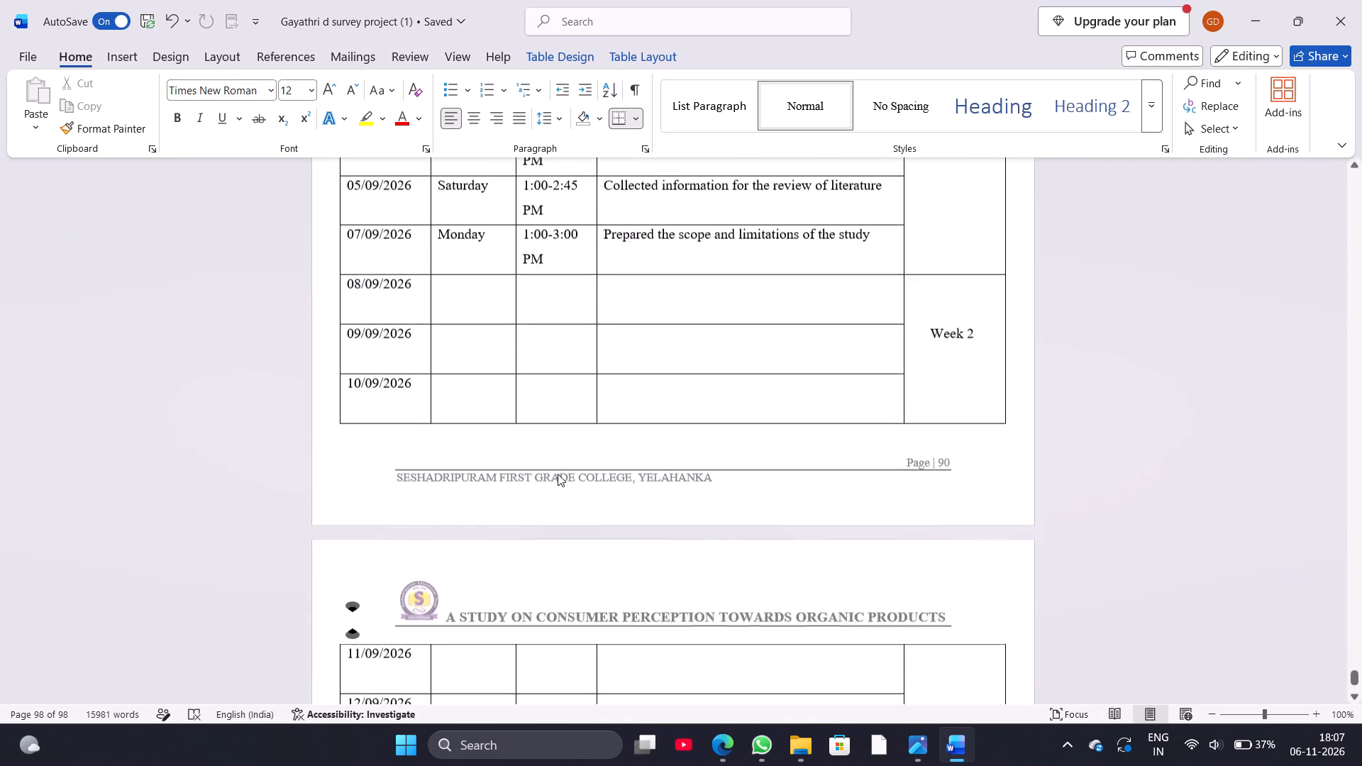
pyautogui.scroll(1, 558, 474)
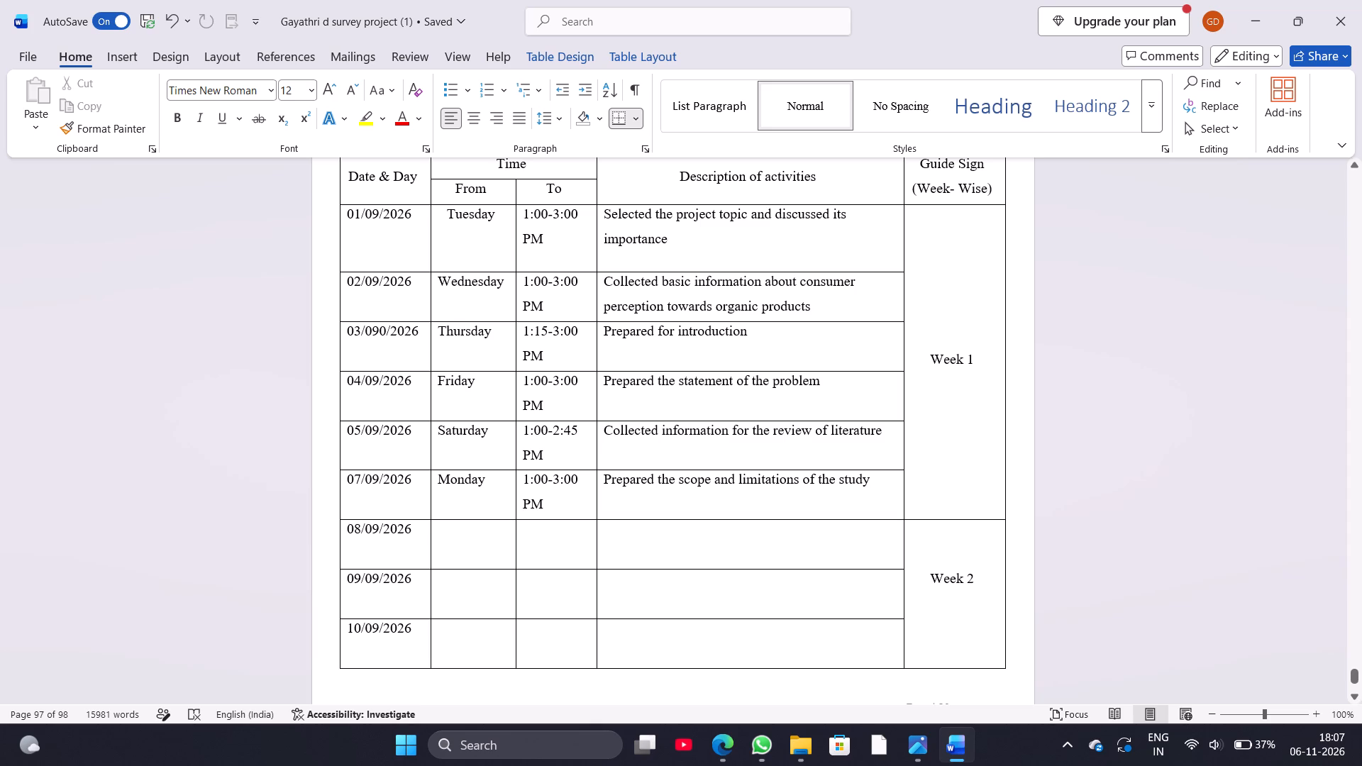
pyautogui.moveTo(444, 216); pyautogui.dragTo(455, 268)
pyautogui.moveTo(455, 268); pyautogui.dragTo(492, 501)
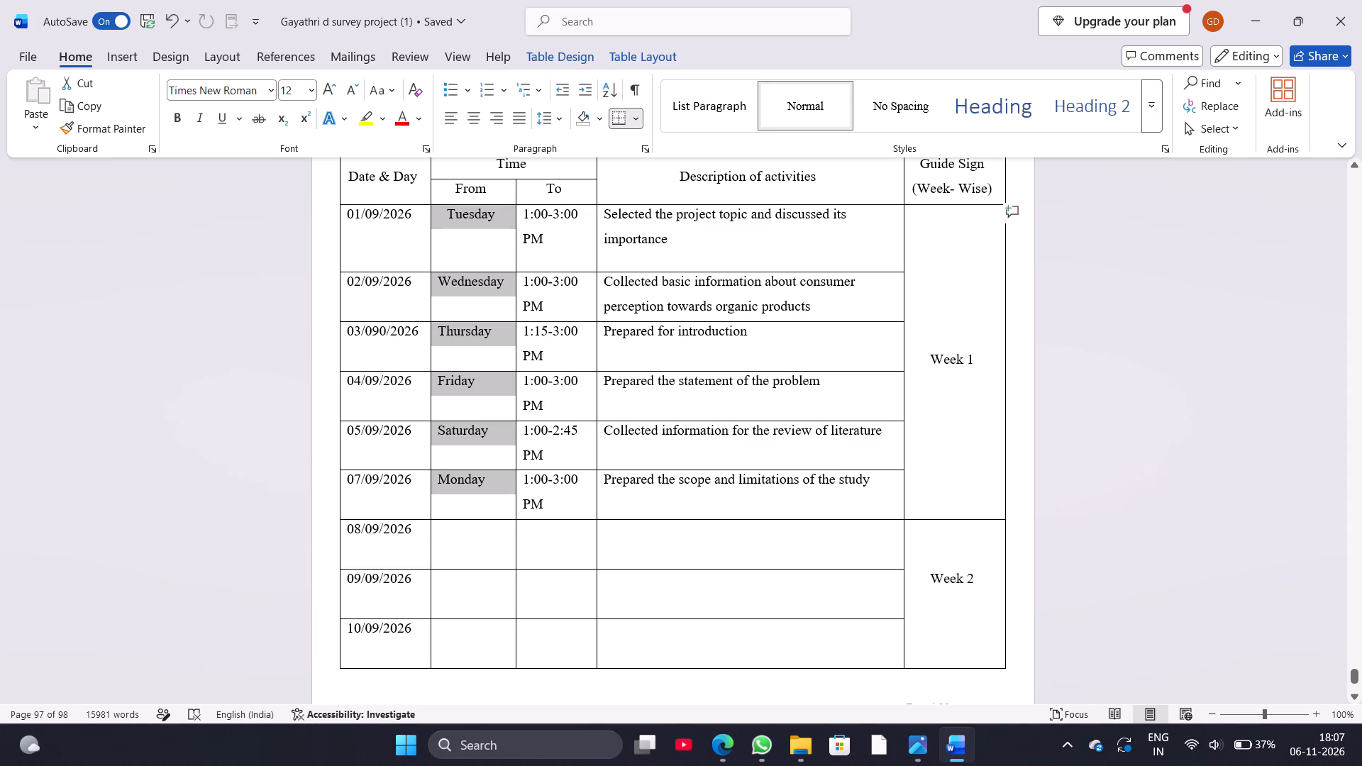
pyautogui.hotkey('ctrl', 'c')
pyautogui.click(443, 540)
pyautogui.hotkey('ctrl', 'v')
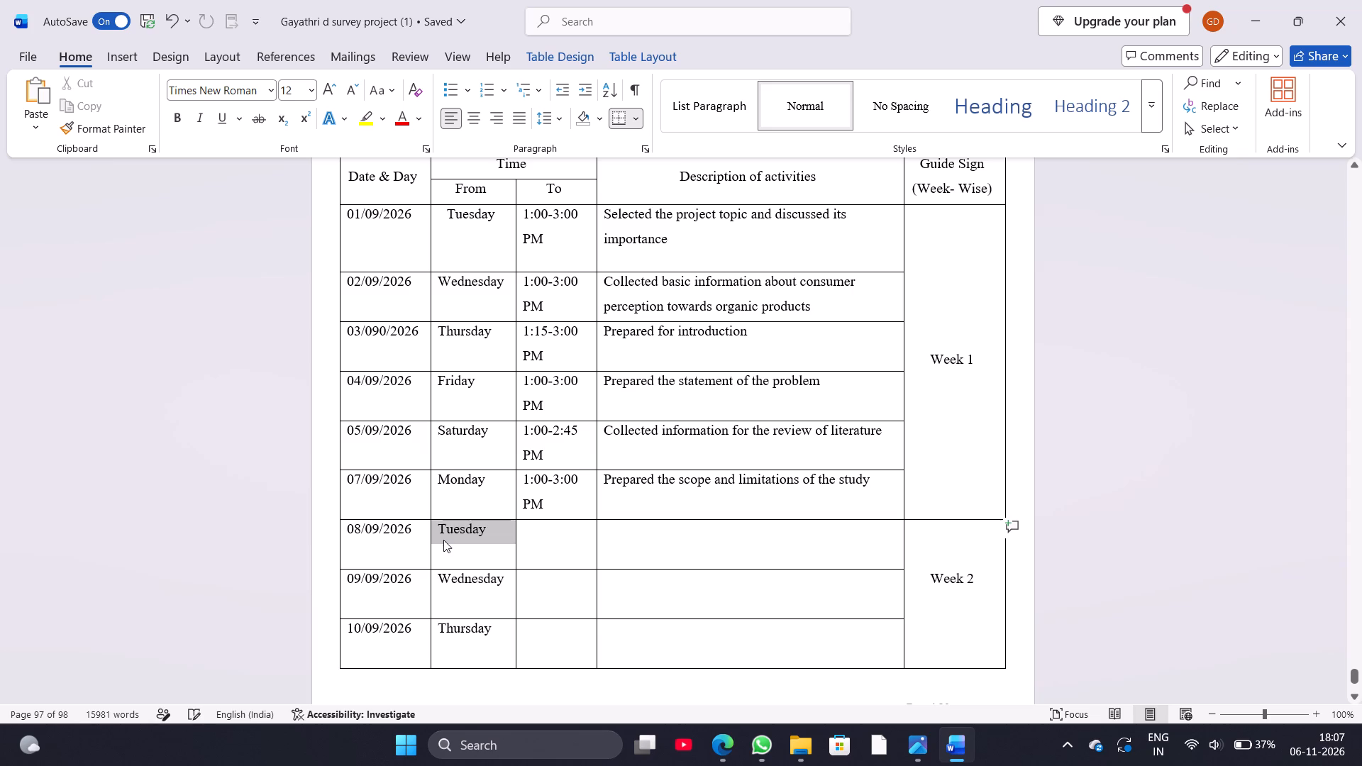
# Copy the day names from rows 08/09/2026–14/09/2026 into the empty day cells for 15/09/2026–21/09/2026.
pyautogui.scroll(-5, 443, 540)
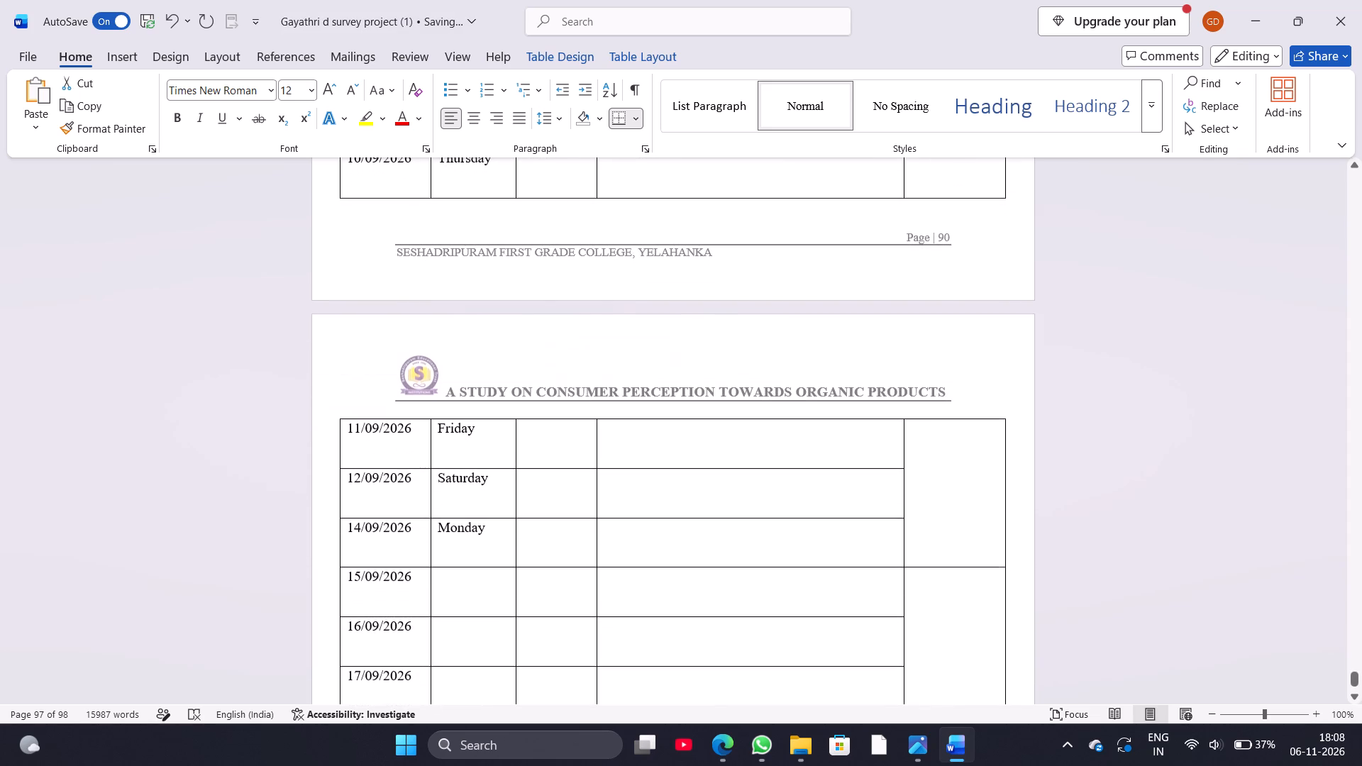
pyautogui.scroll(2, 459, 506)
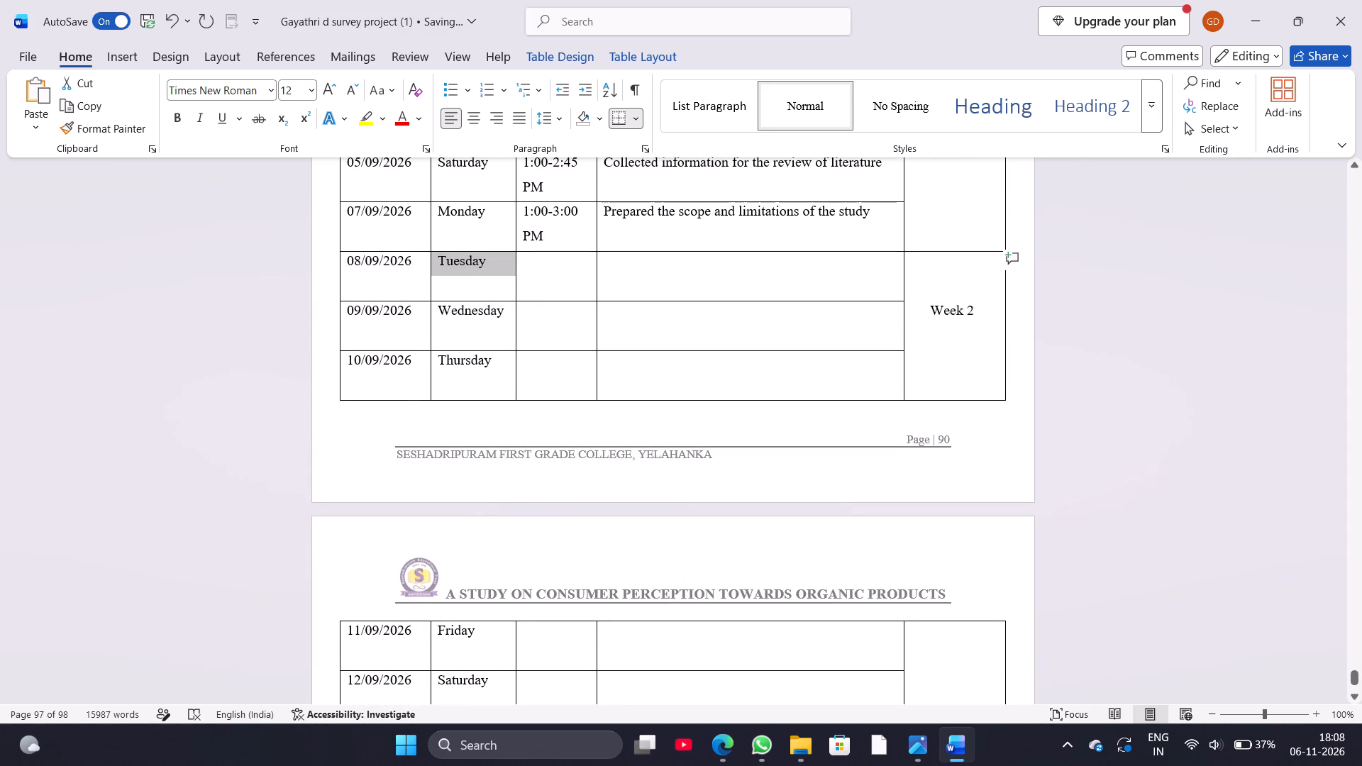
pyautogui.click(438, 260)
pyautogui.moveTo(438, 260); pyautogui.dragTo(444, 645)
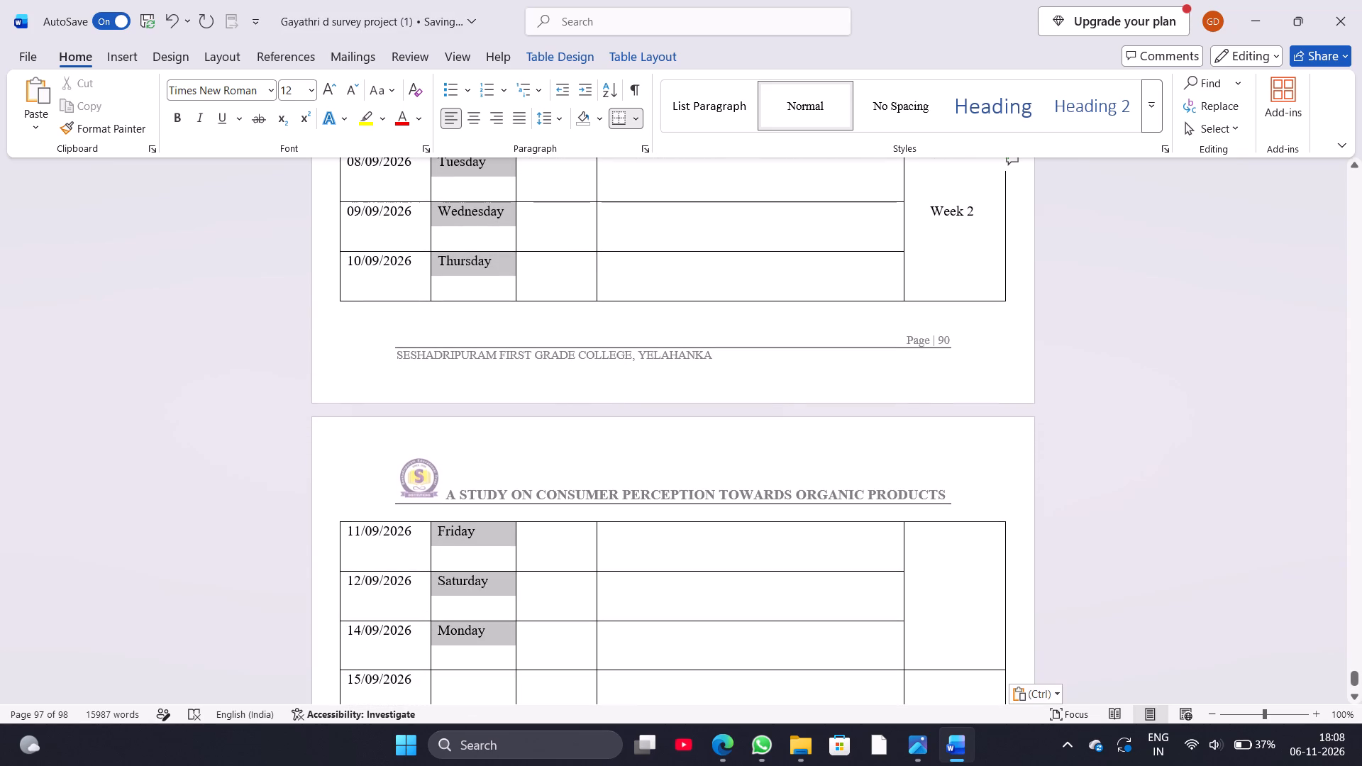
pyautogui.moveTo(444, 645); pyautogui.dragTo(453, 649)
pyautogui.hotkey('ctrl', 'c')
pyautogui.scroll(-3, 453, 649)
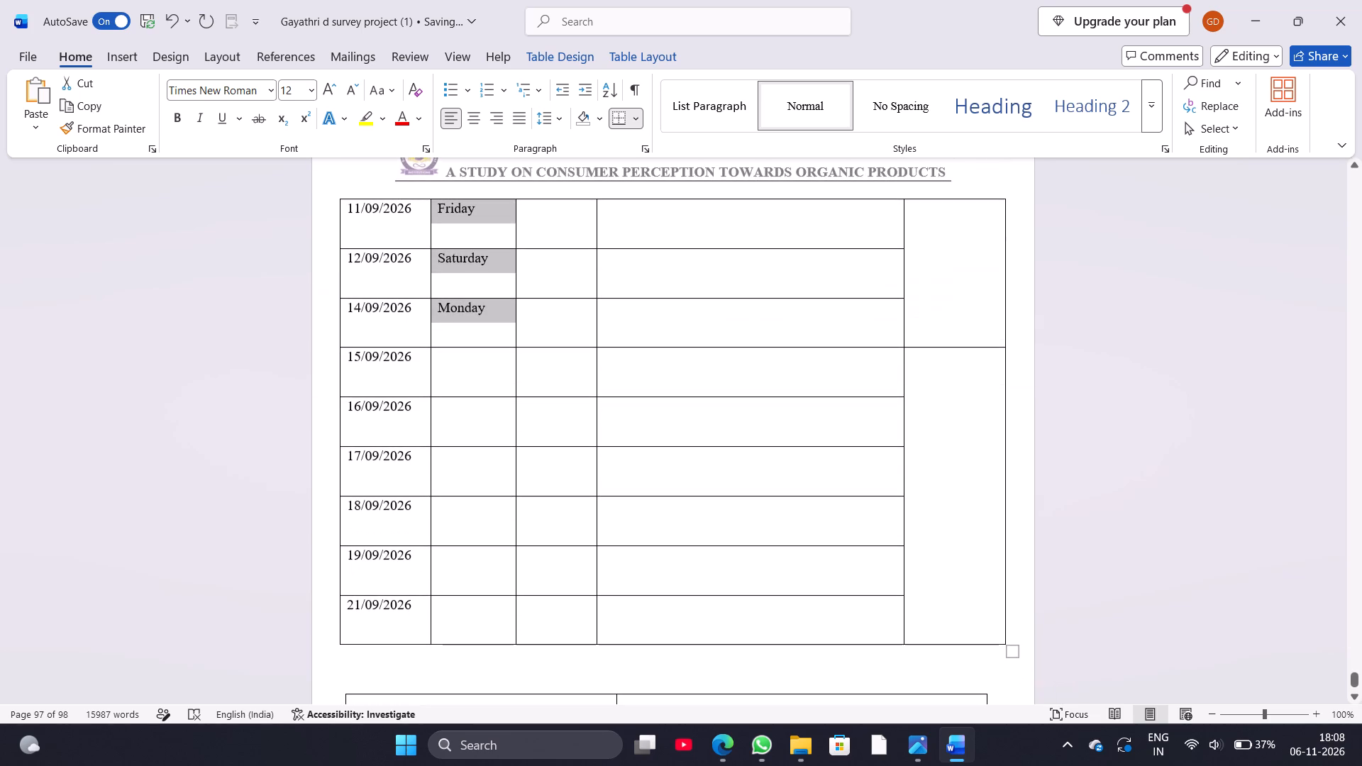
pyautogui.click(446, 374)
pyautogui.hotkey('ctrl', 'v')
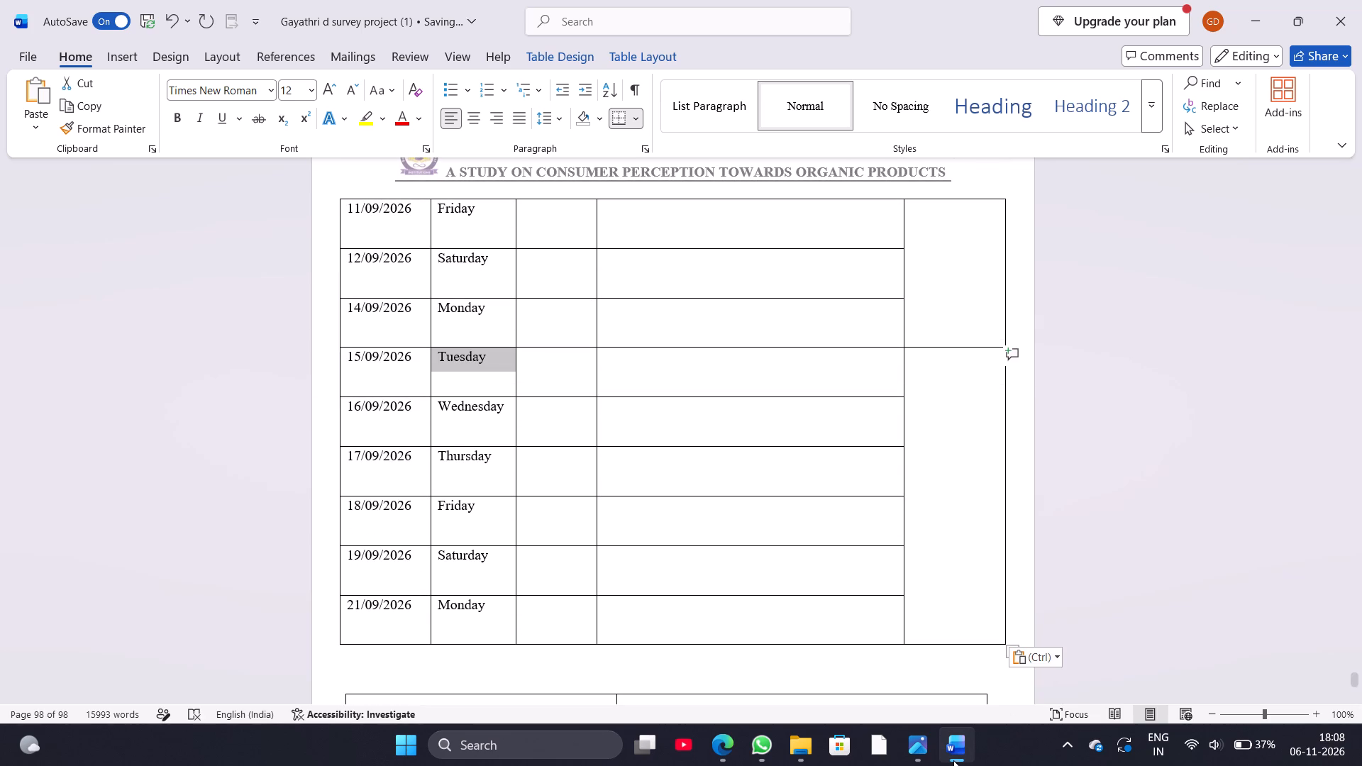
# Switch to the reference log sheet image in Photos and examine the time entries for 08/09/2026 to 11/09/2026.
pyautogui.click(948, 665)
pyautogui.scroll(-2, 523, 604)
pyautogui.scroll(5, 523, 604)
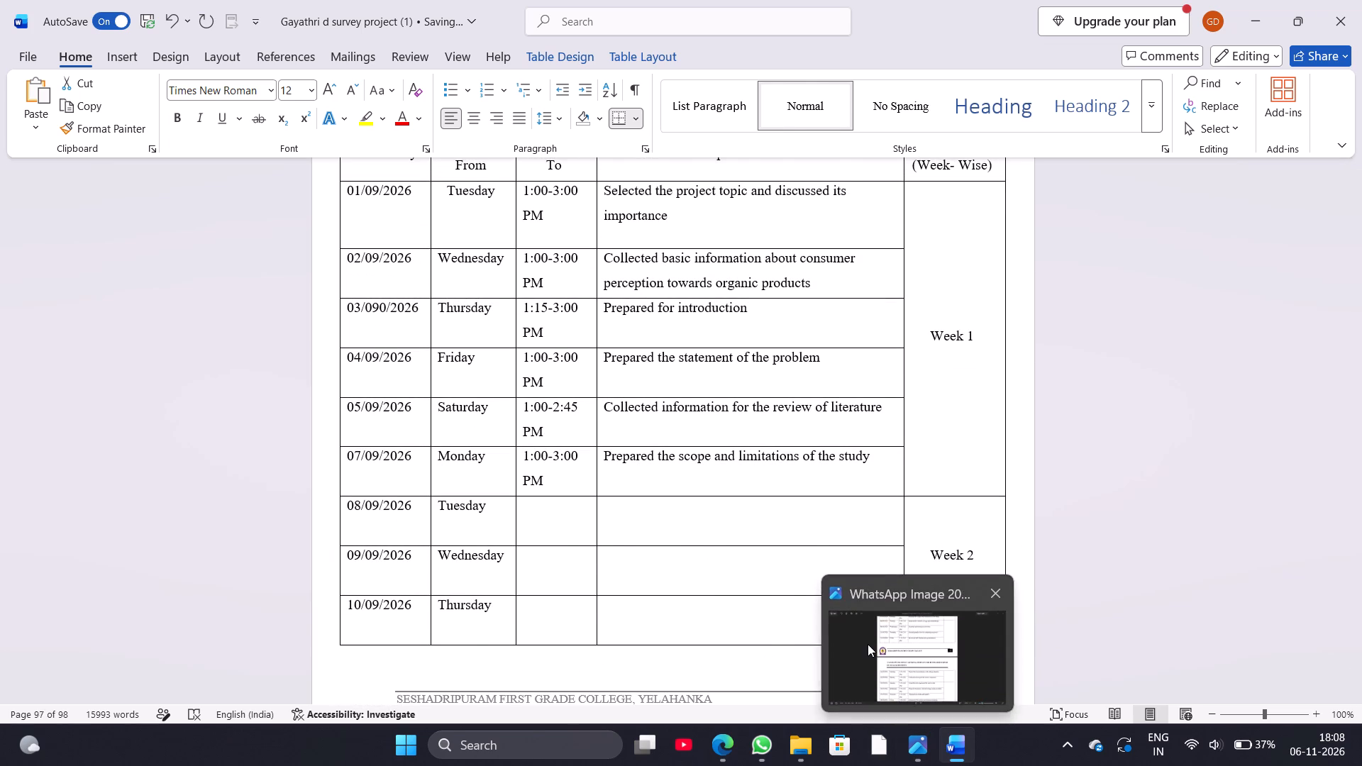
pyautogui.click(868, 644)
pyautogui.scroll(-2, 631, 572)
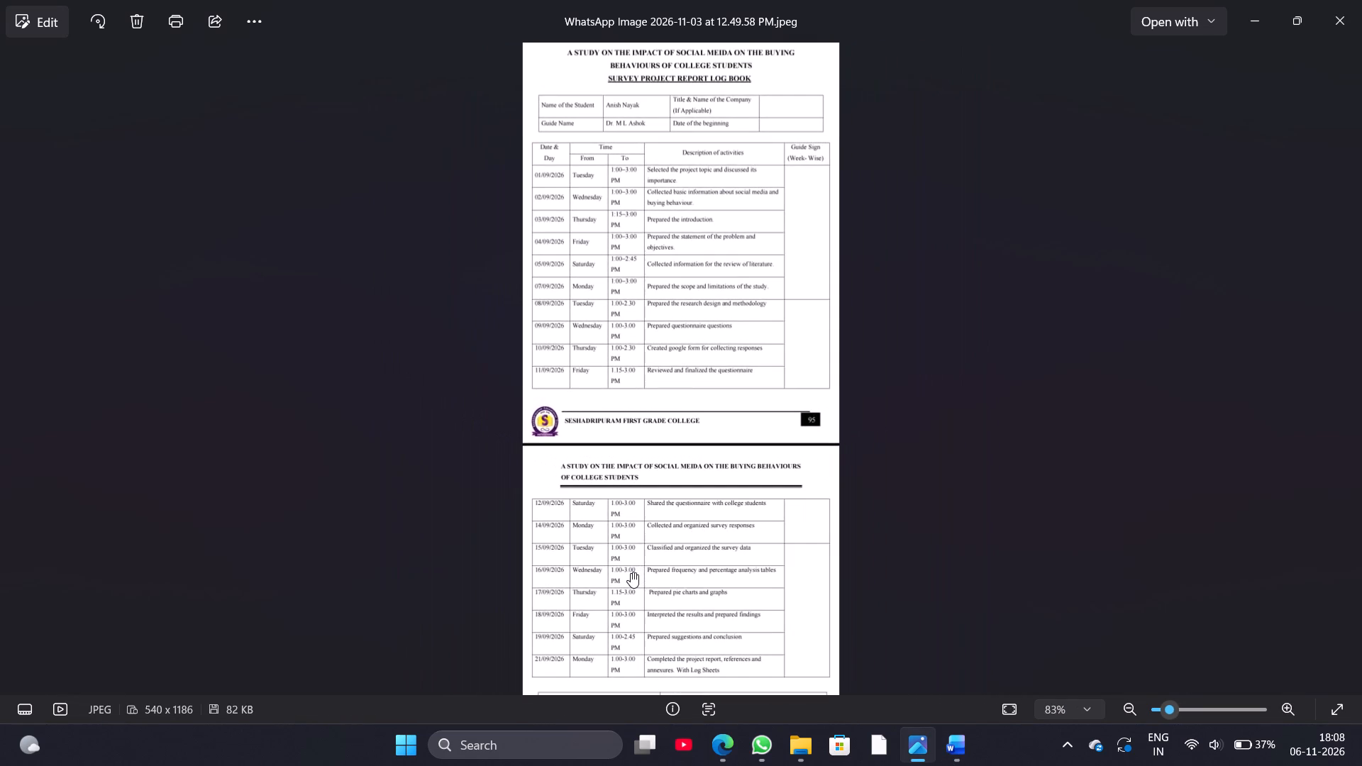
pyautogui.keyDown('ctrl'); pyautogui.scroll(10, 631, 572); pyautogui.keyUp('ctrl')
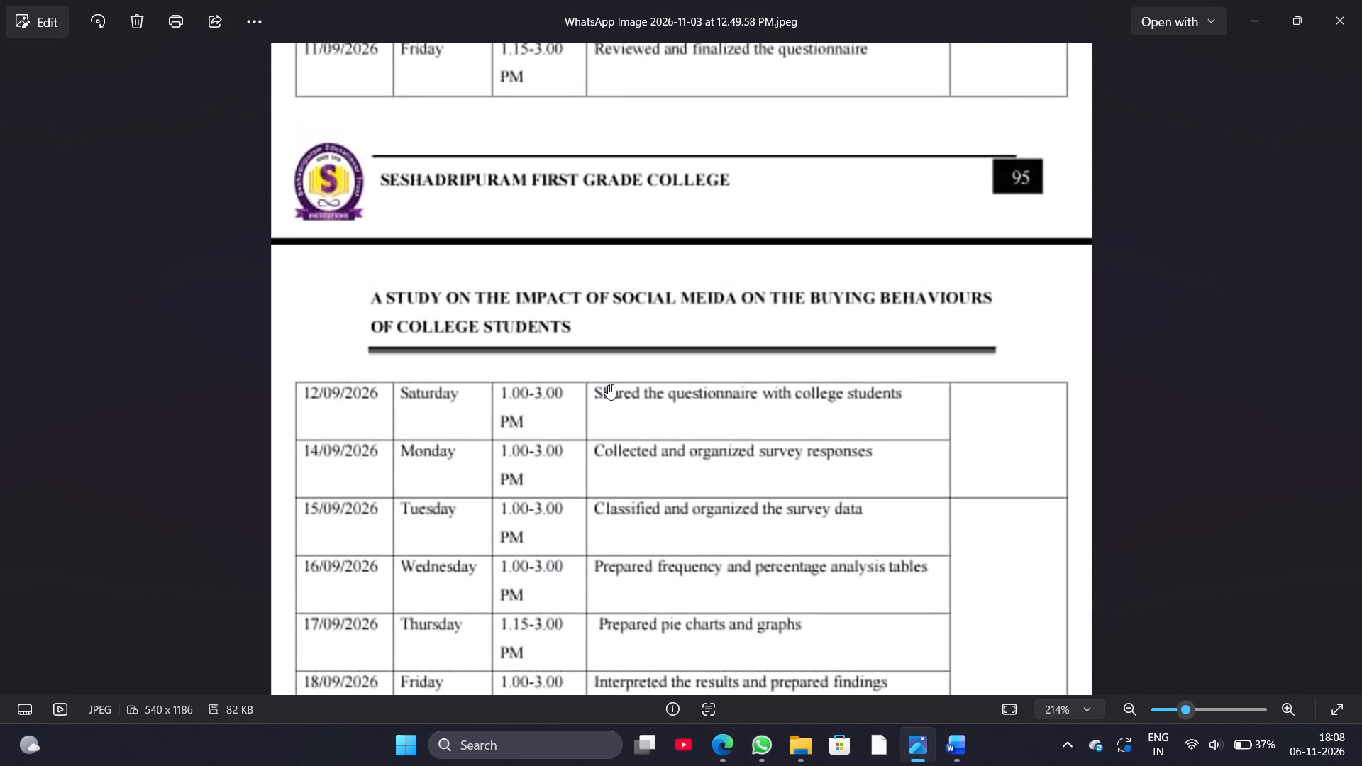
pyautogui.press('Up')
pyautogui.press('Up')
pyautogui.press('Up')
pyautogui.press('Up')
pyautogui.press('Up')
pyautogui.press('Up')
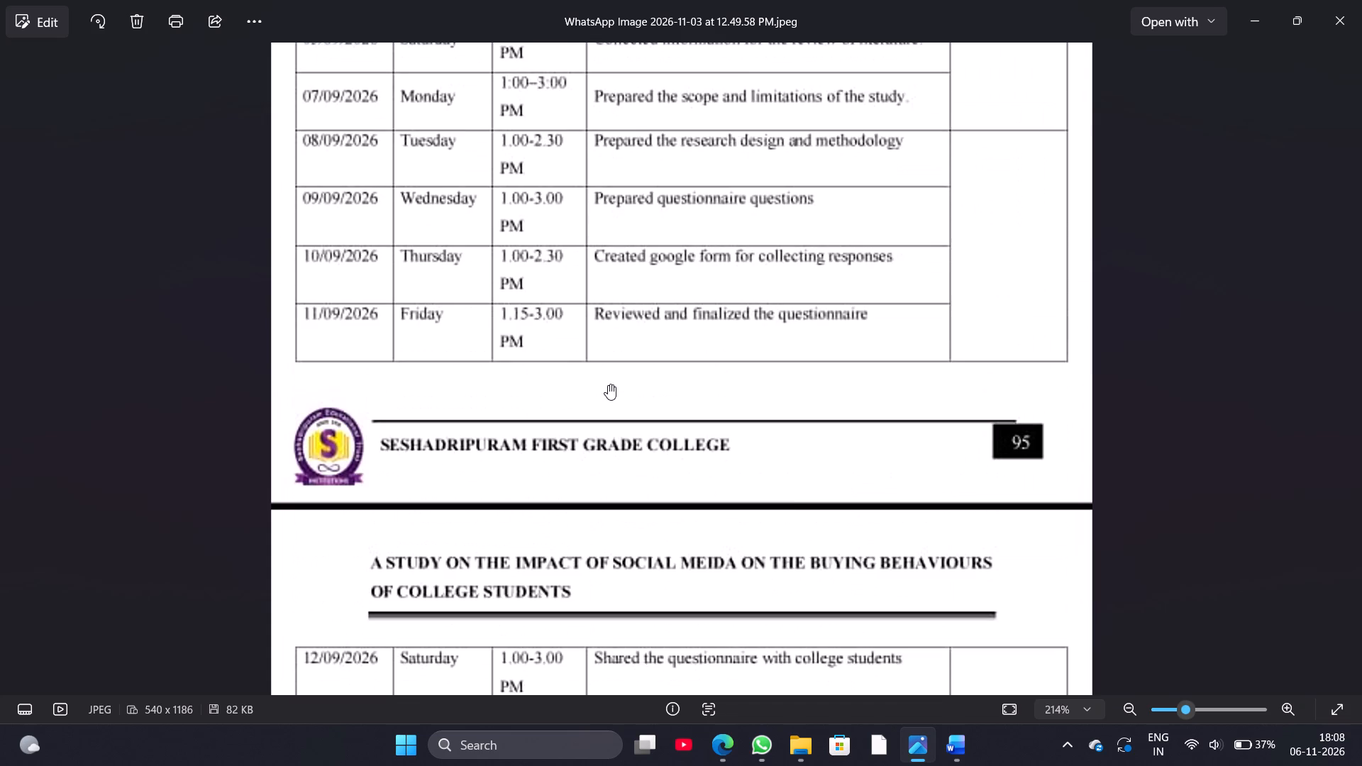
pyautogui.press('Up')
pyautogui.press('Up')
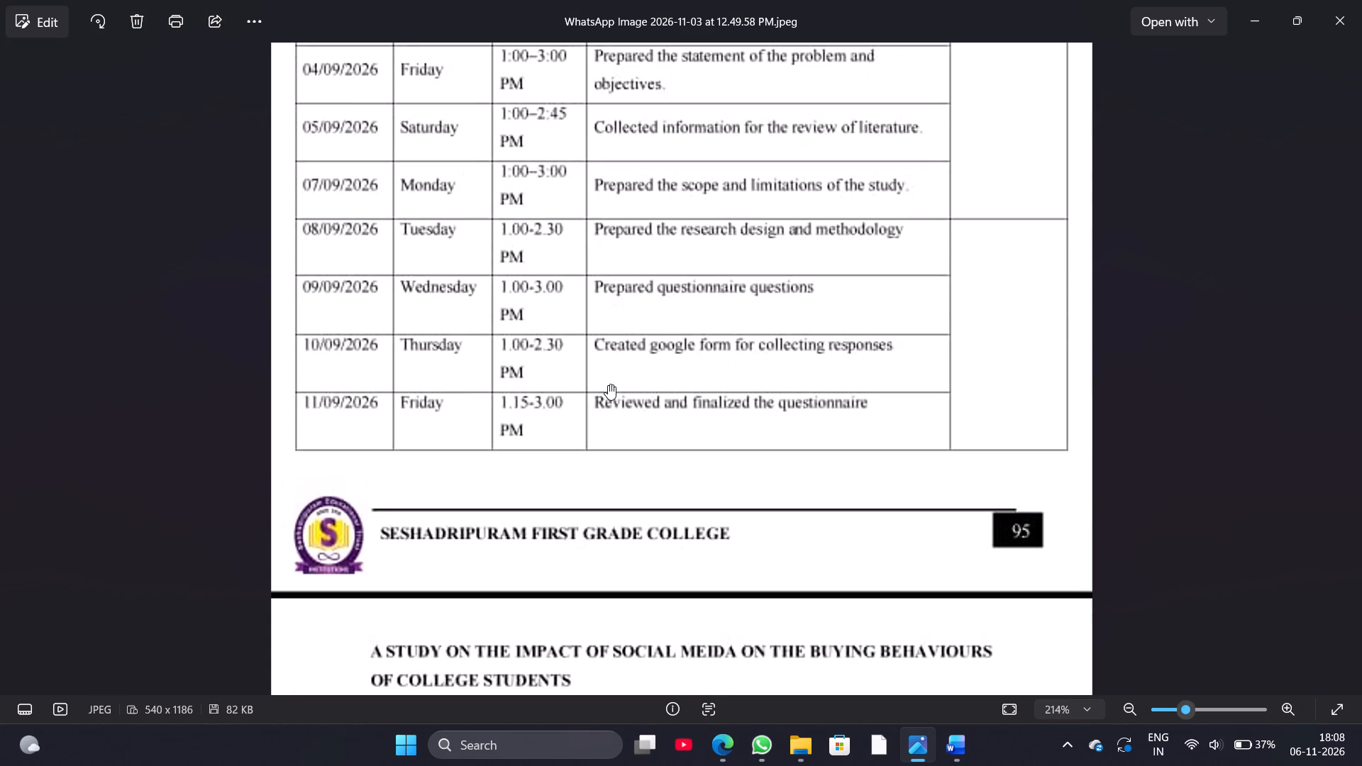
pyautogui.press('Up')
pyautogui.press('Up')
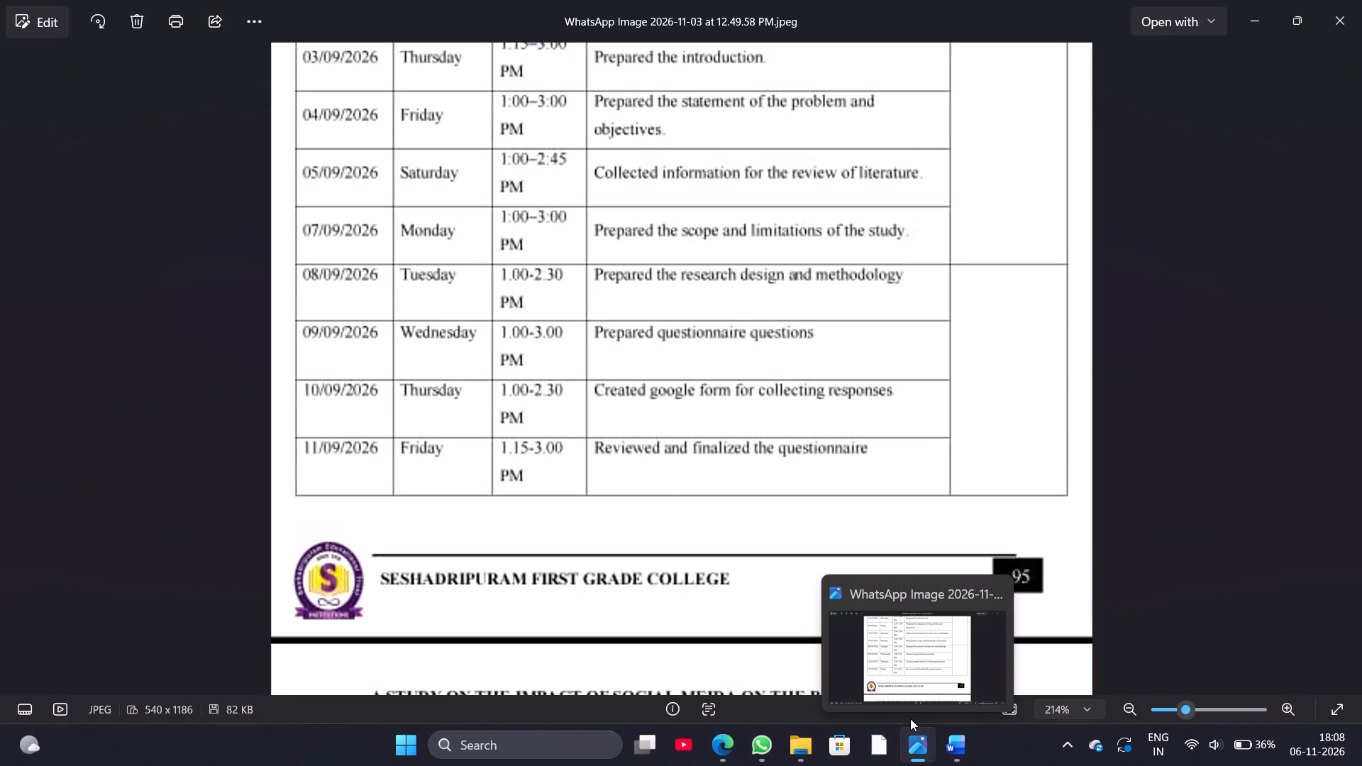
pyautogui.click(907, 672)
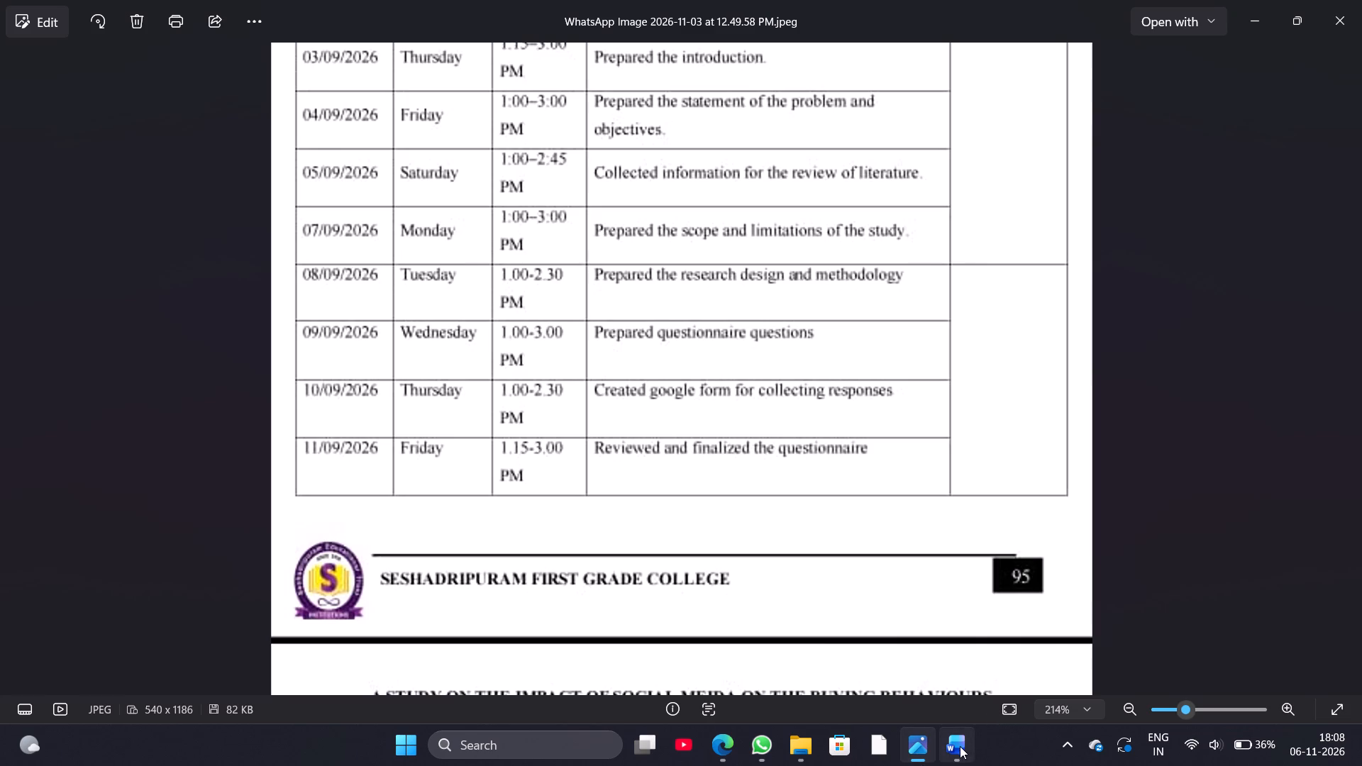
# Back in the Word log table, enter the time 1:00-2:30 PM for 08/09/2026, with PM on its own line.
pyautogui.click(988, 676)
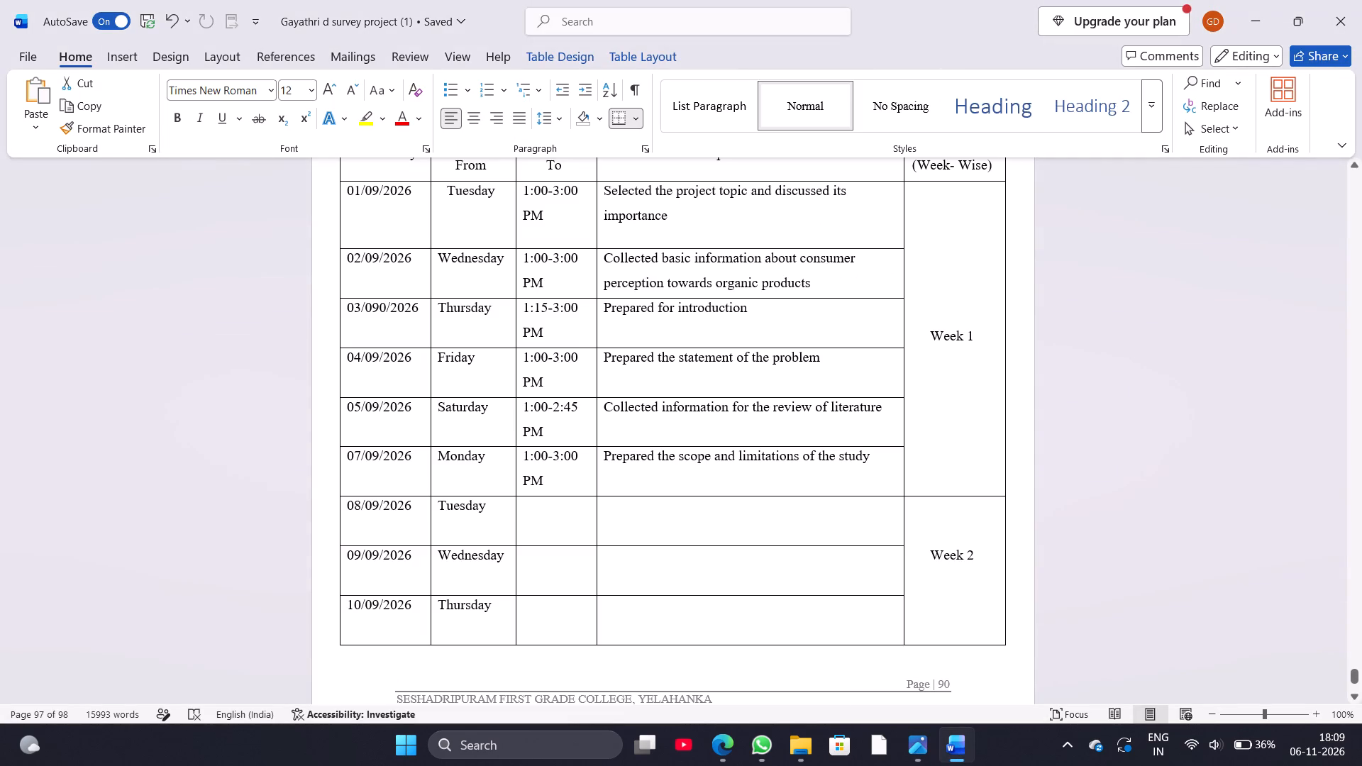
pyautogui.click(531, 511)
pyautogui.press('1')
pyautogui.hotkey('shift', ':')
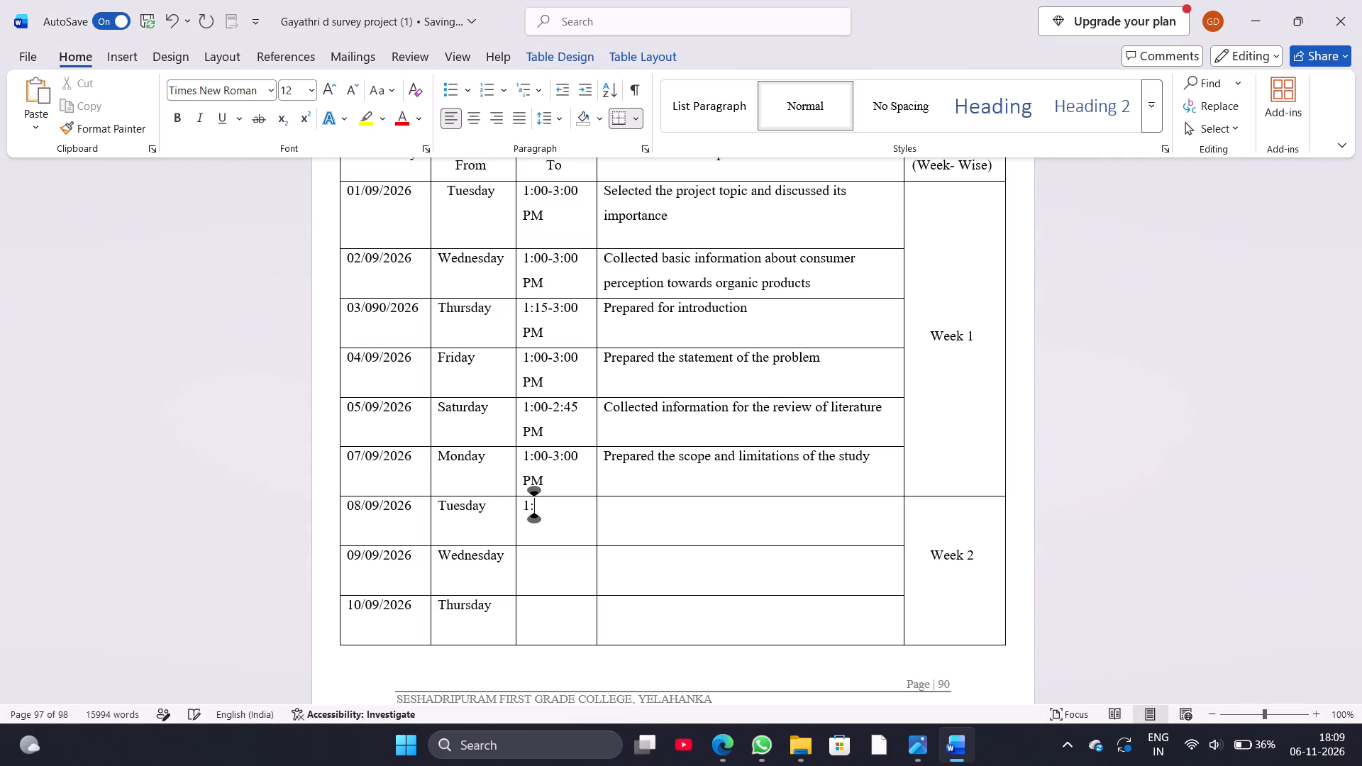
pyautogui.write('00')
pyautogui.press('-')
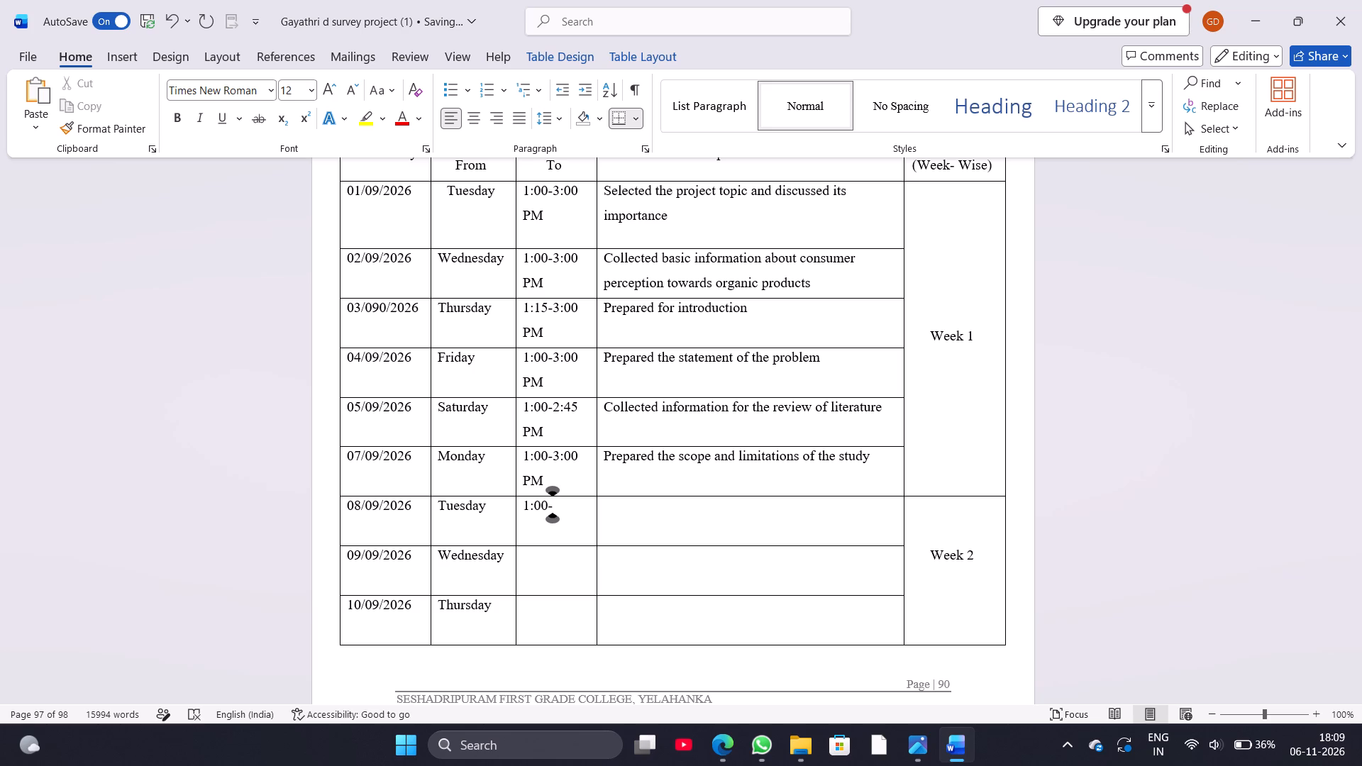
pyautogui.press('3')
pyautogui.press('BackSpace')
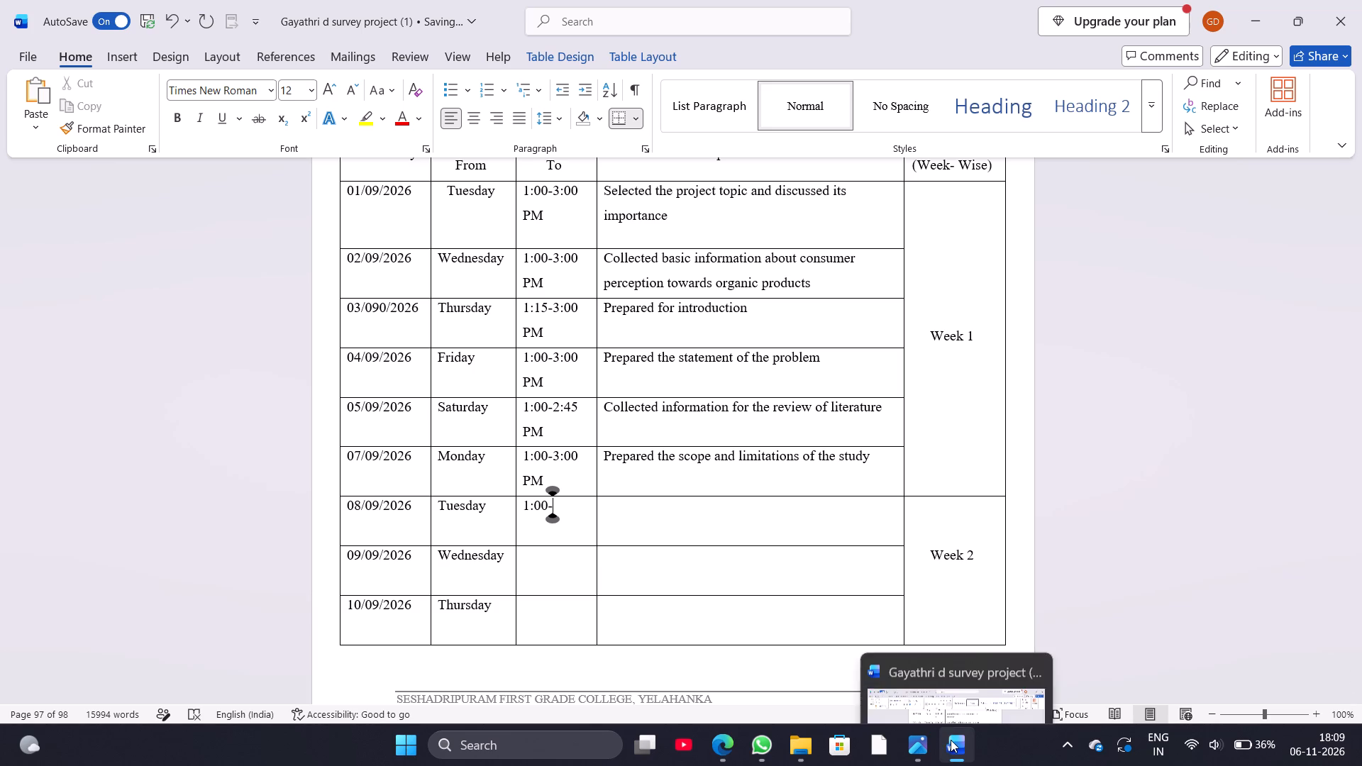
pyautogui.click(925, 659)
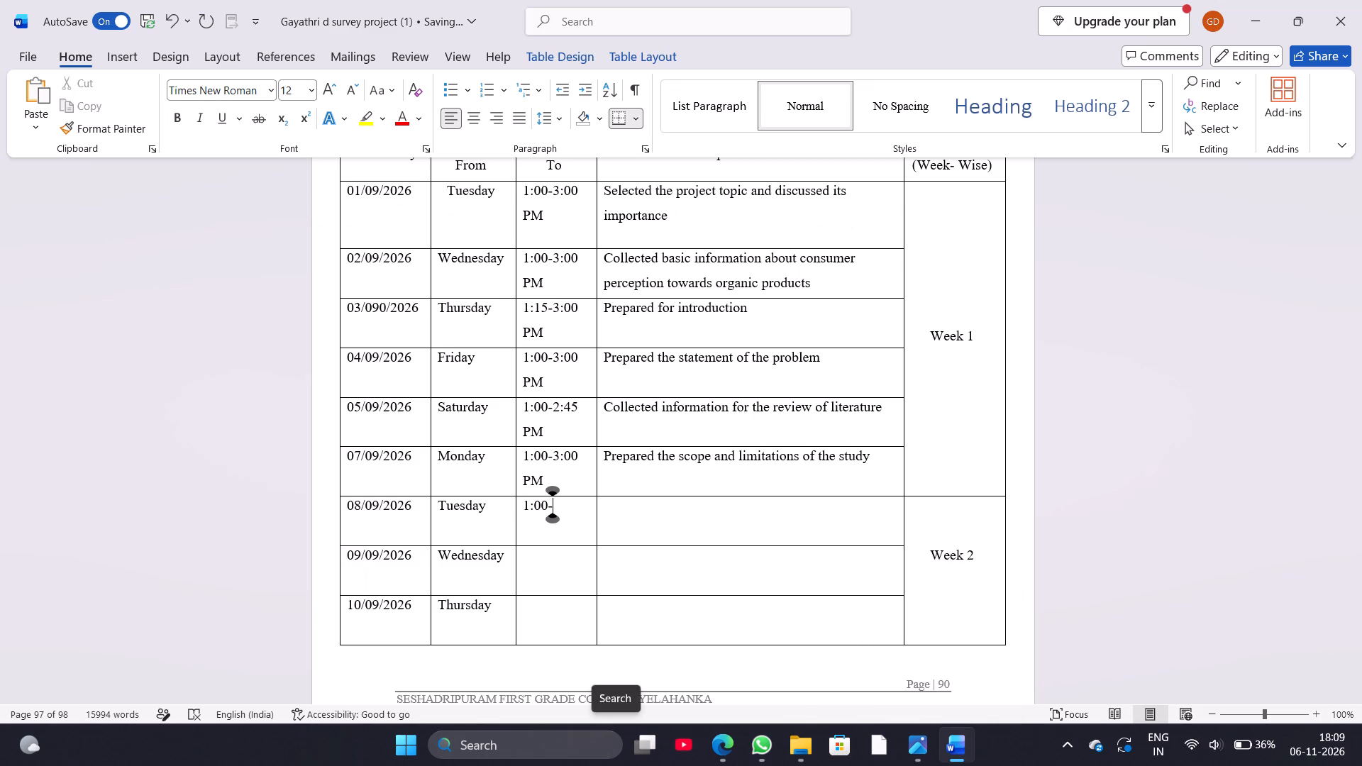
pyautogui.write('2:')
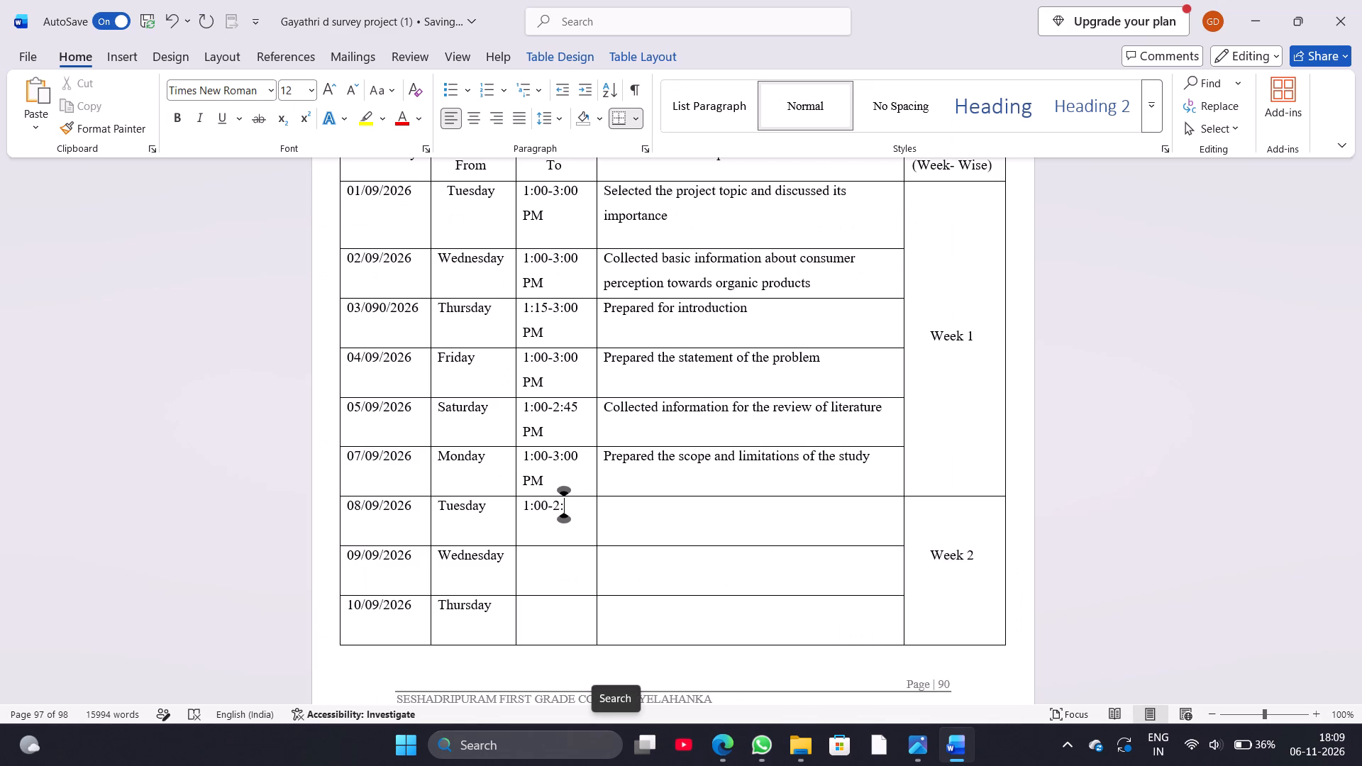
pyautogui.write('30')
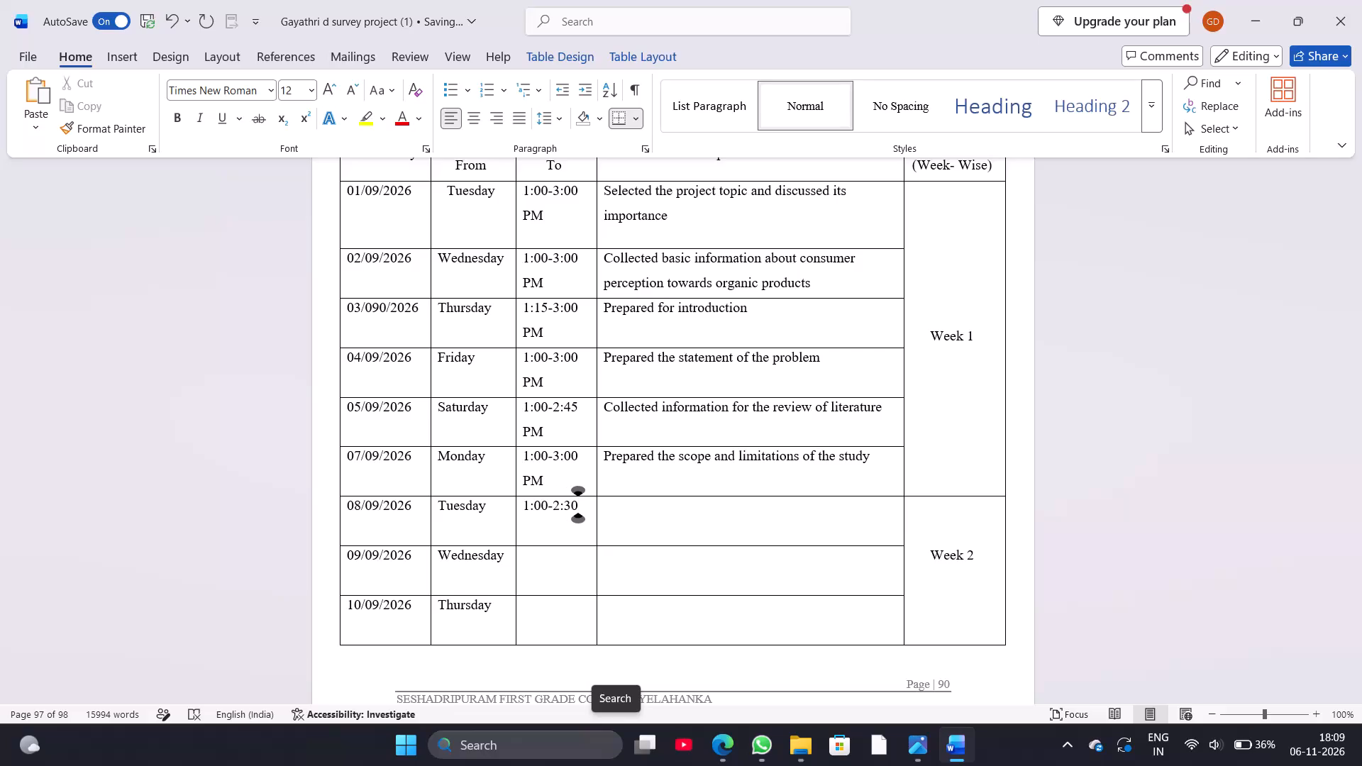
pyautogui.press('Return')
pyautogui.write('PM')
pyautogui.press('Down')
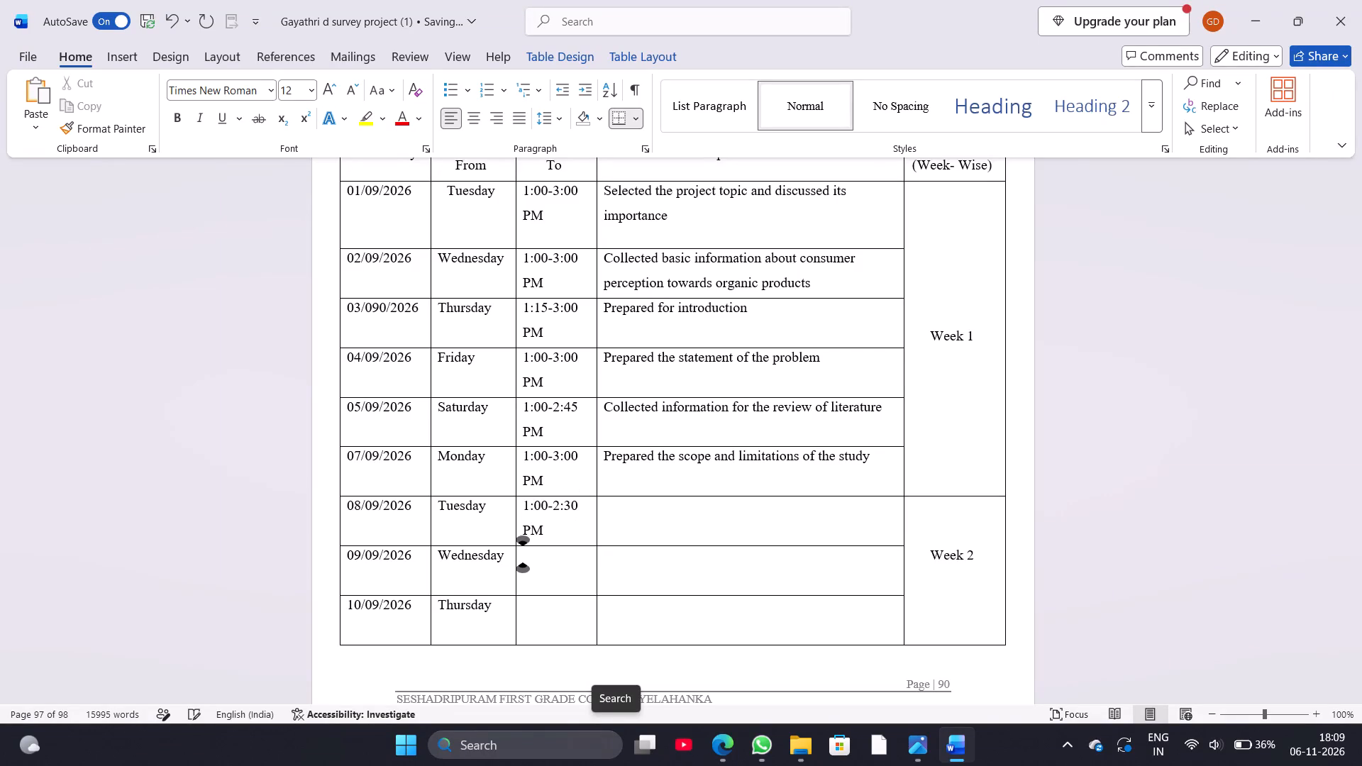
# Enter 1:00-3:00 PM on two lines in the time cell for 09/09/2026.
pyautogui.press('1')
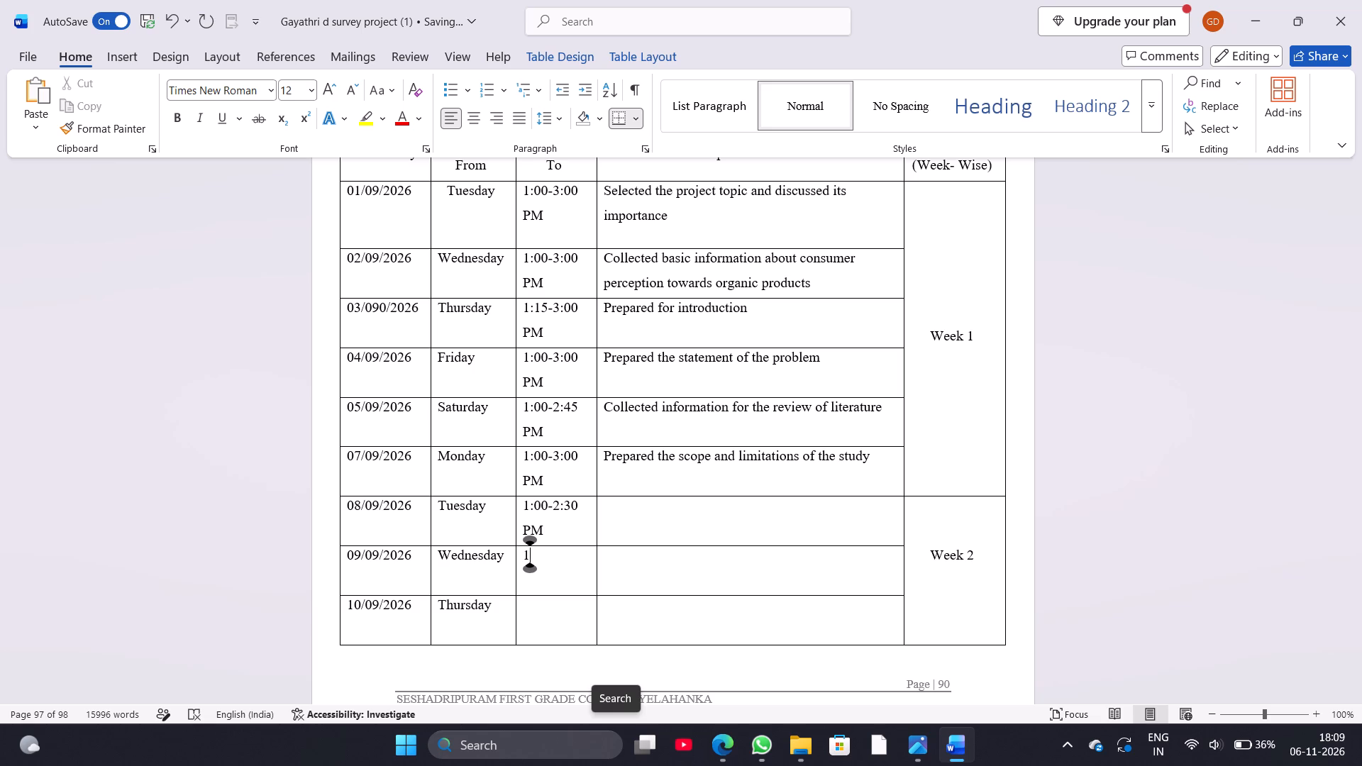
pyautogui.write(':00')
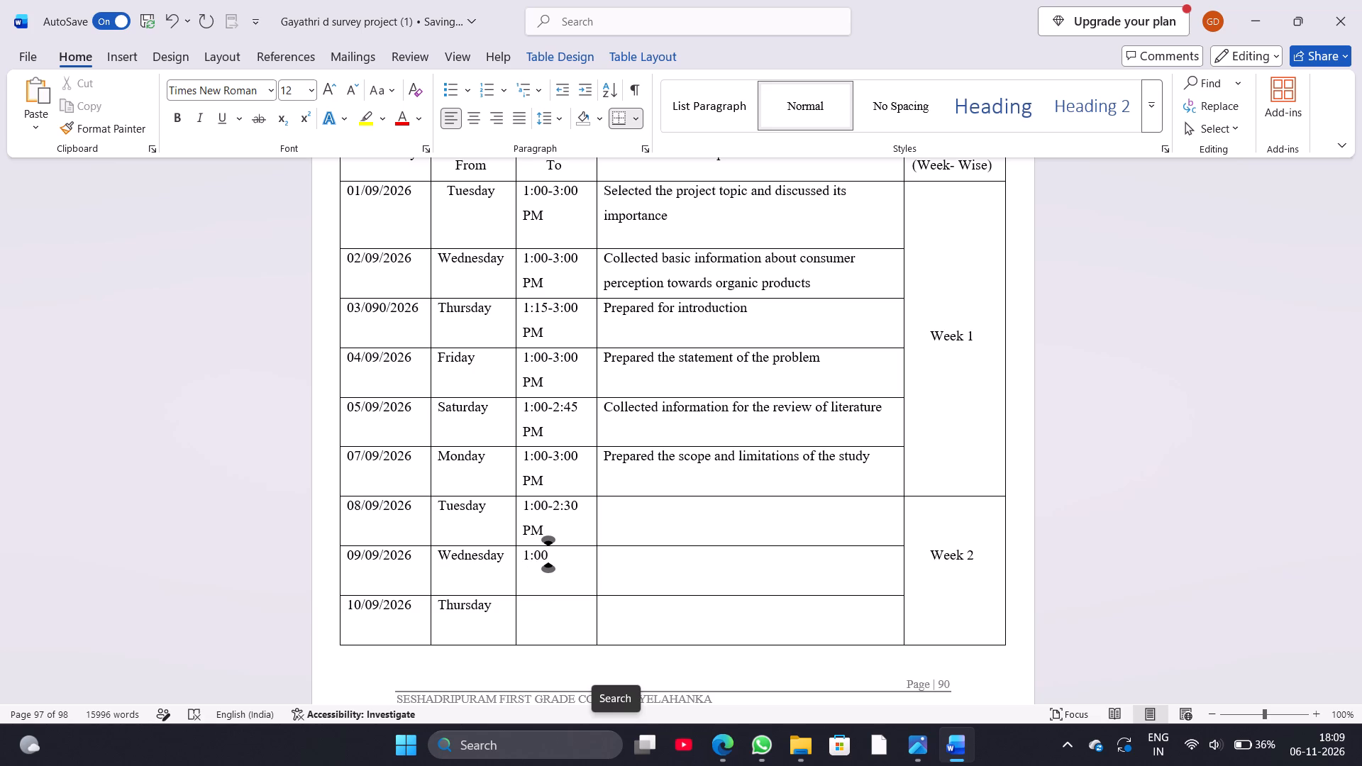
pyautogui.press('-')
pyautogui.press('2')
pyautogui.press('BackSpace')
pyautogui.write('3:00')
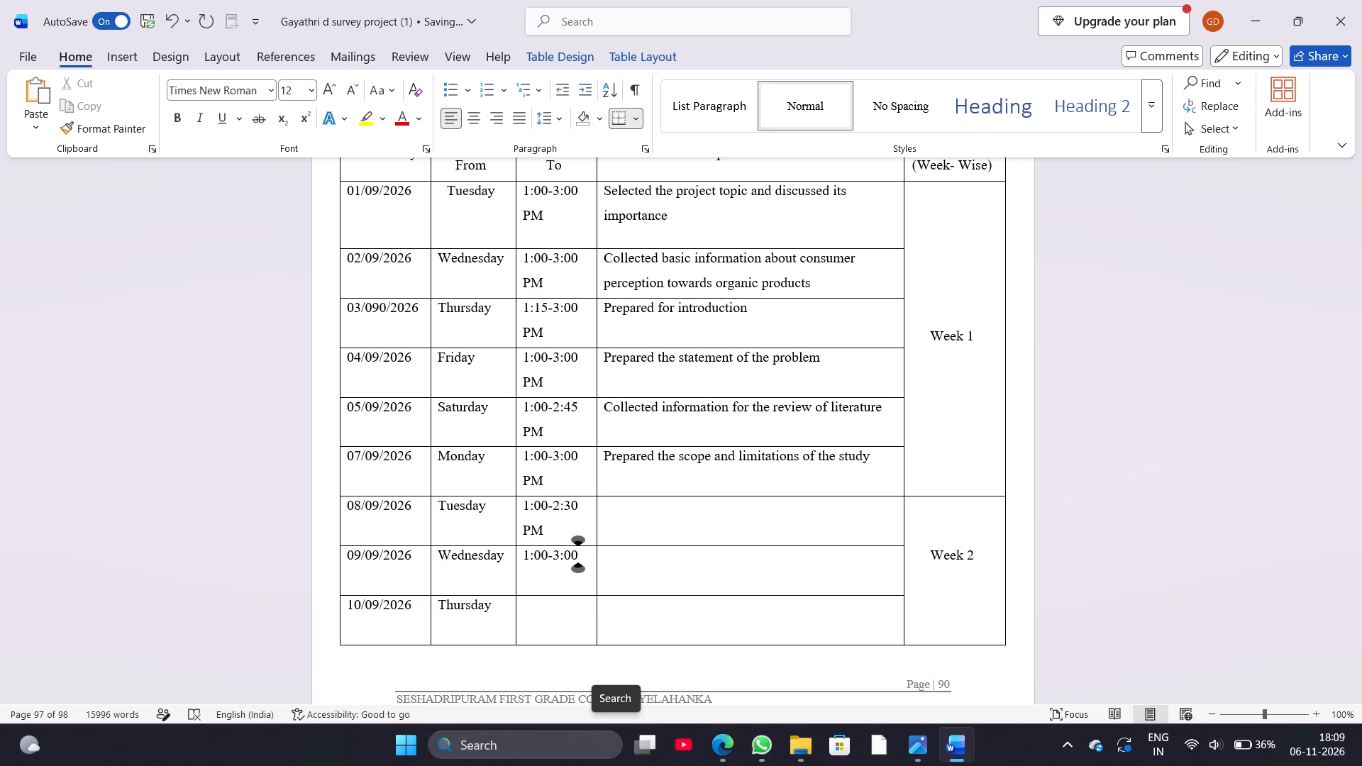
pyautogui.press('Return')
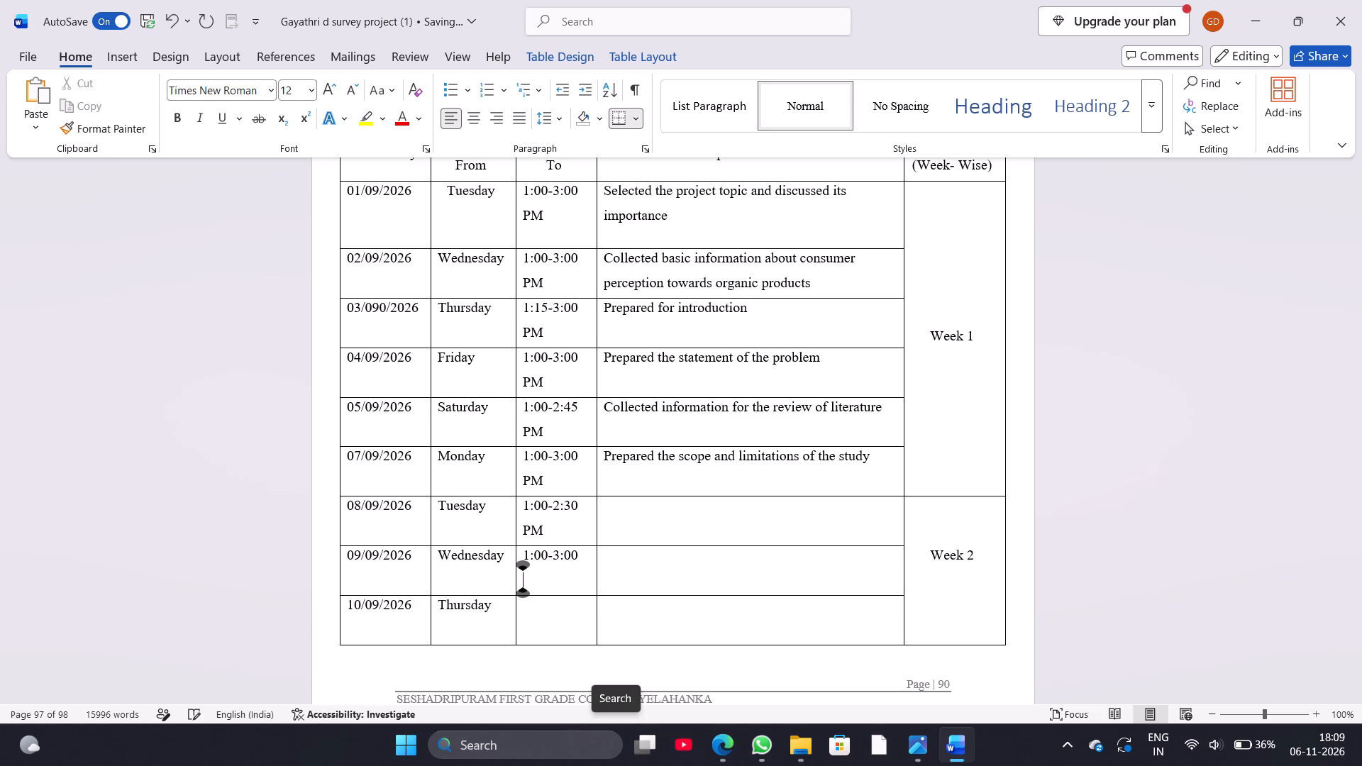
pyautogui.write('00')
pyautogui.press('BackSpace')
pyautogui.press('BackSpace')
pyautogui.write('PM')
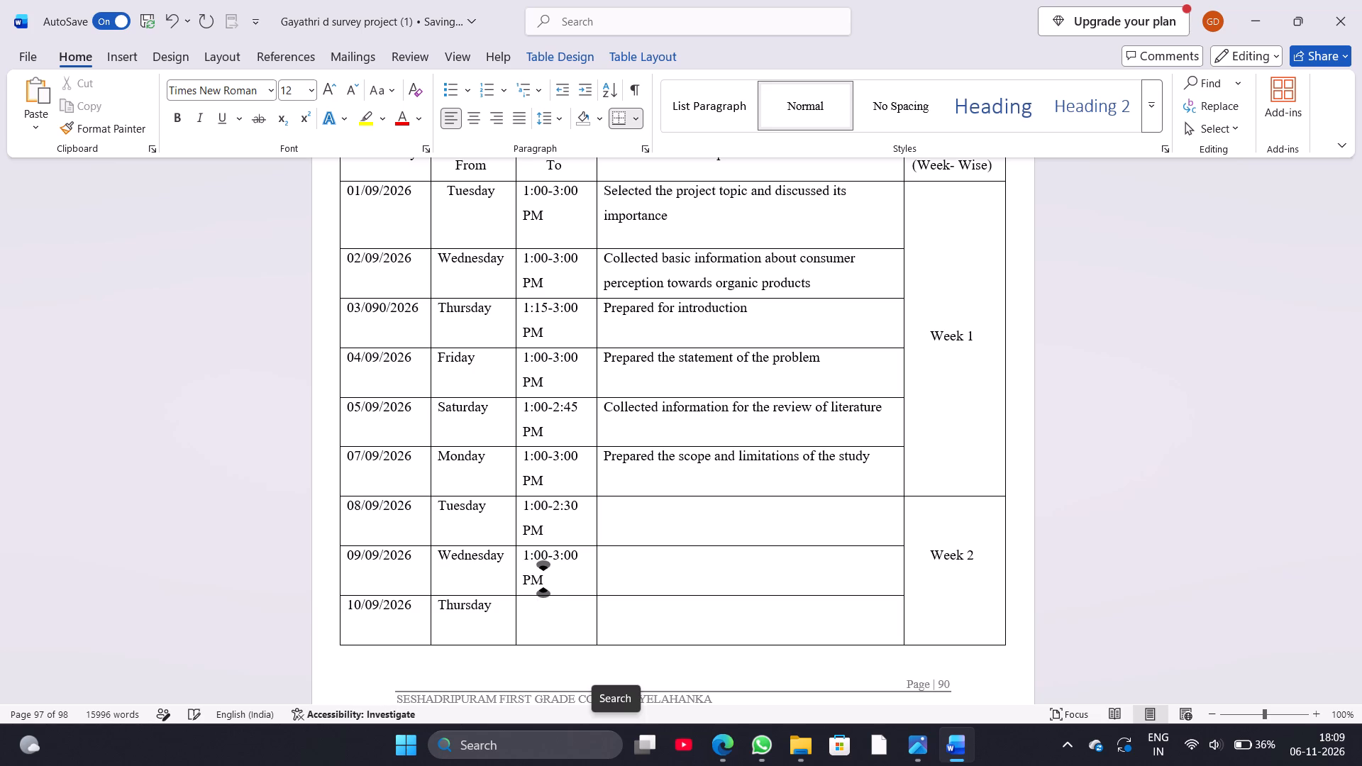
# Check the reference log sheet in Photos, and enter 1:00-2:30 PM on two lines in the Word table's time cell for 10/09/2026.
pyautogui.scroll(-1, 616, 755)
pyautogui.press('Down')
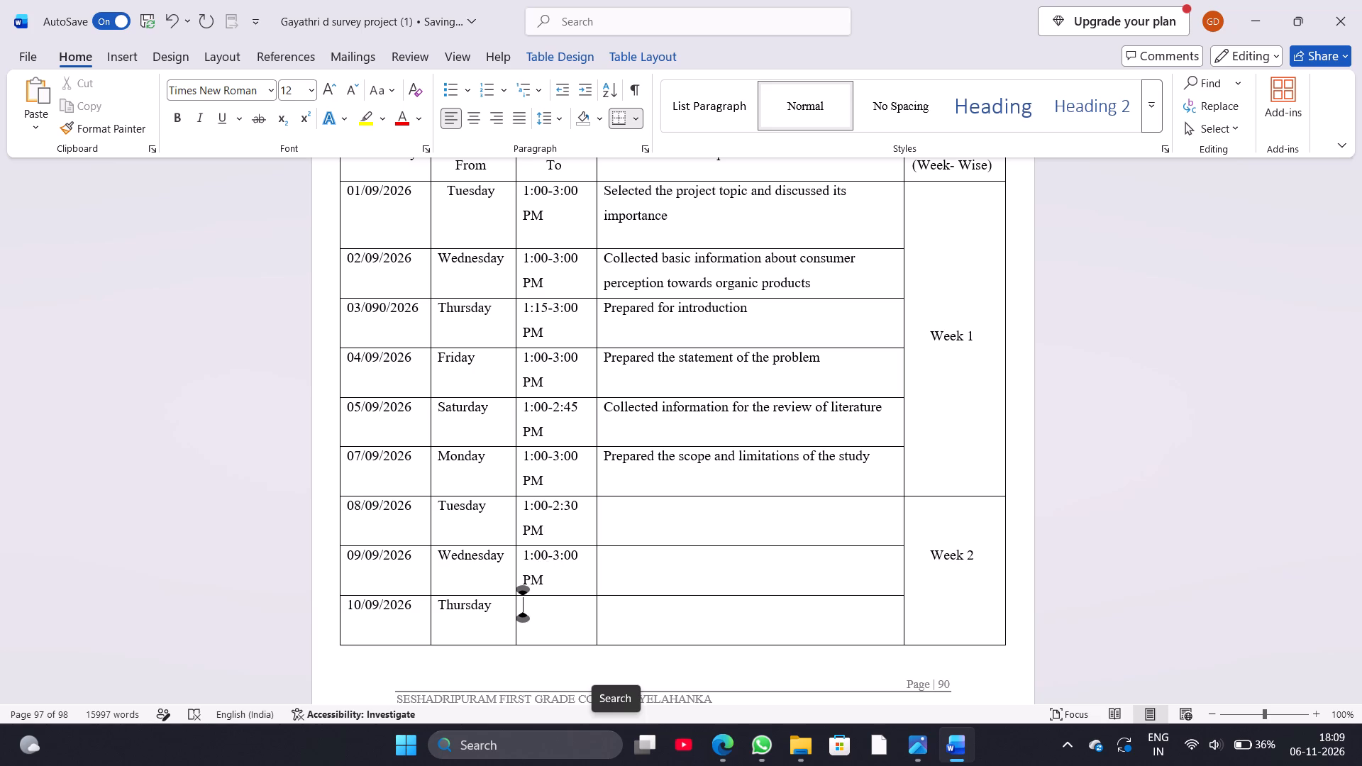
pyautogui.scroll(-2, 616, 755)
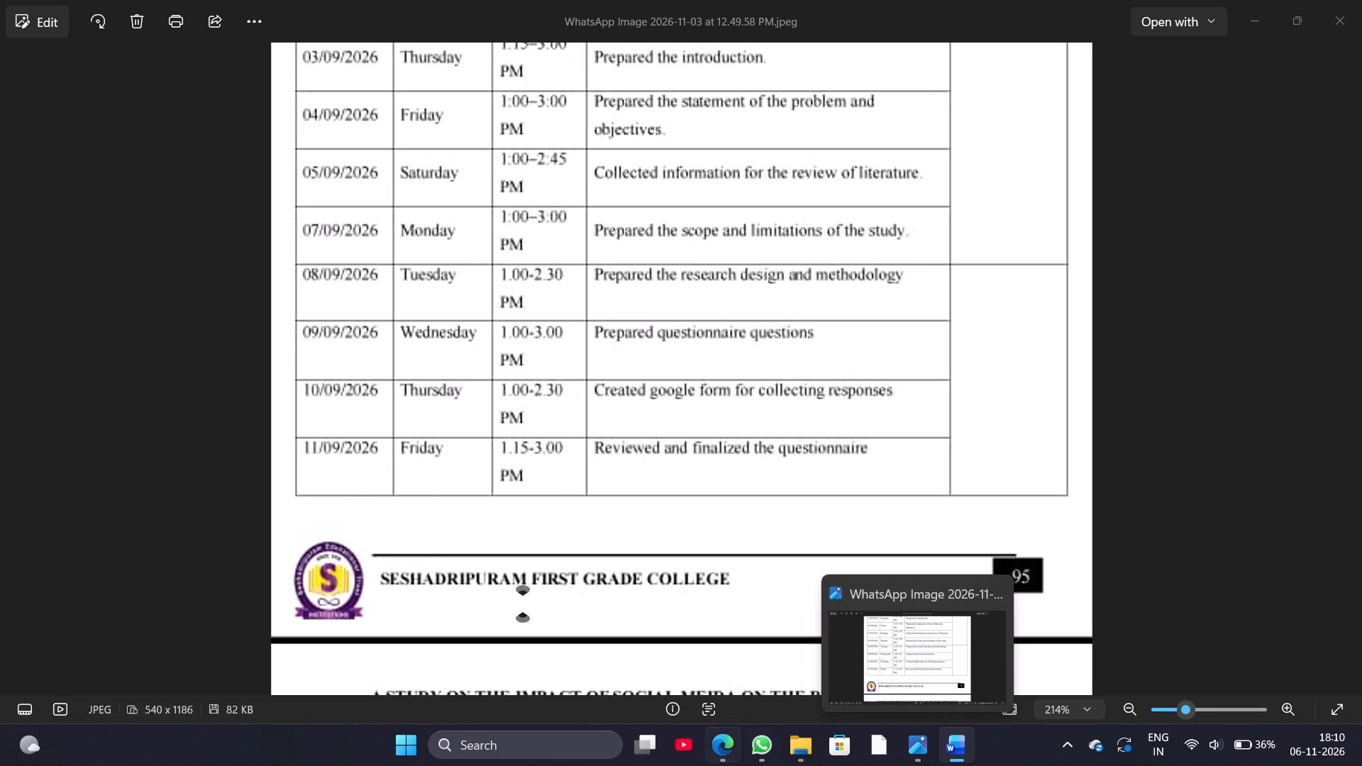
pyautogui.write('1:')
pyautogui.write('00')
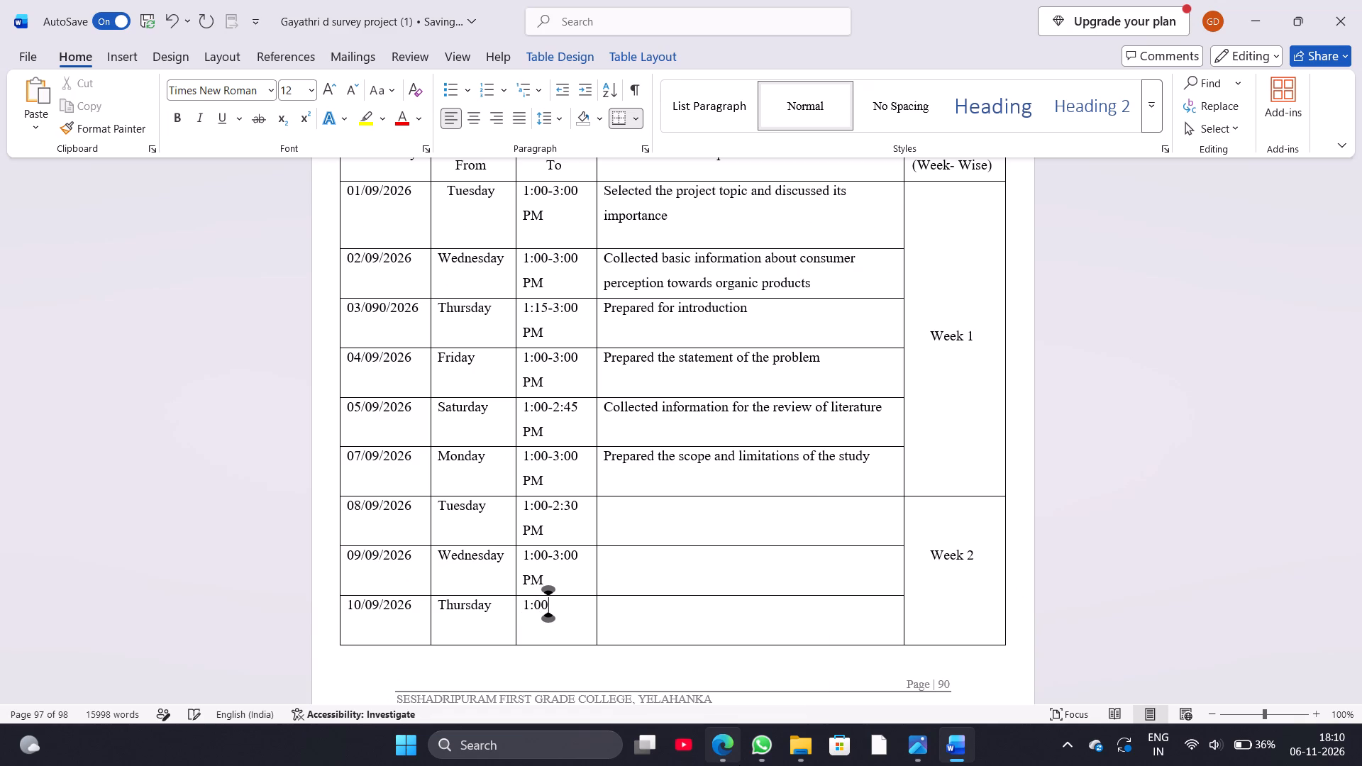
pyautogui.press('-')
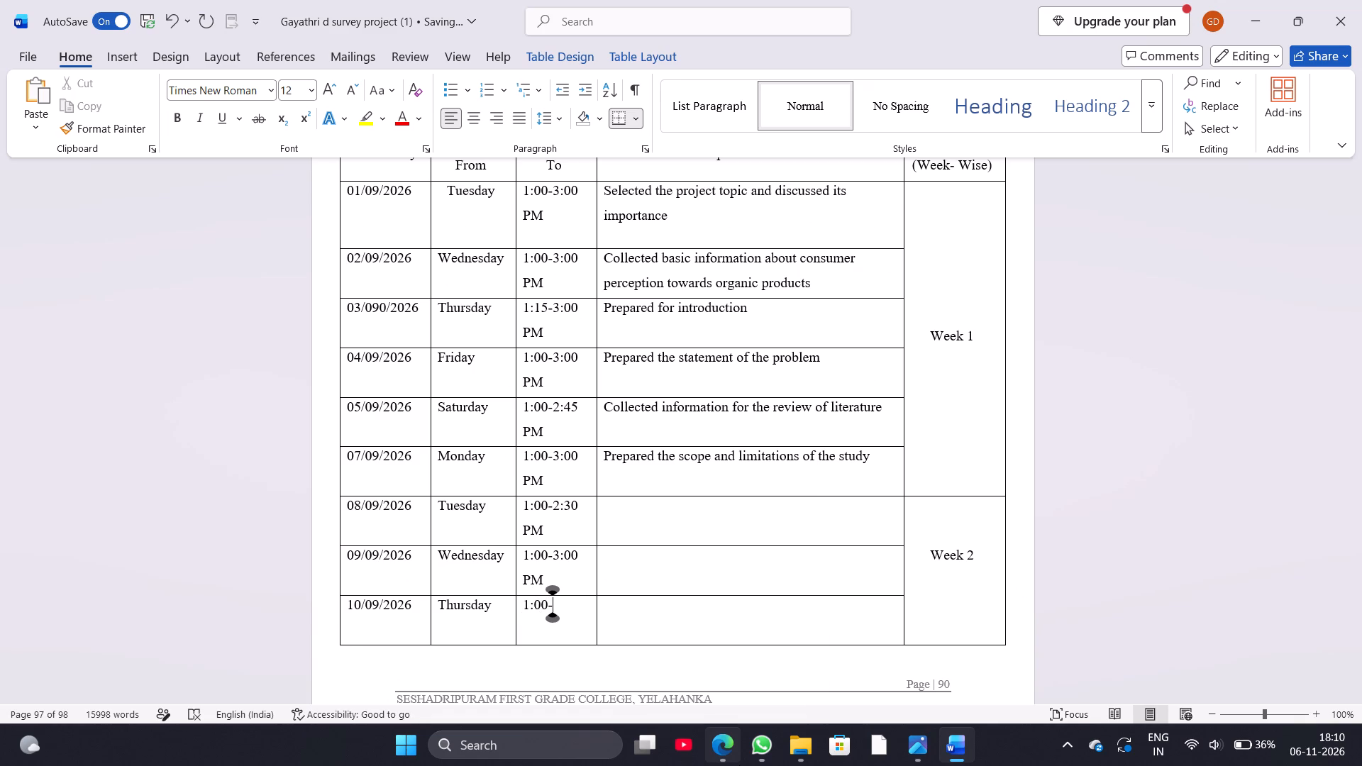
pyautogui.press('2')
pyautogui.hotkey('shift', ':')
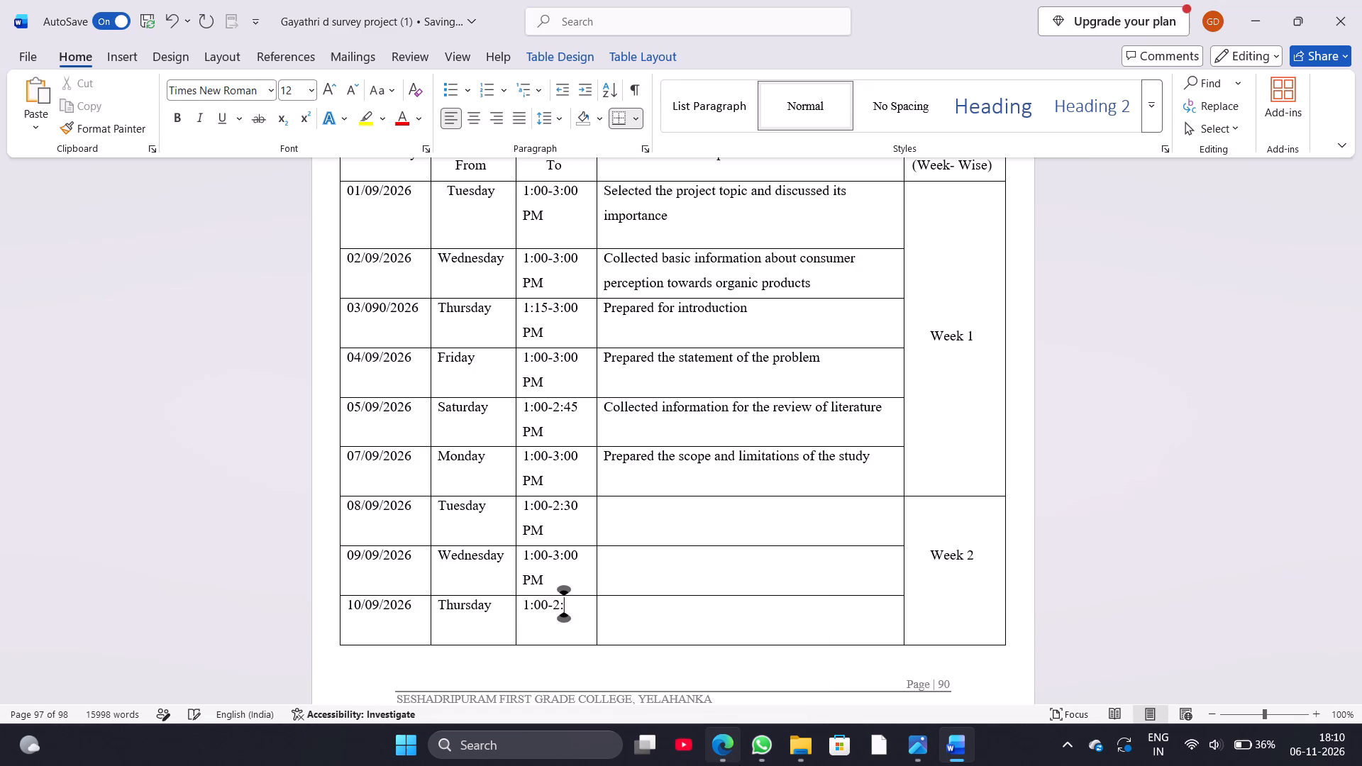
pyautogui.write('30')
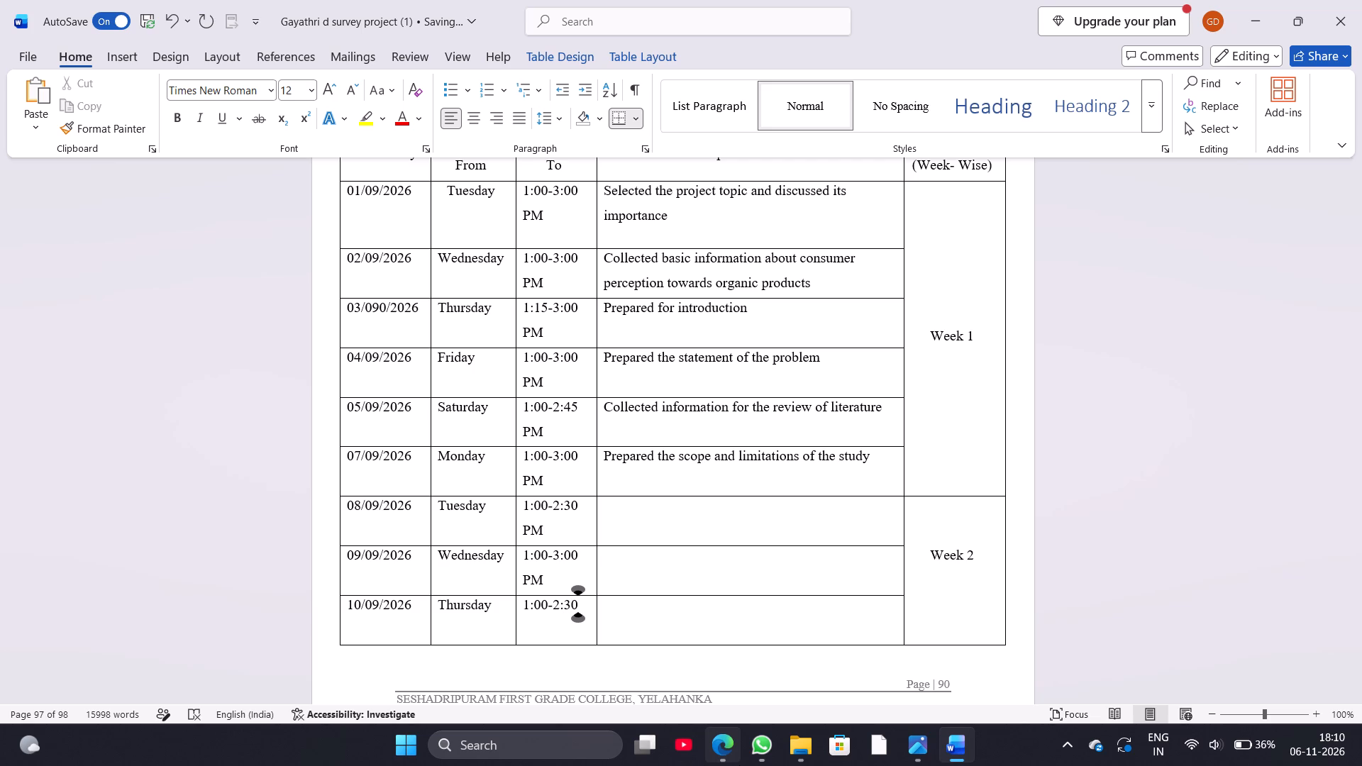
pyautogui.press('Return')
pyautogui.write('PM')
# Delete the Week 1 and Week 2 labels from the week-wise column of the log table.
pyautogui.scroll(-1, 739, 765)
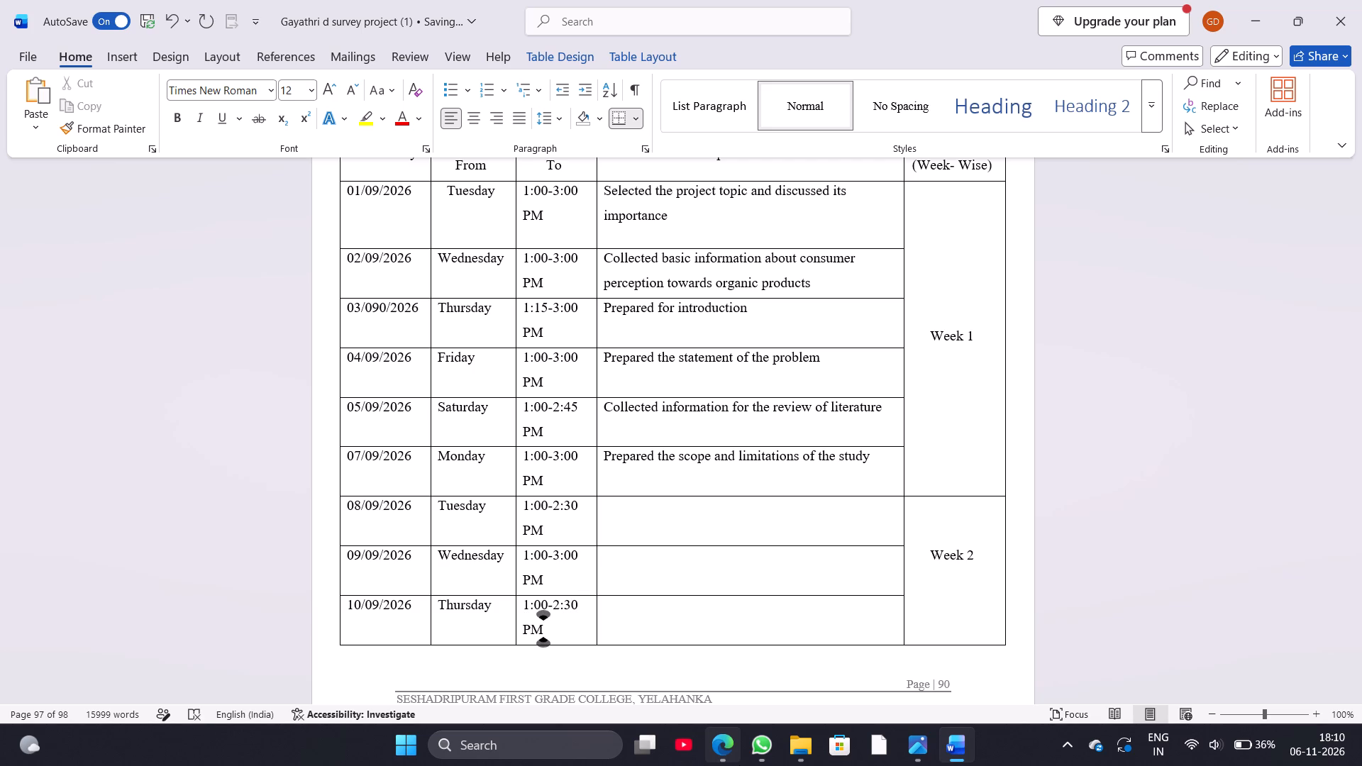
pyautogui.scroll(-2, 739, 765)
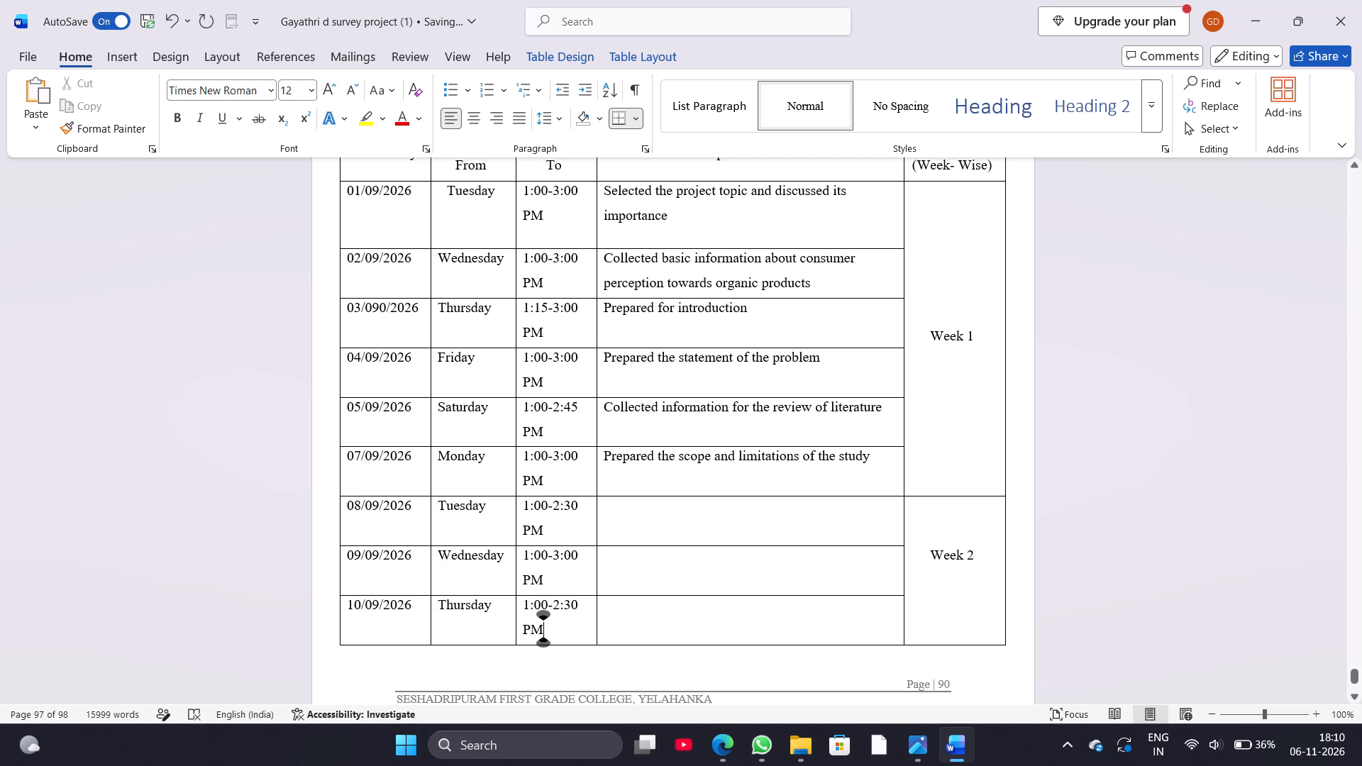
pyautogui.click(992, 338)
pyautogui.press('BackSpace')
pyautogui.press('BackSpace')
pyautogui.press('BackSpace')
pyautogui.press('BackSpace')
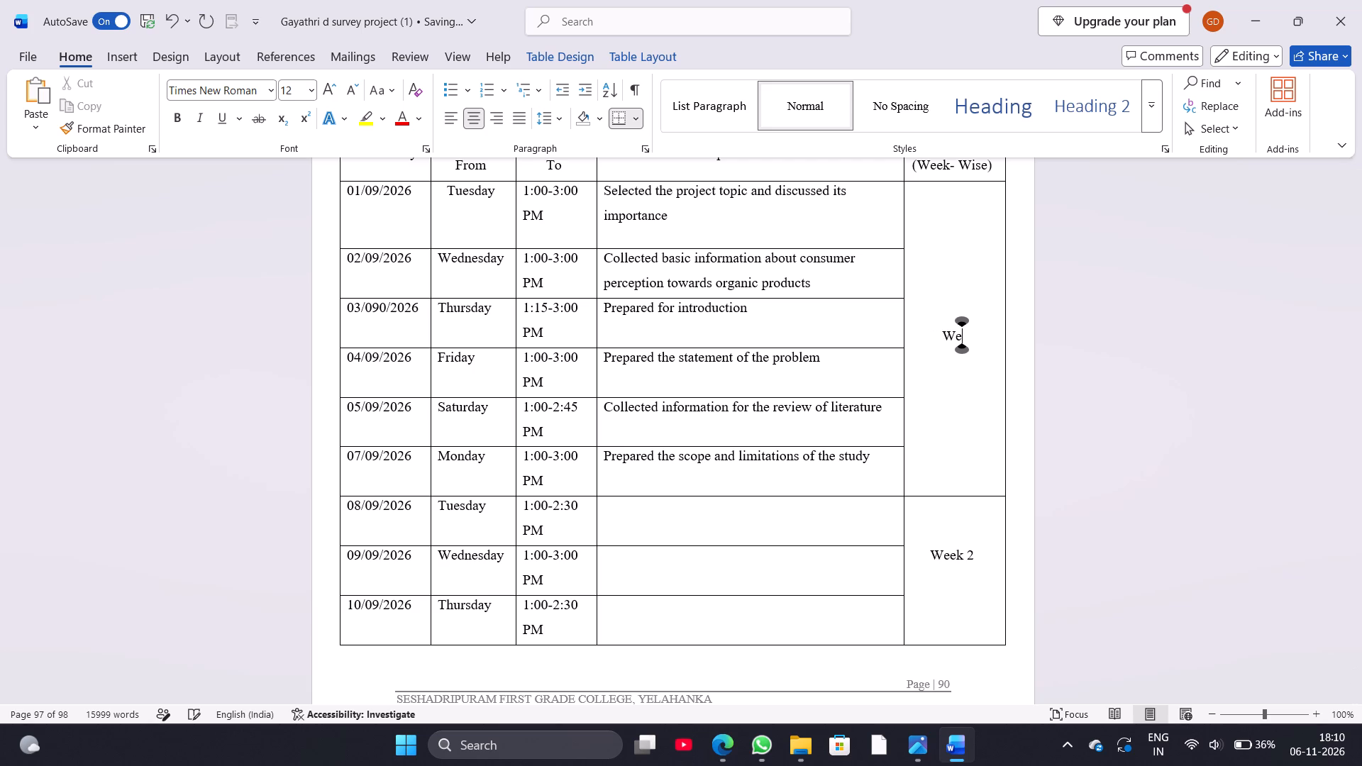
pyautogui.press('BackSpace')
pyautogui.press('BackSpace')
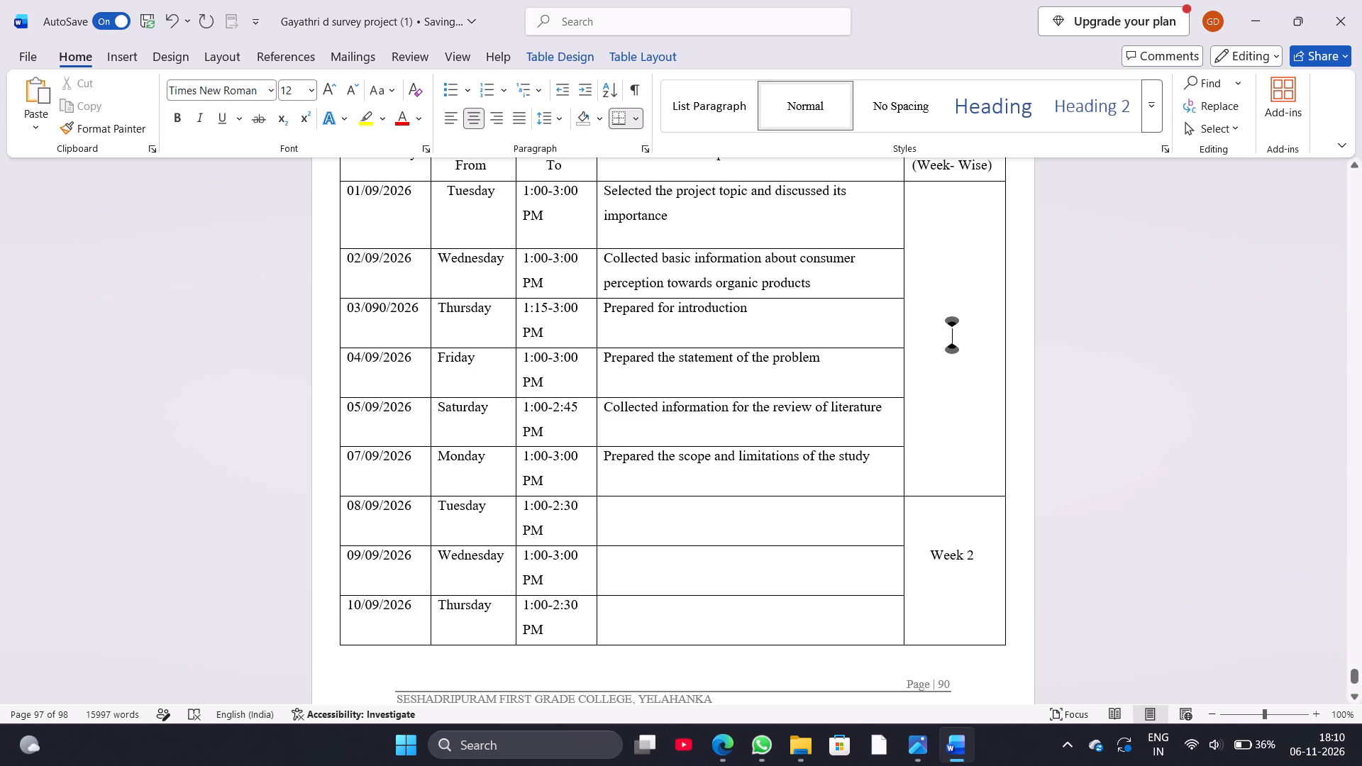
pyautogui.click(973, 555)
pyautogui.press('BackSpace')
pyautogui.press('BackSpace')
pyautogui.press('BackSpace')
pyautogui.press('BackSpace')
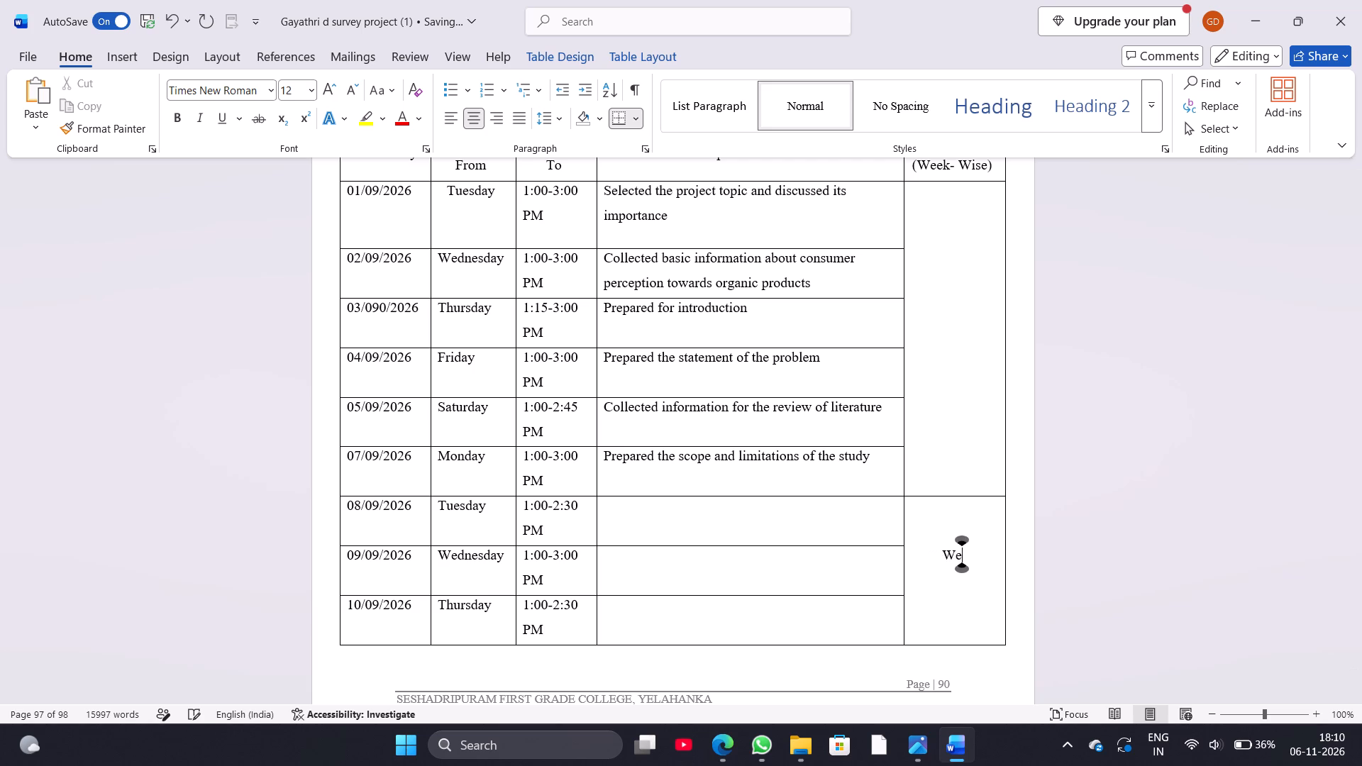
pyautogui.press('BackSpace')
pyautogui.press('BackSpace')
# Enter 1:15-3:00 PM on two lines in the time cell for 11/09/2026.
pyautogui.scroll(-4, 973, 555)
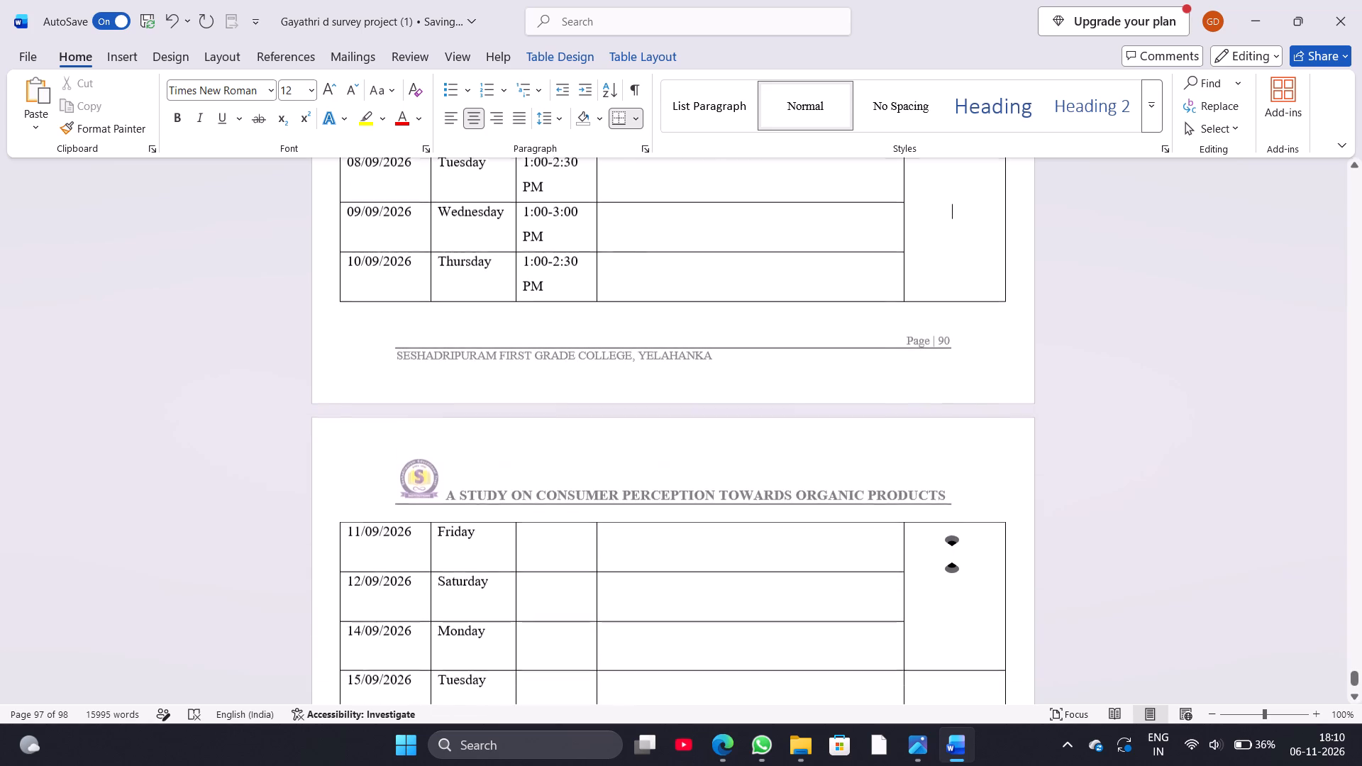
pyautogui.scroll(-2, 973, 555)
pyautogui.scroll(5, 973, 555)
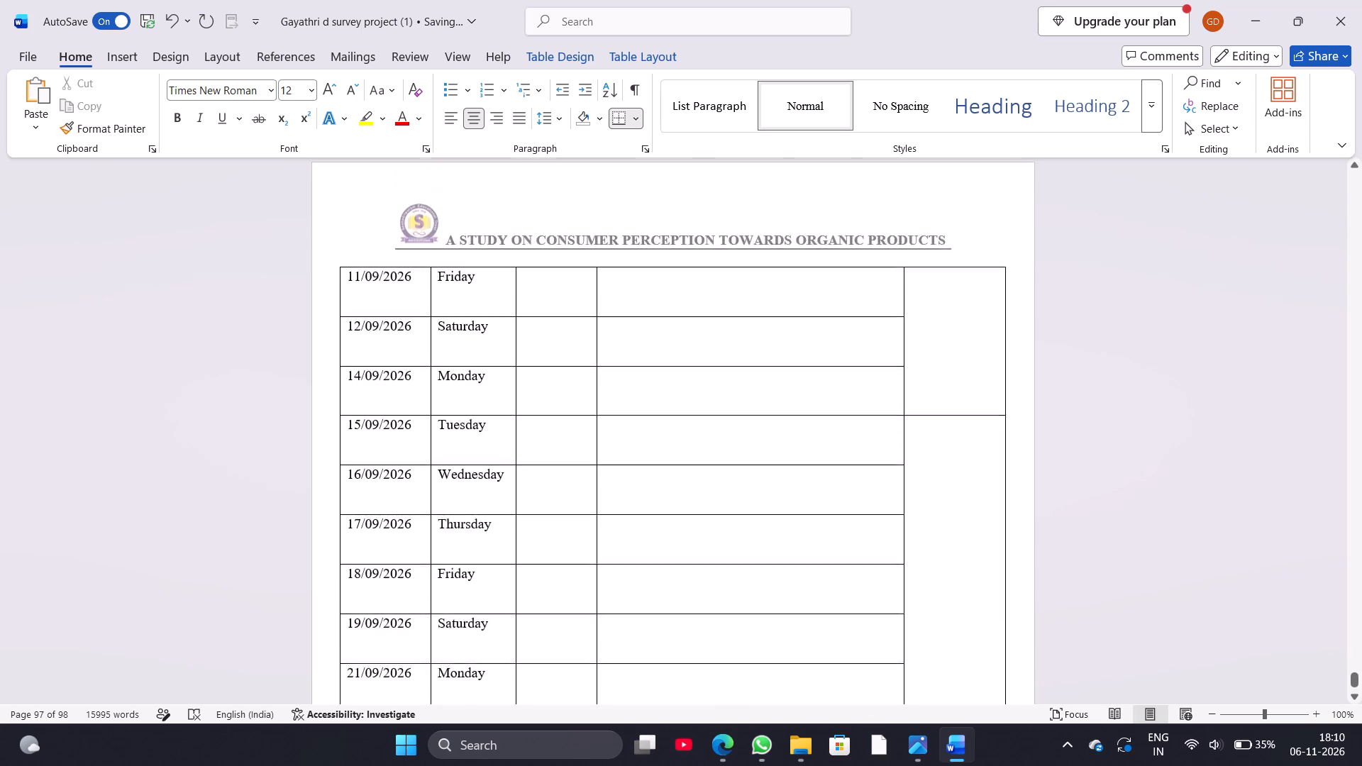
pyautogui.scroll(2, 973, 555)
pyautogui.scroll(-1, 973, 555)
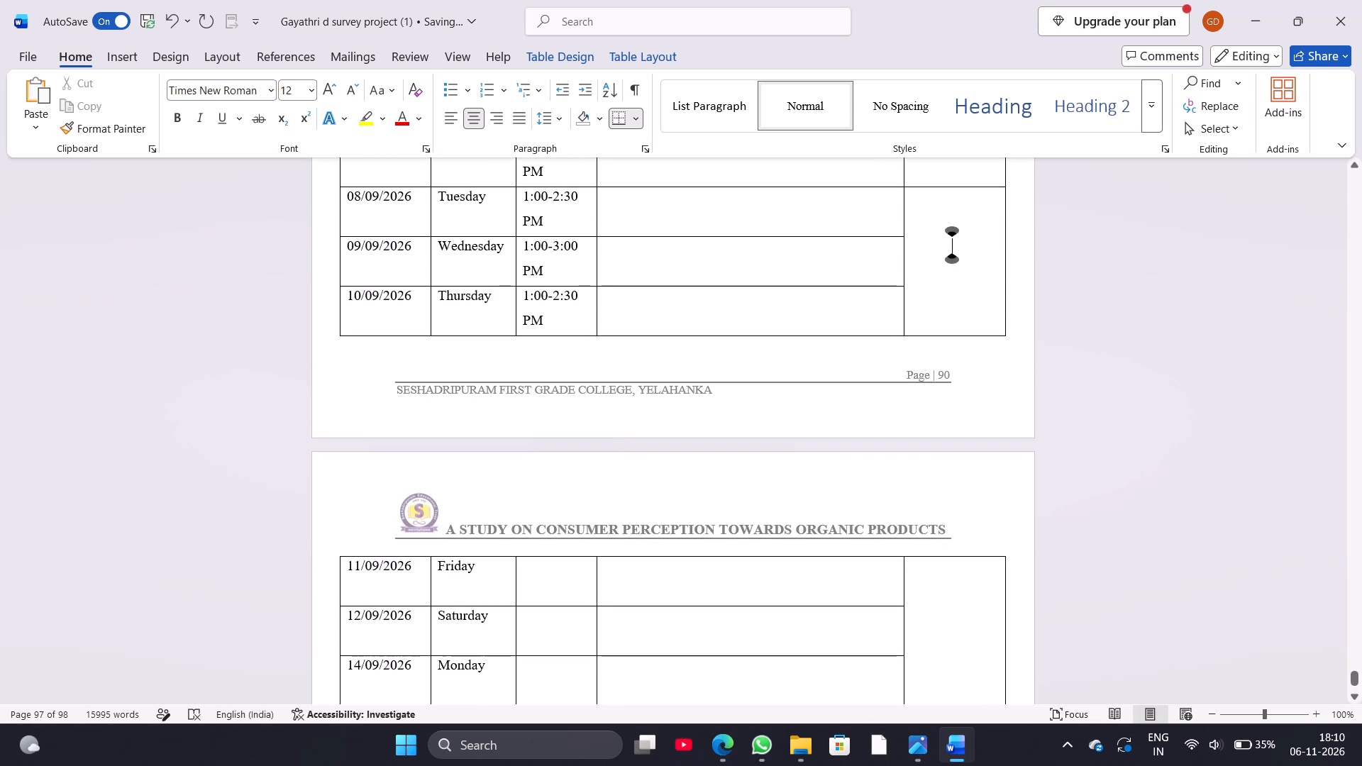
pyautogui.click(530, 584)
pyautogui.write('1:15')
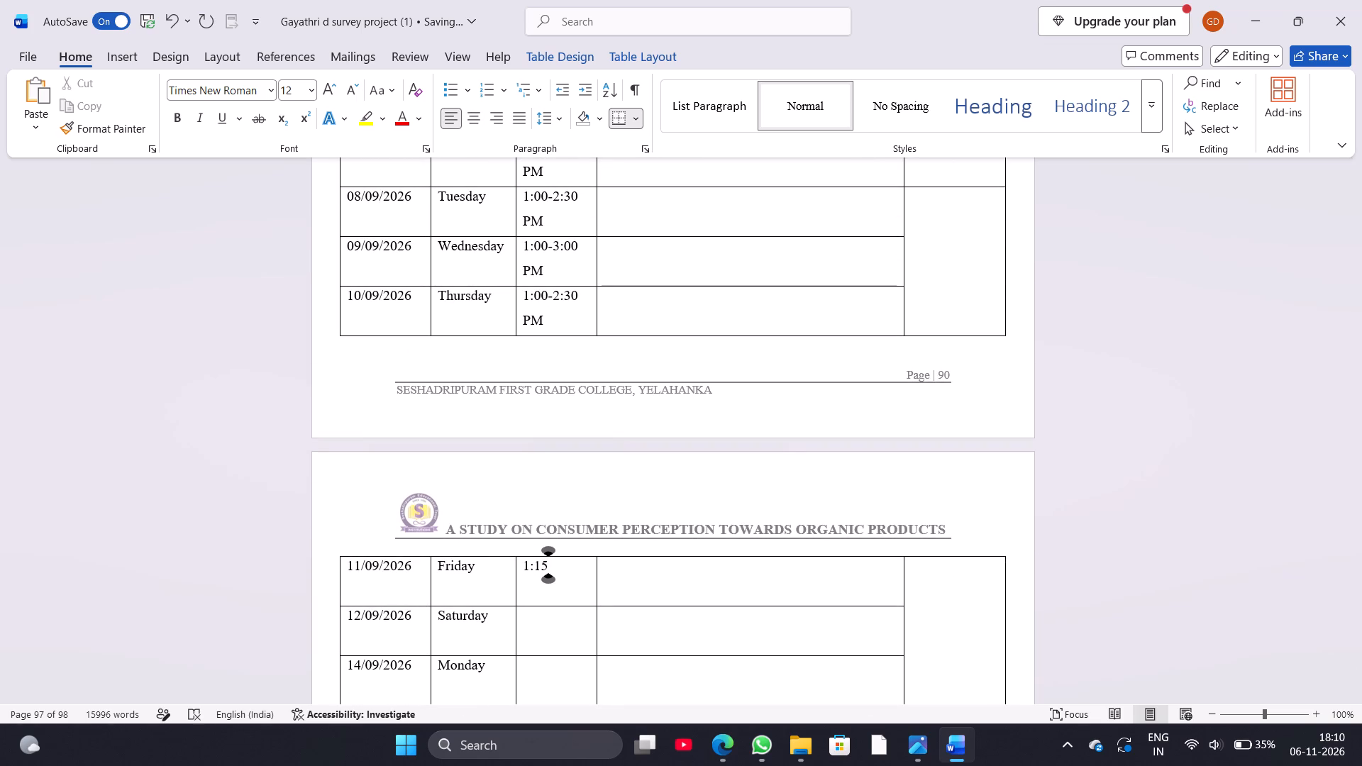
pyautogui.press('-')
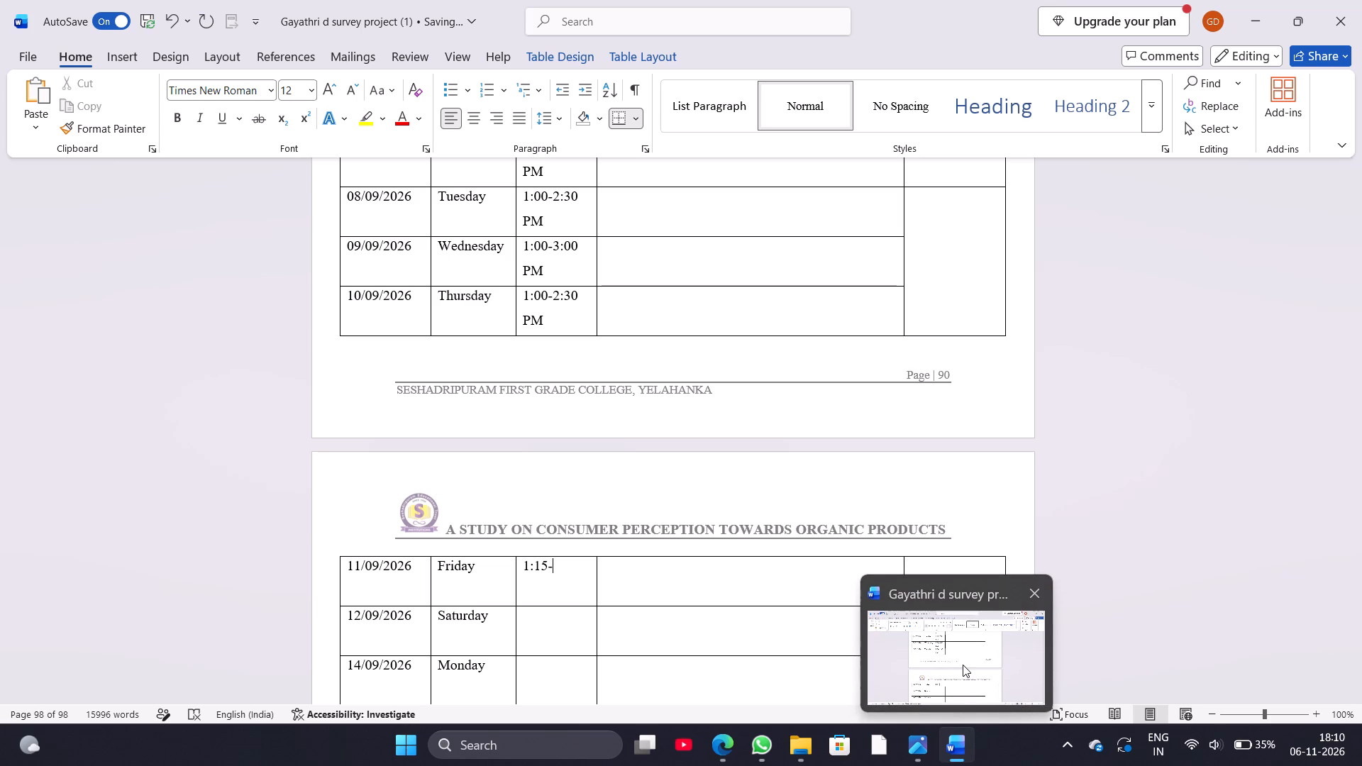
pyautogui.click(963, 665)
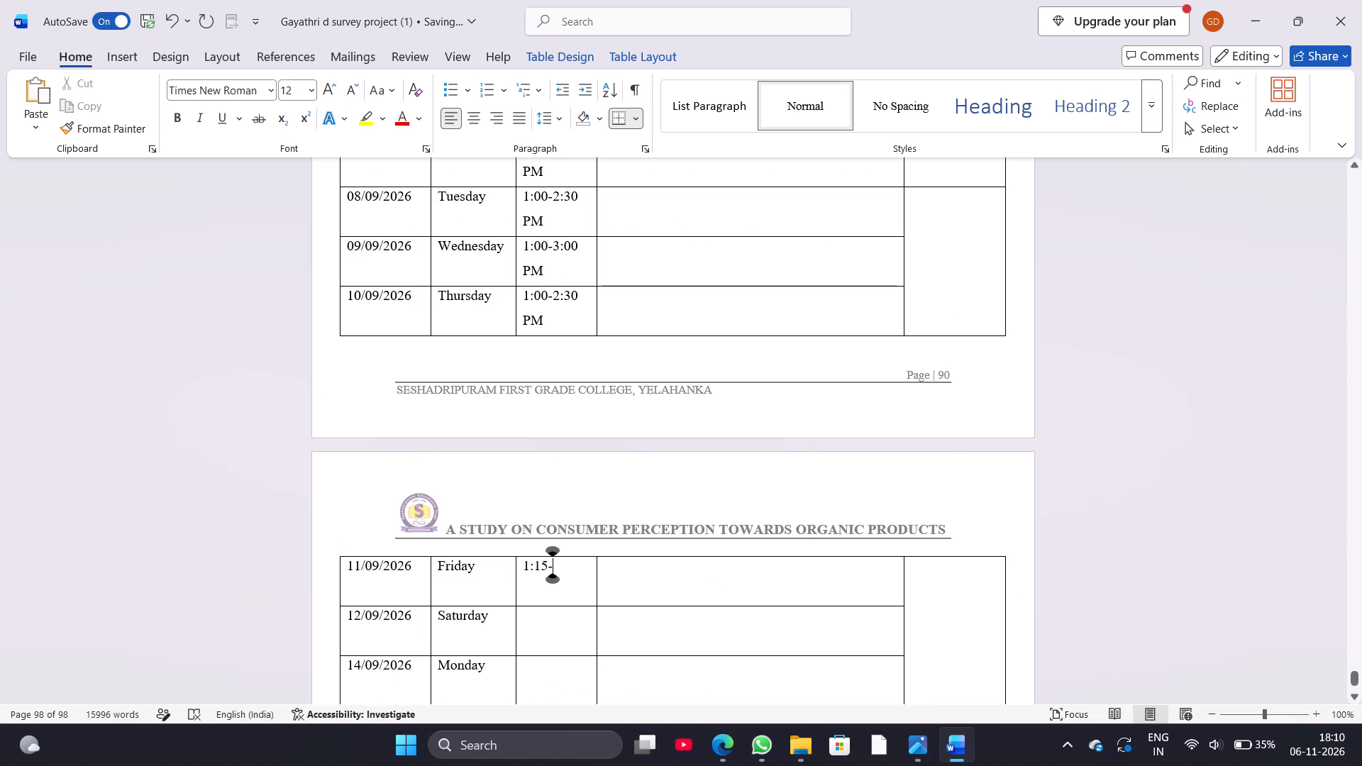
pyautogui.write('3:00')
pyautogui.press('Return')
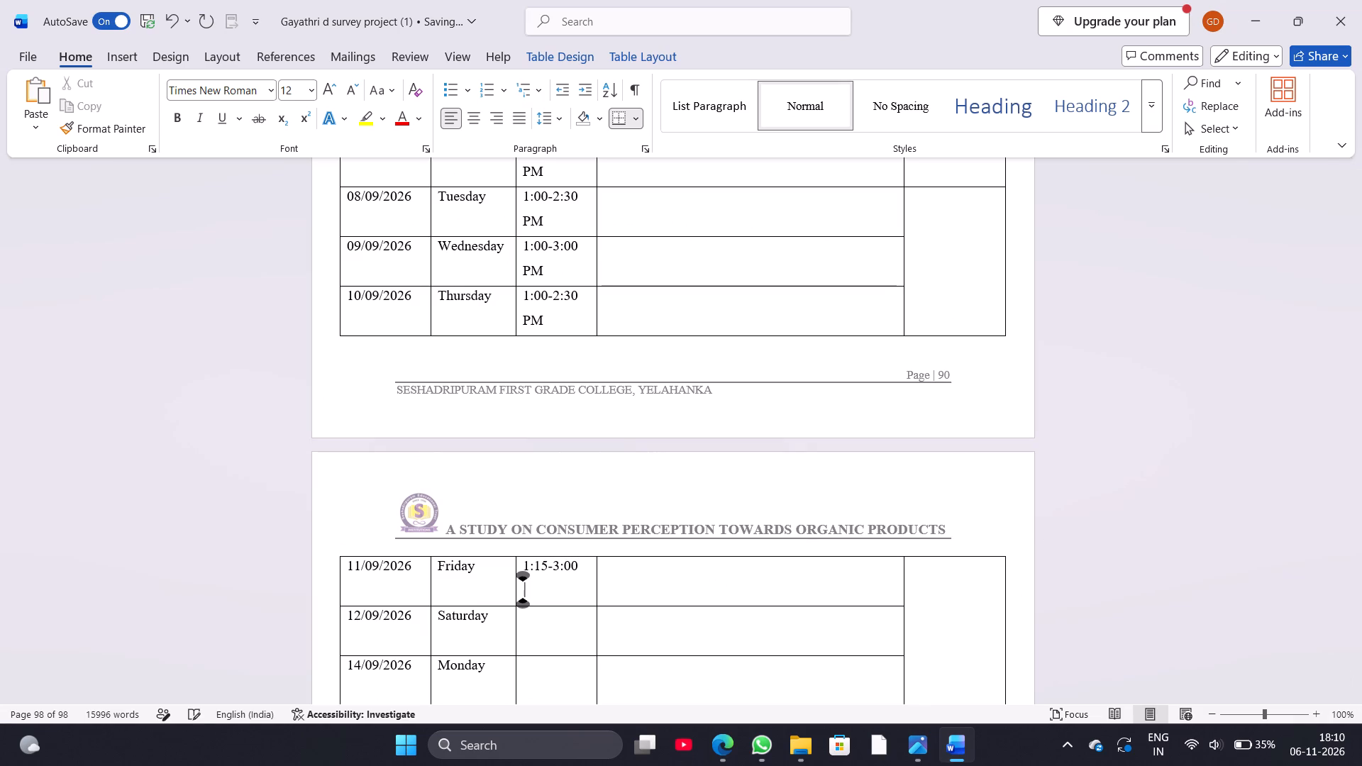
pyautogui.write('PM')
# Examine the time and activity entries for 12/09/2026 to 21/09/2026 in the Photos reference log sheet, and return to the Word table's 12/09/2026 time cell.
pyautogui.scroll(-1, 792, 660)
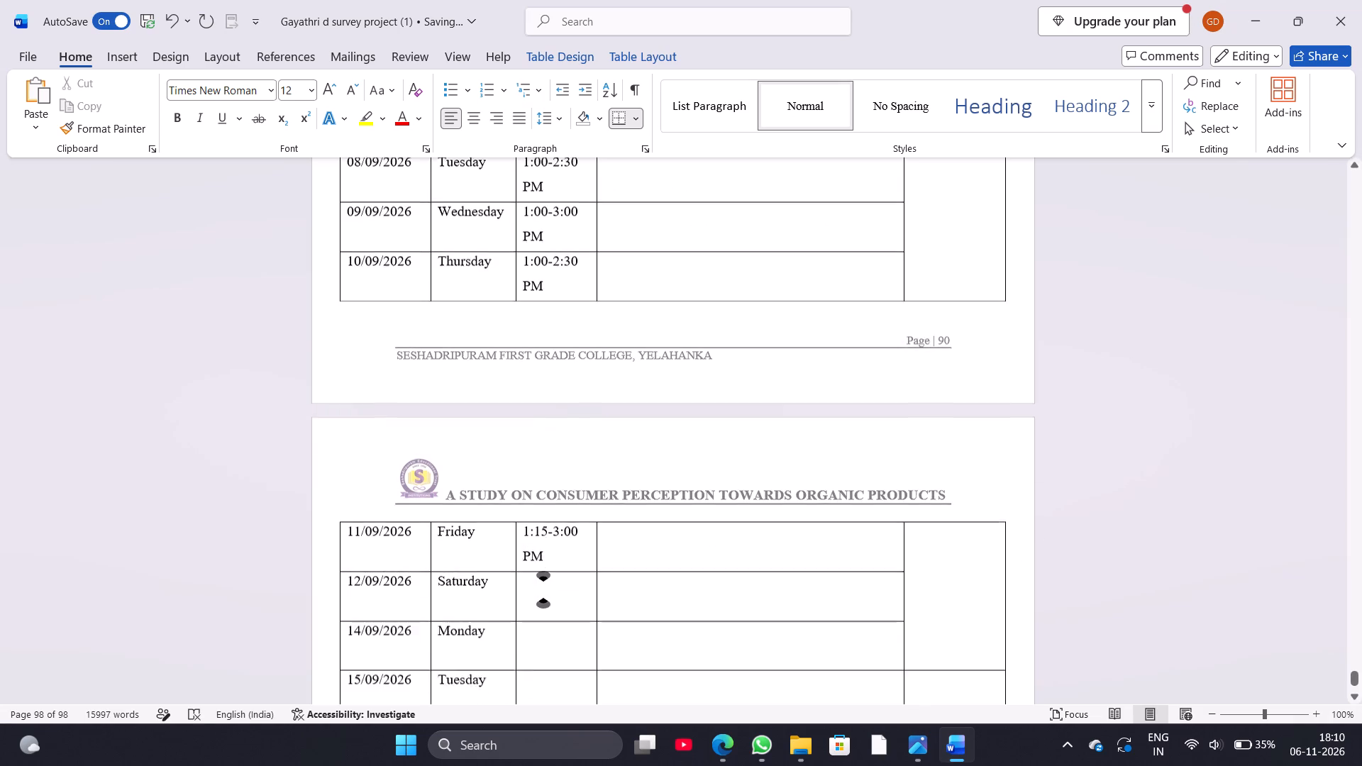
pyautogui.scroll(-3, 792, 660)
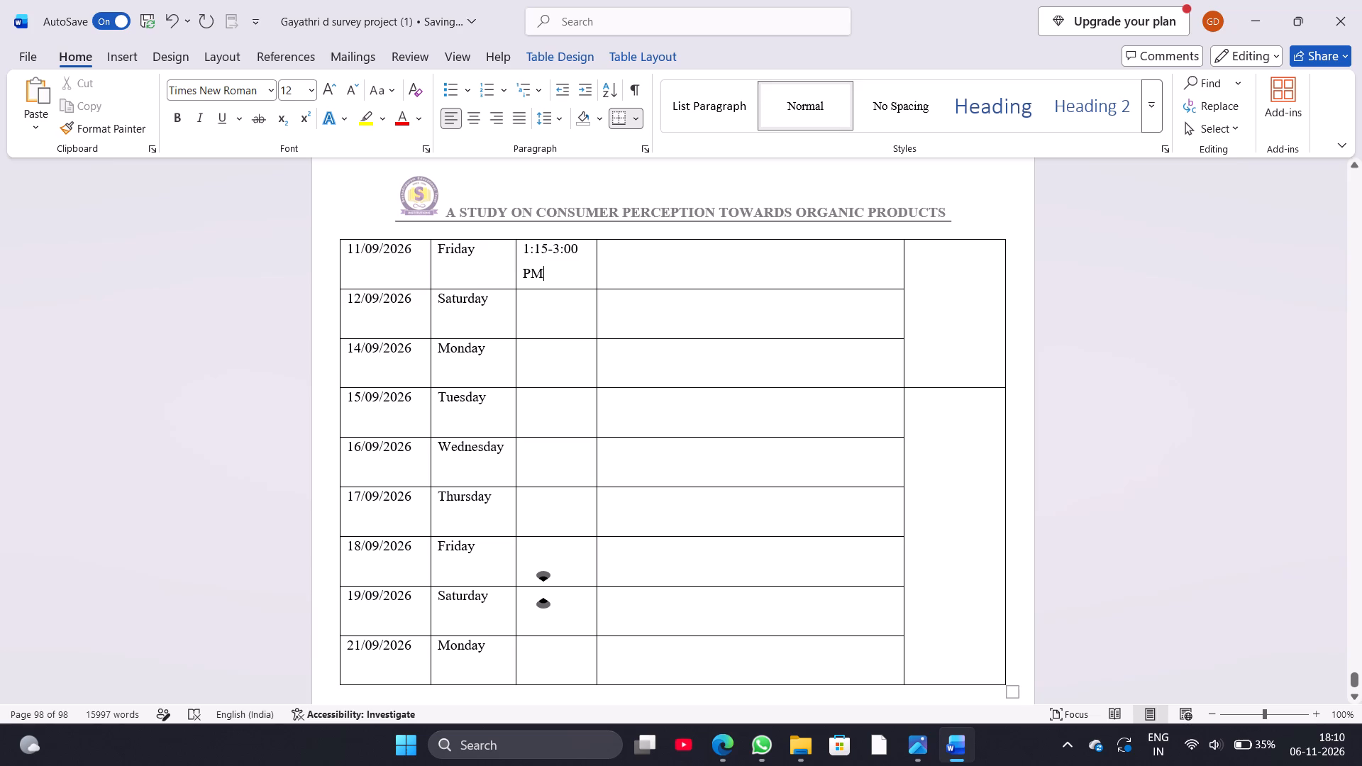
pyautogui.click(539, 306)
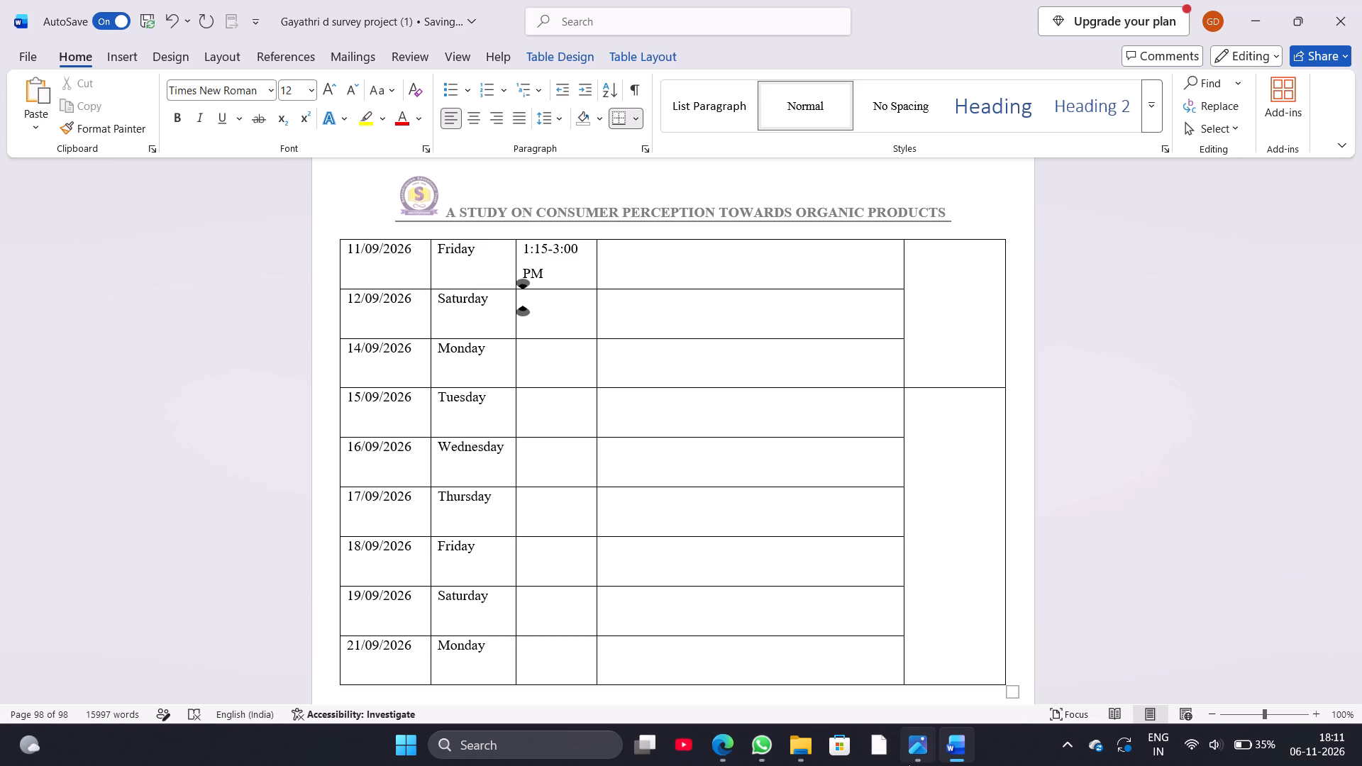
pyautogui.click(870, 622)
pyautogui.press('Down')
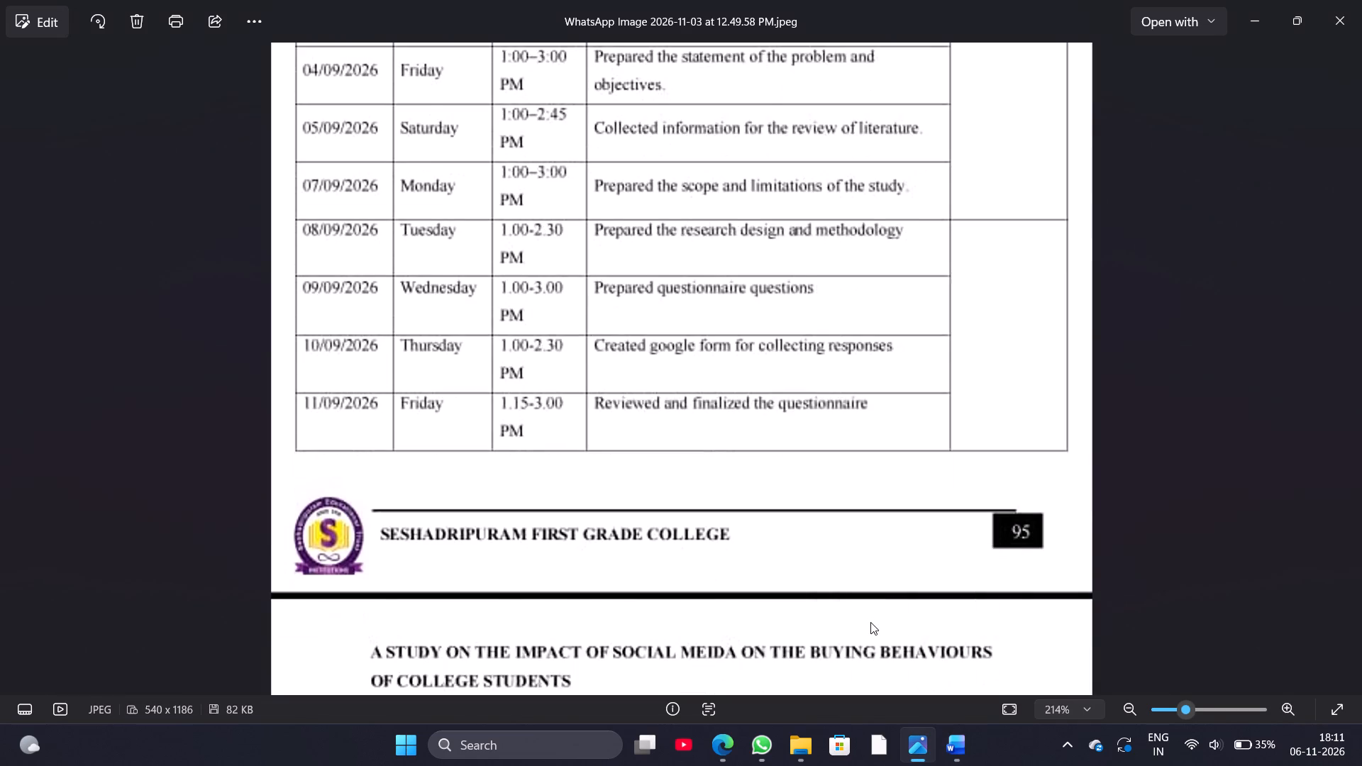
pyautogui.press('Down')
pyautogui.press('Down')
pyautogui.press('Down')
pyautogui.press('Down')
pyautogui.press('Down')
pyautogui.press('Down')
pyautogui.press('Down')
pyautogui.press('Down')
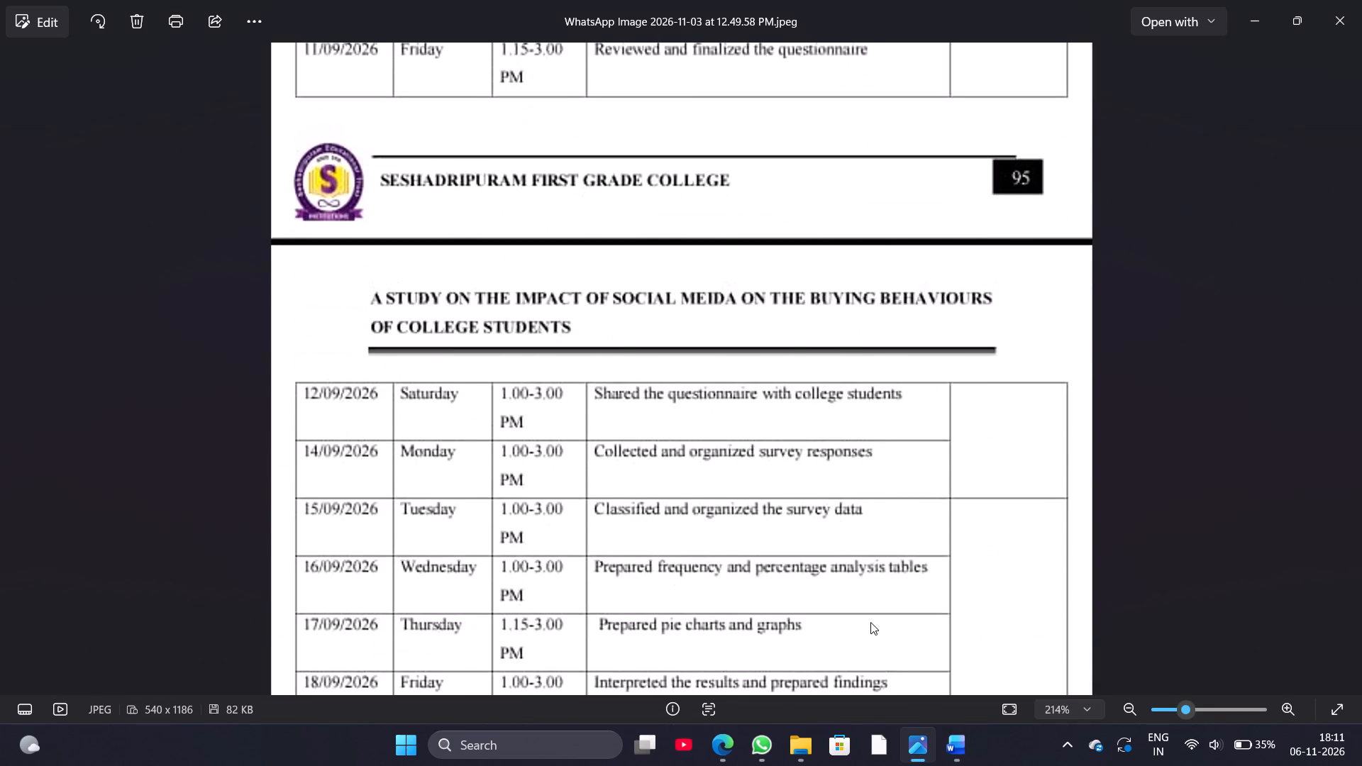
pyautogui.press('Down')
pyautogui.press('Down')
pyautogui.press('Down')
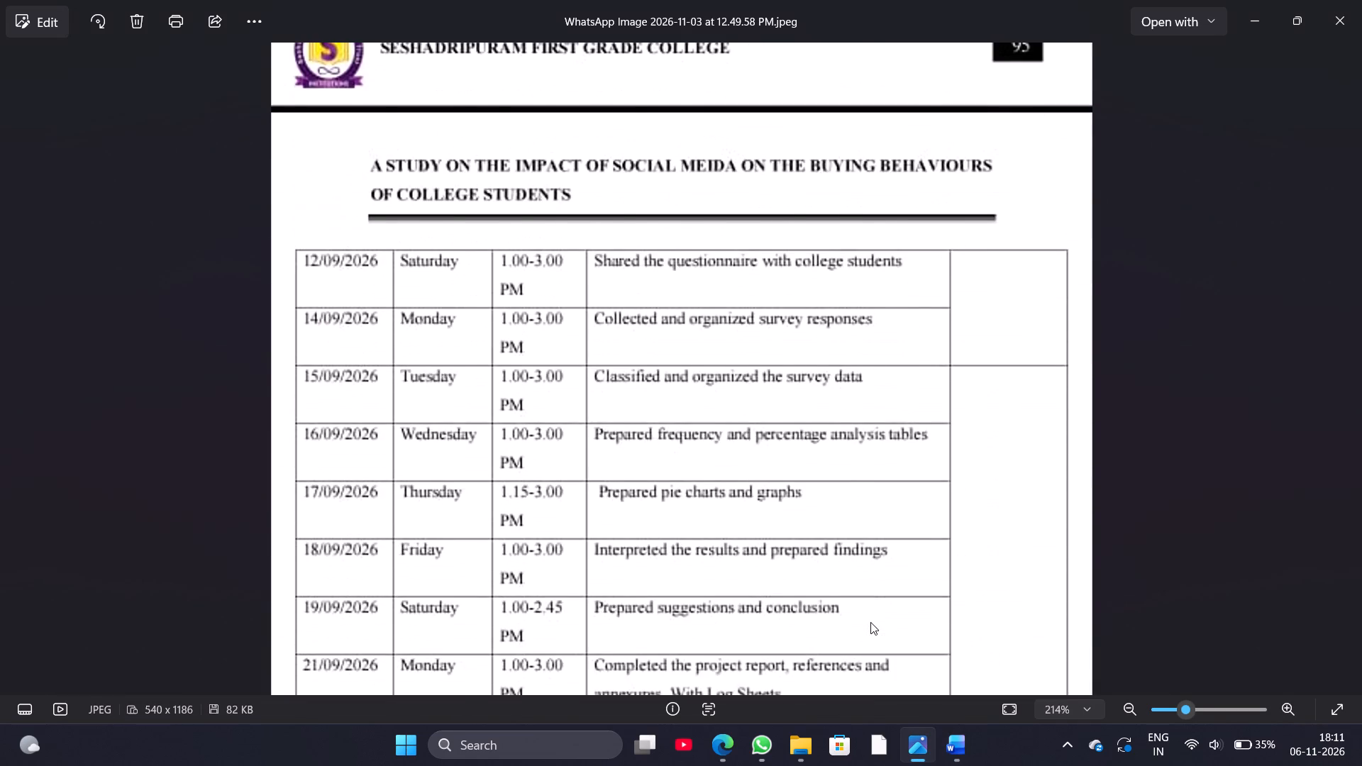
pyautogui.press('Down')
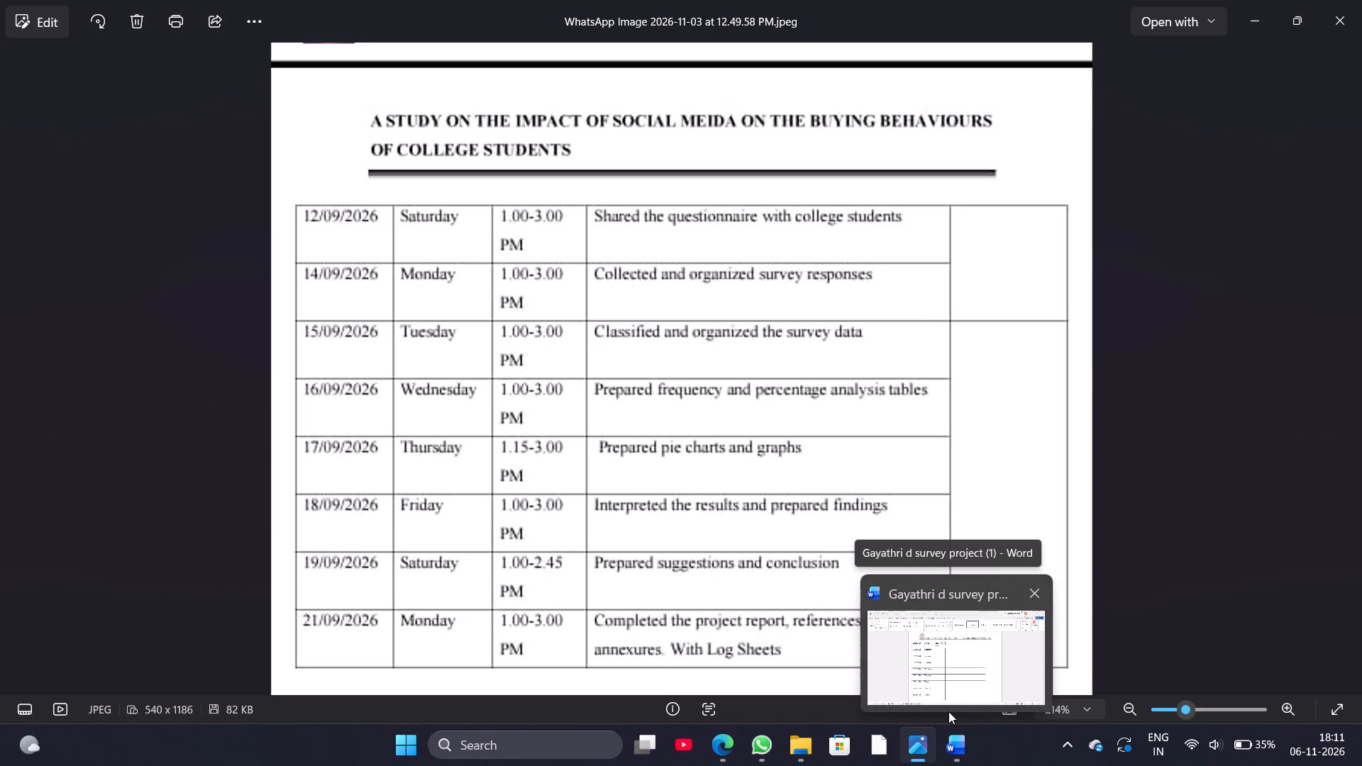
pyautogui.click(948, 711)
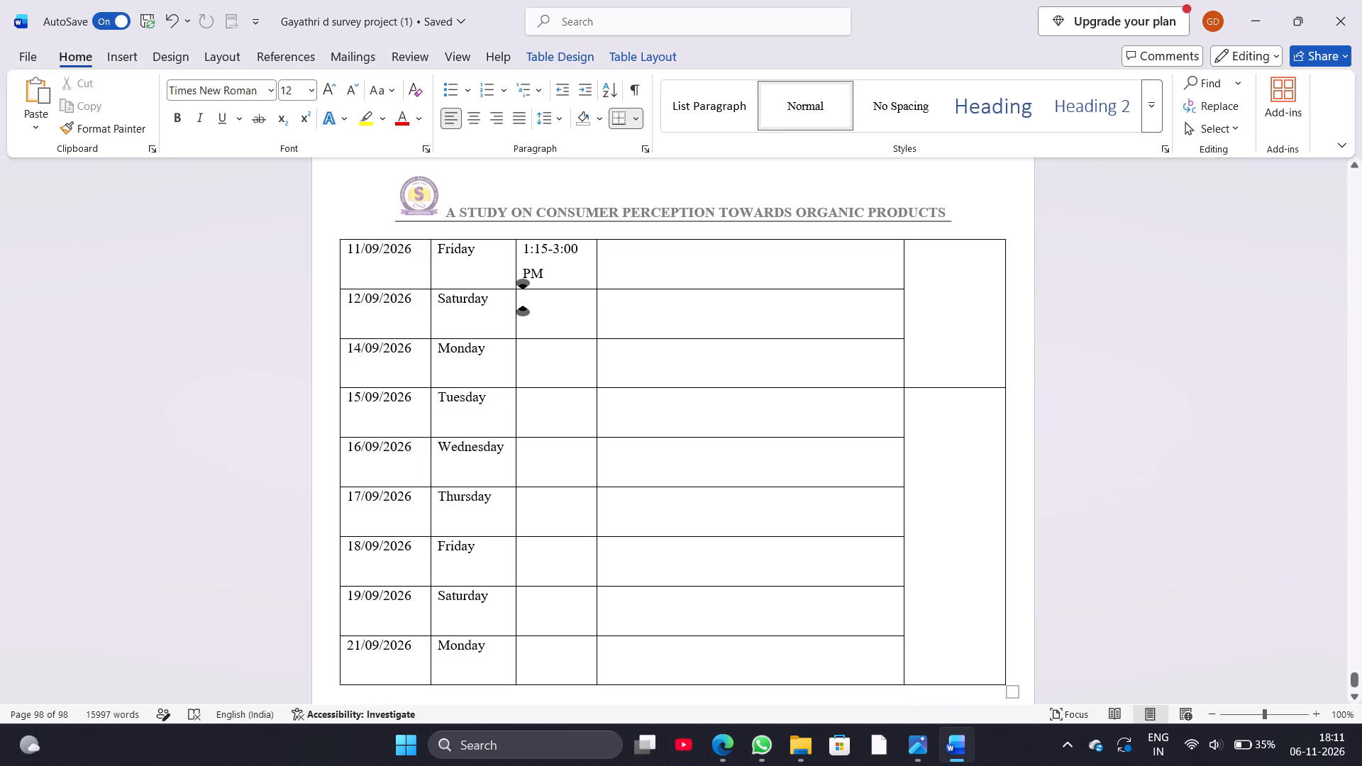
# Enter 1:00-3:00 PM on two lines in the time cell for 12/09/2026.
pyautogui.press('1')
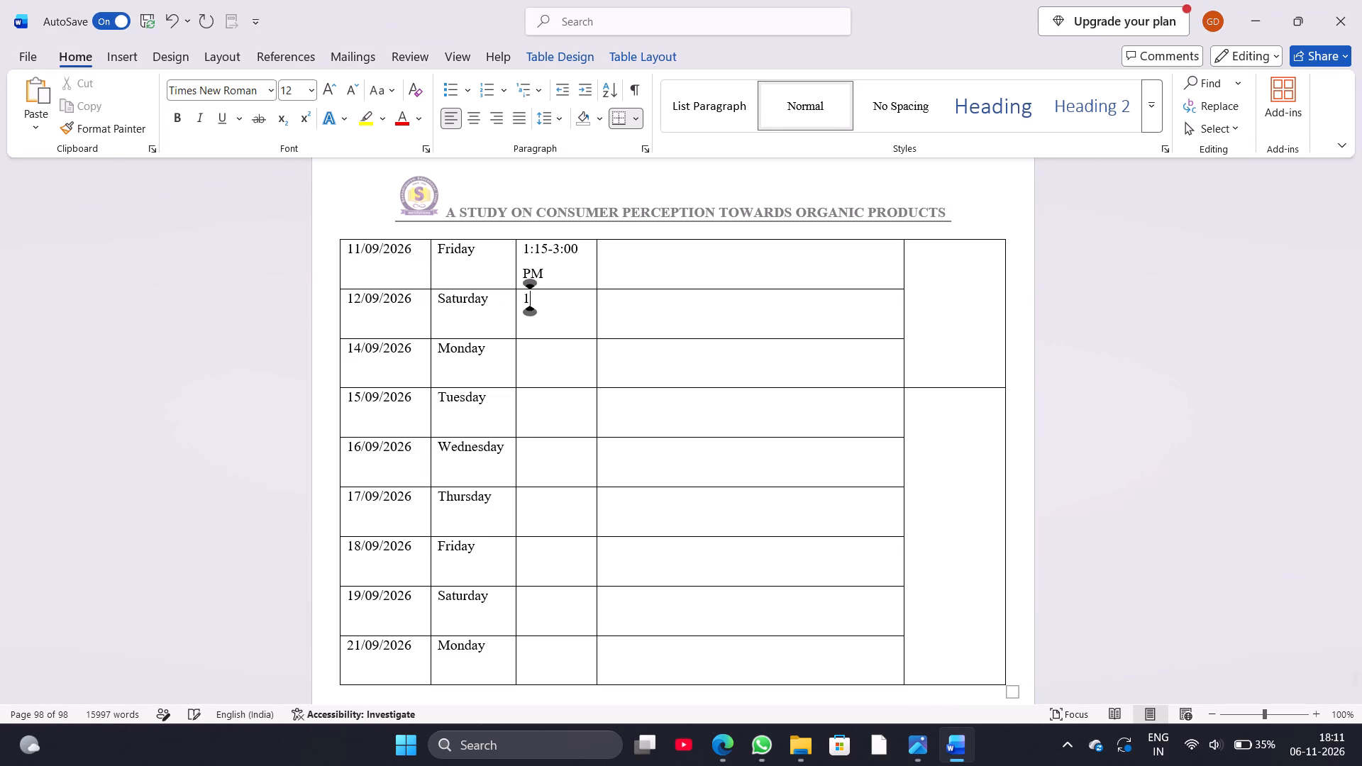
pyautogui.hotkey('shift', ':')
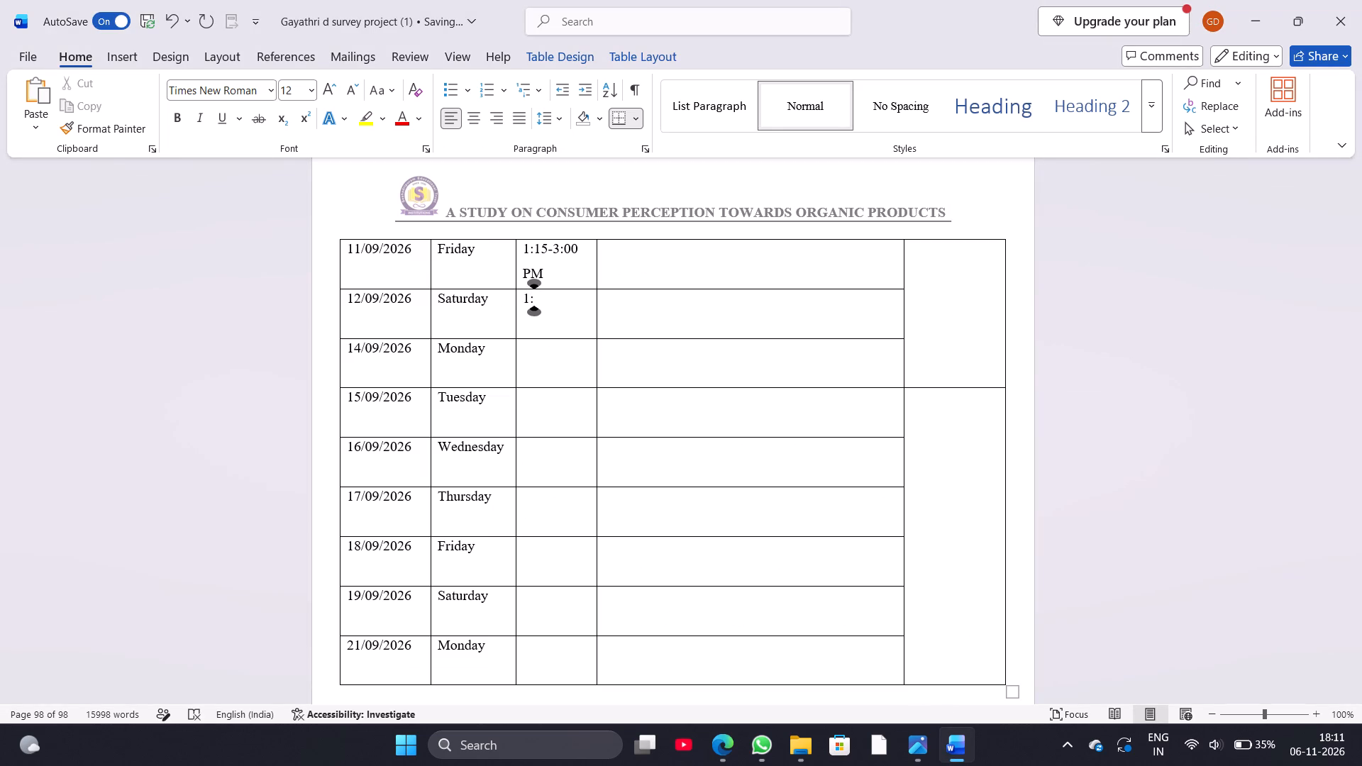
pyautogui.write('00')
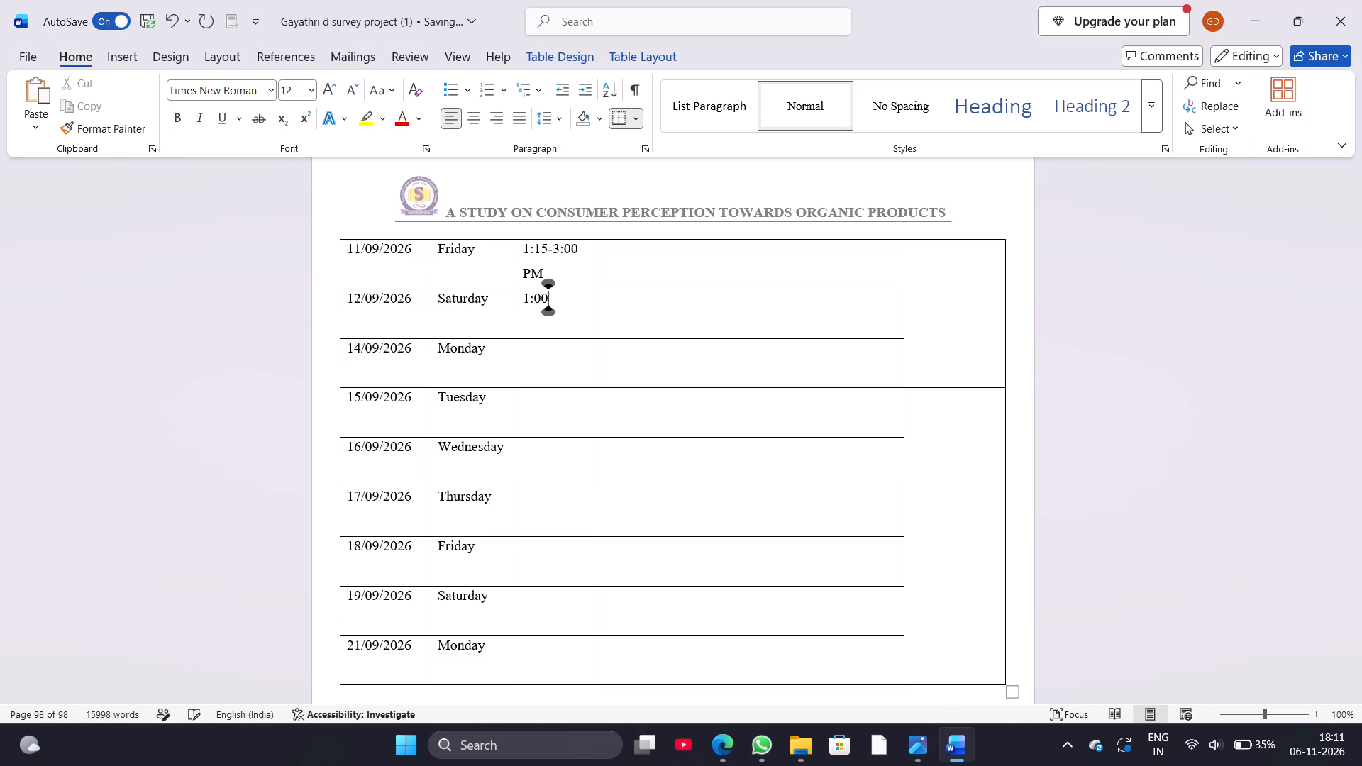
pyautogui.press('-')
pyautogui.write('3:00')
pyautogui.press('Return')
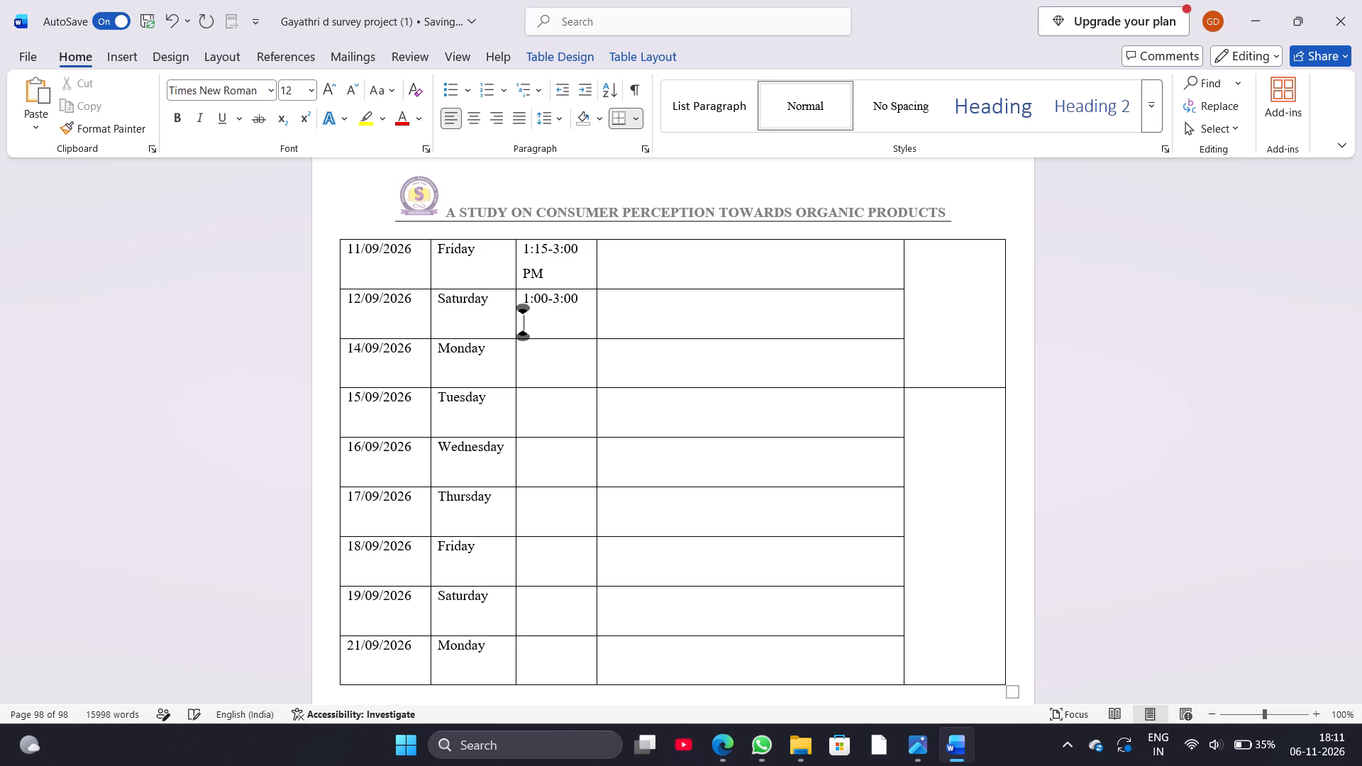
pyautogui.write('PM')
# Enter 1:00-3:00 PM on two lines in the time cell for 14/09/2026.
pyautogui.press('Down')
pyautogui.write('1:')
pyautogui.write('00-')
pyautogui.write('3:00')
pyautogui.press('Return')
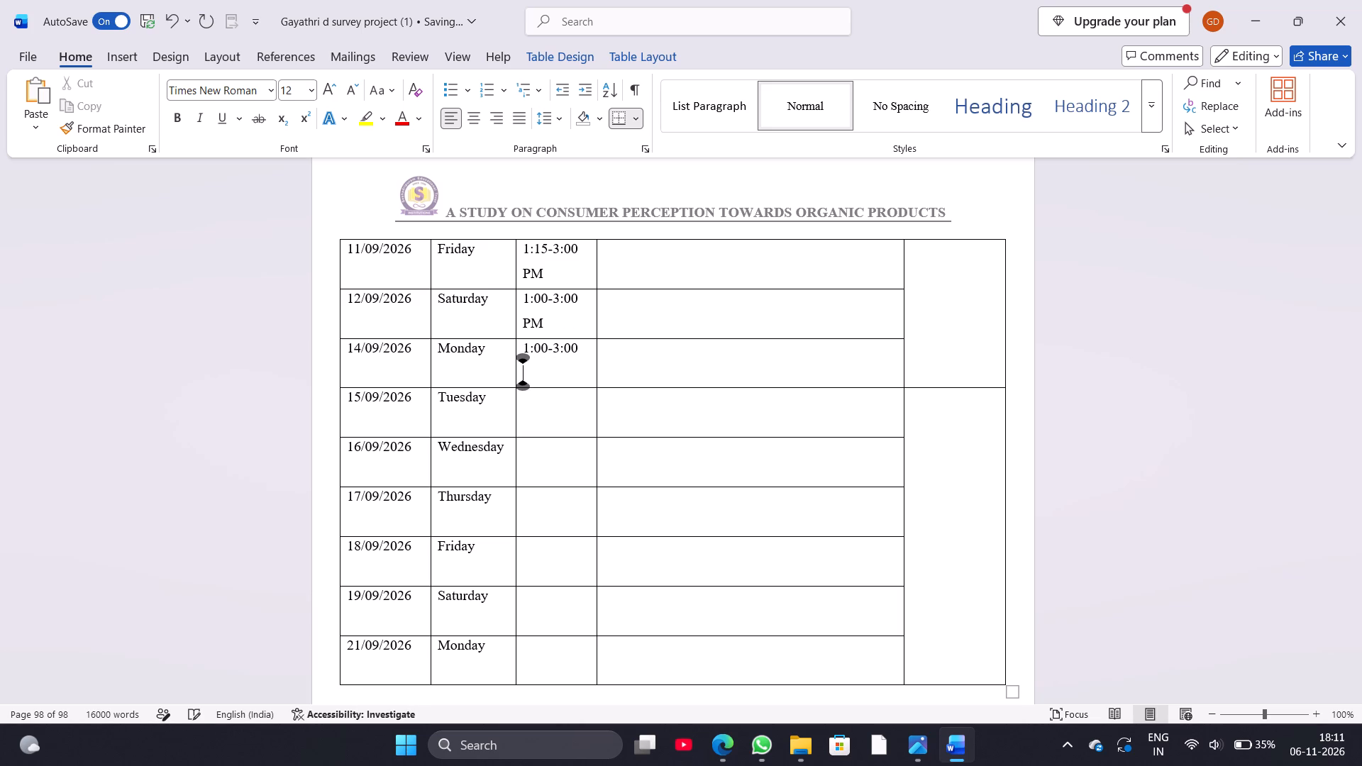
pyautogui.write('PM')
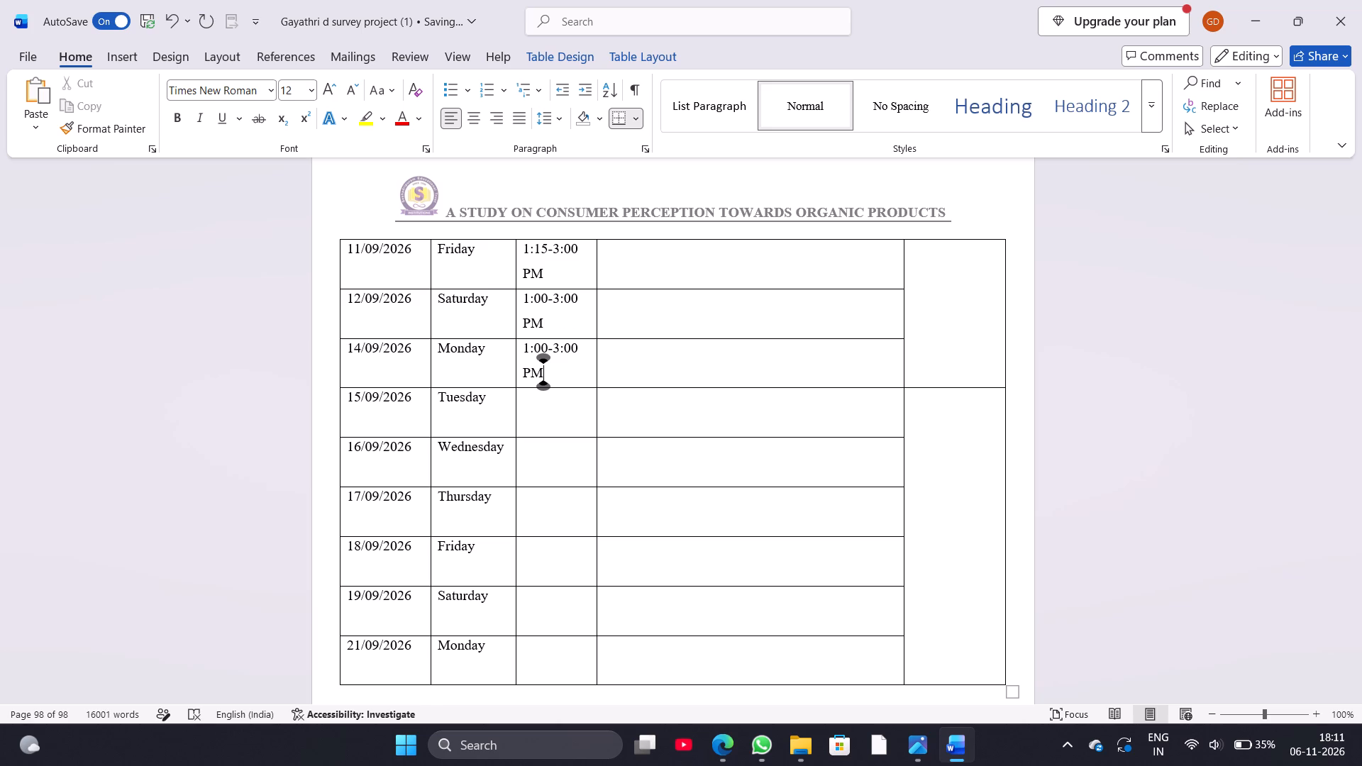
pyautogui.press('Return')
pyautogui.press('BackSpace')
# Enter 1:00-3:00 PM on two lines in the time cell for 15/09/2026.
pyautogui.press('Down')
pyautogui.press('1')
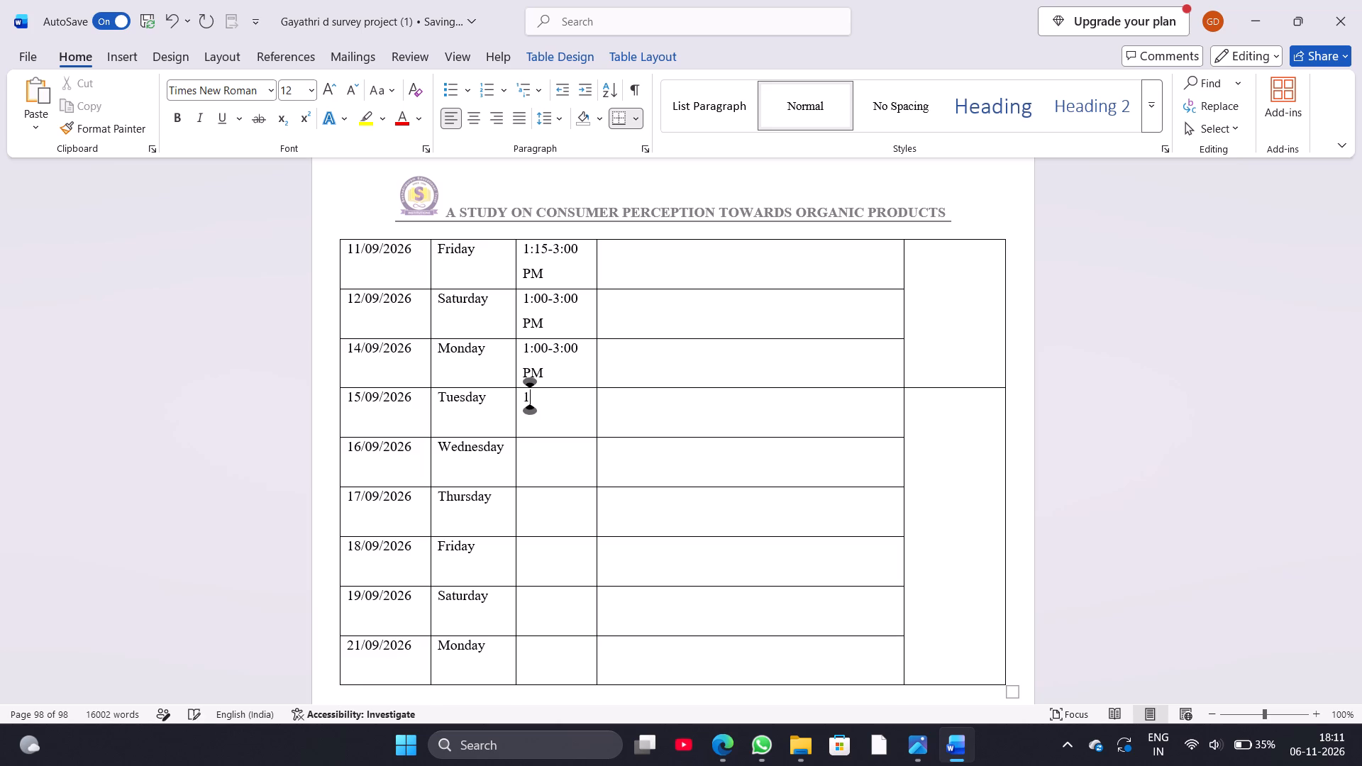
pyautogui.hotkey('shift', ':')
pyautogui.write('00')
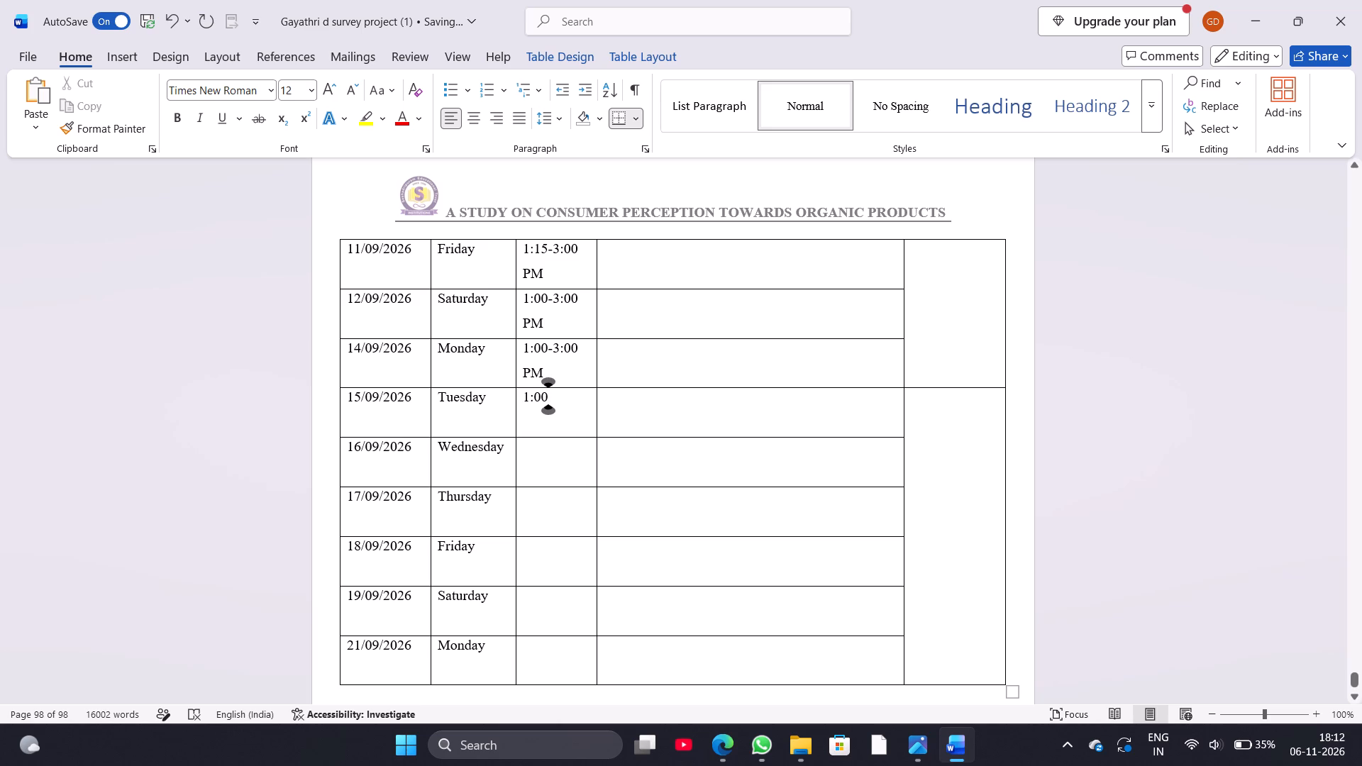
pyautogui.write('-3')
pyautogui.write(':00')
pyautogui.press('Return')
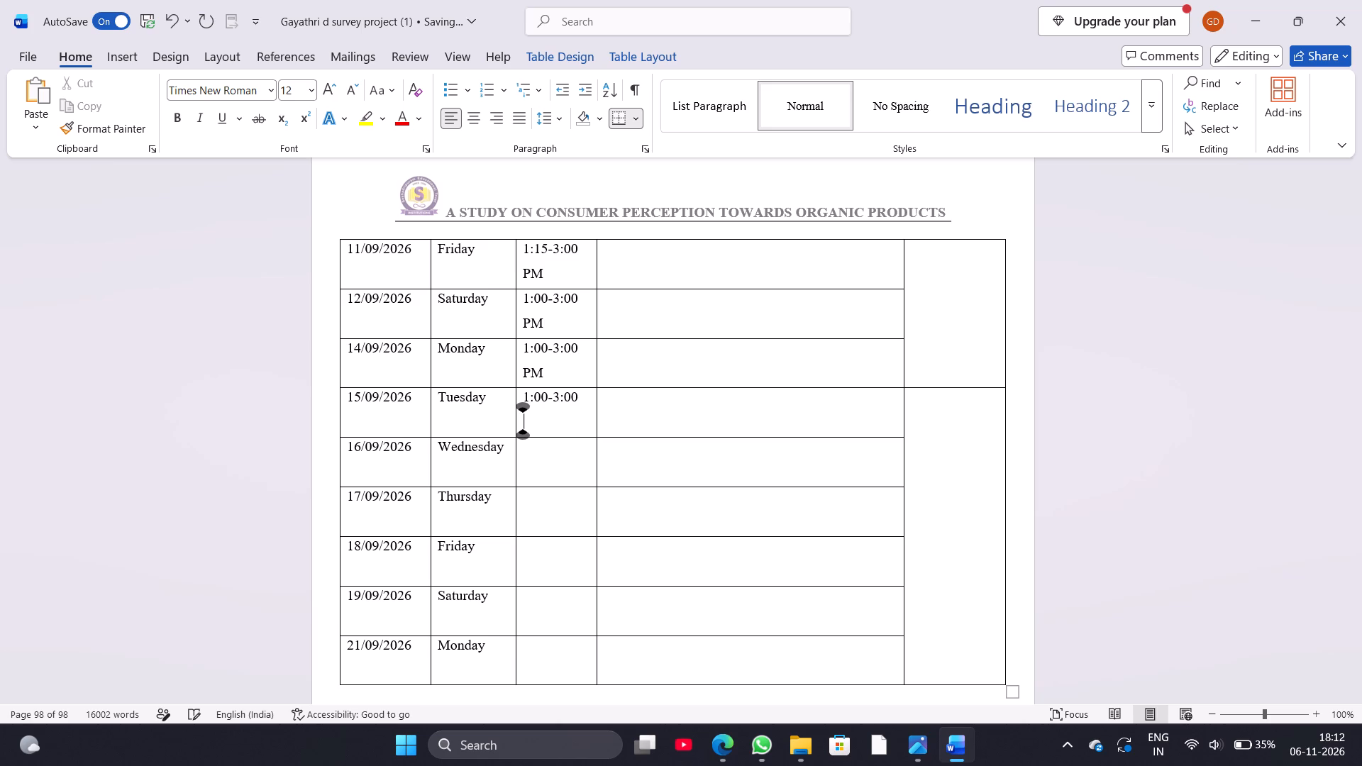
pyautogui.write('PM')
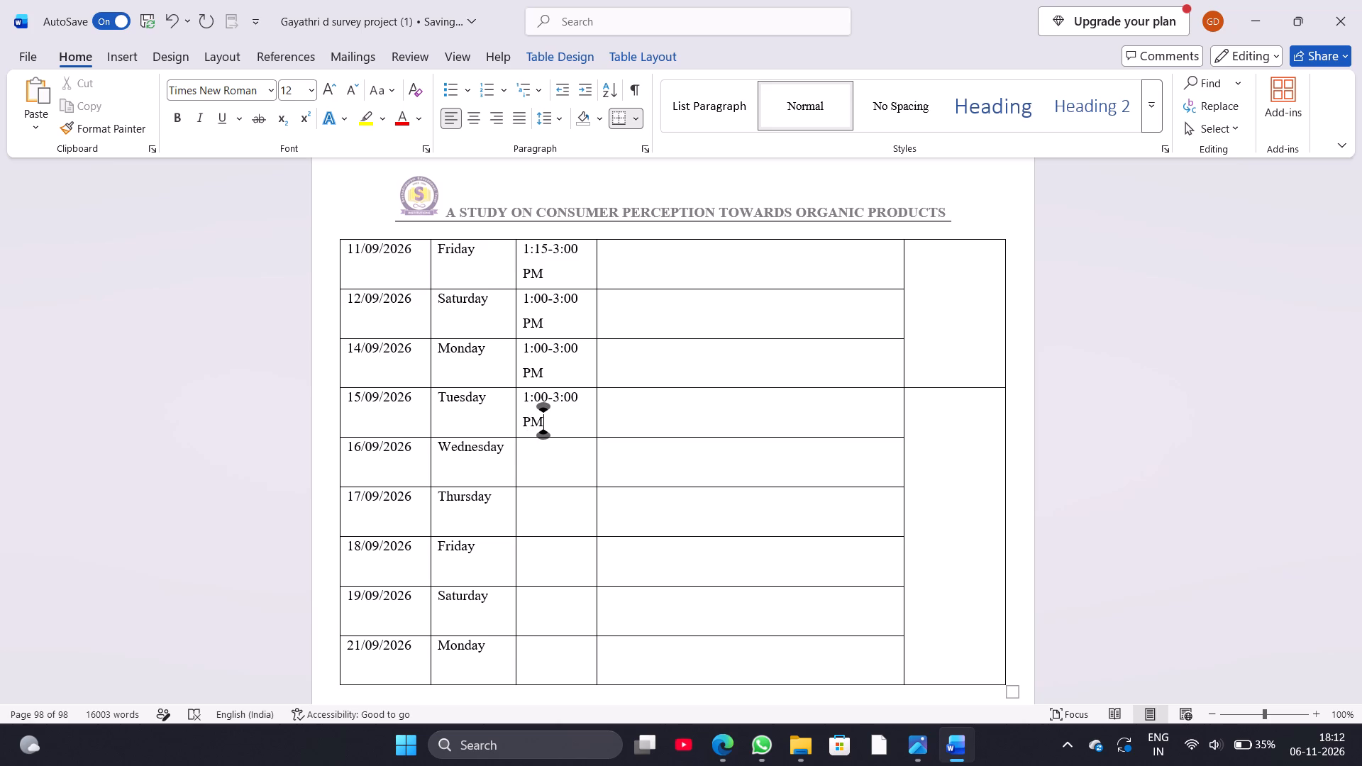
# Enter 1:00-3:00 PM on two lines in the time cell for 16/09/2026, keeping the 17/09/2026 time cell empty.
pyautogui.press('Down')
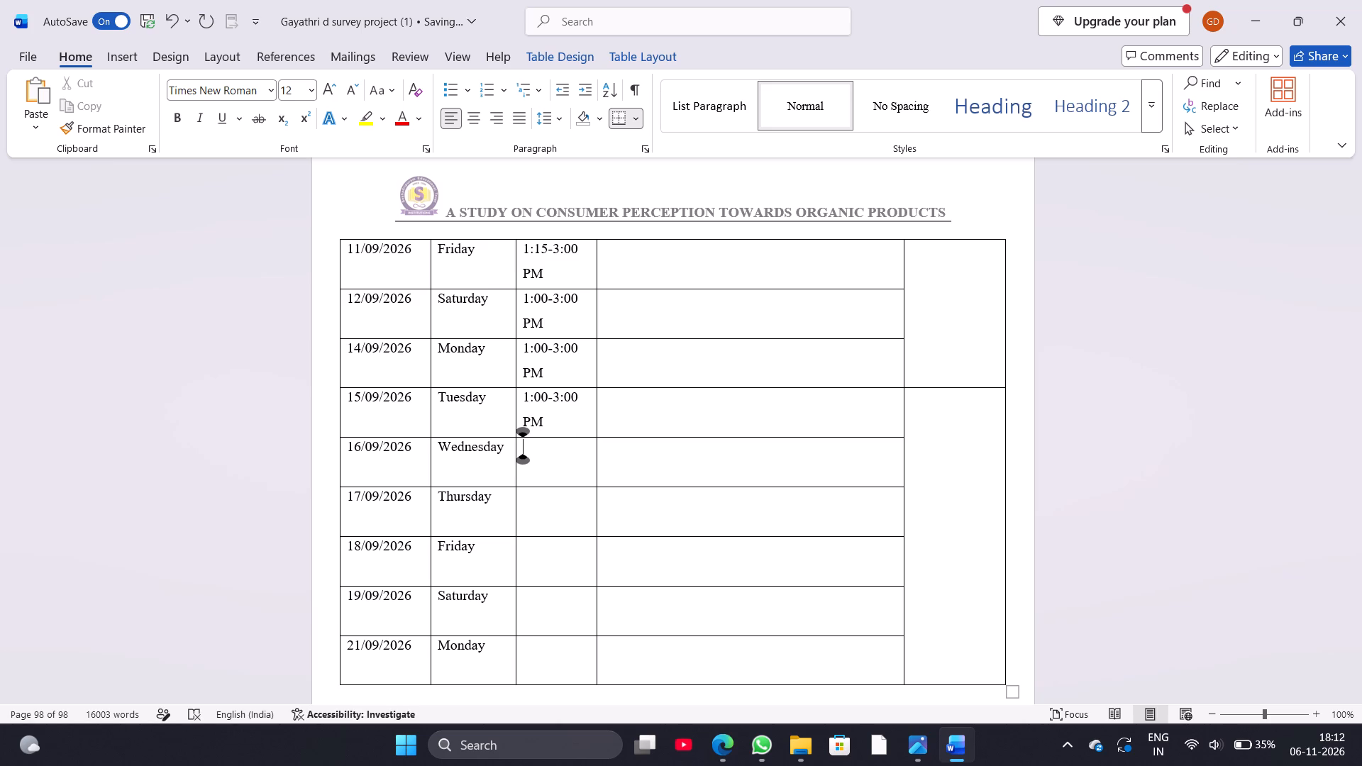
pyautogui.write('1:00')
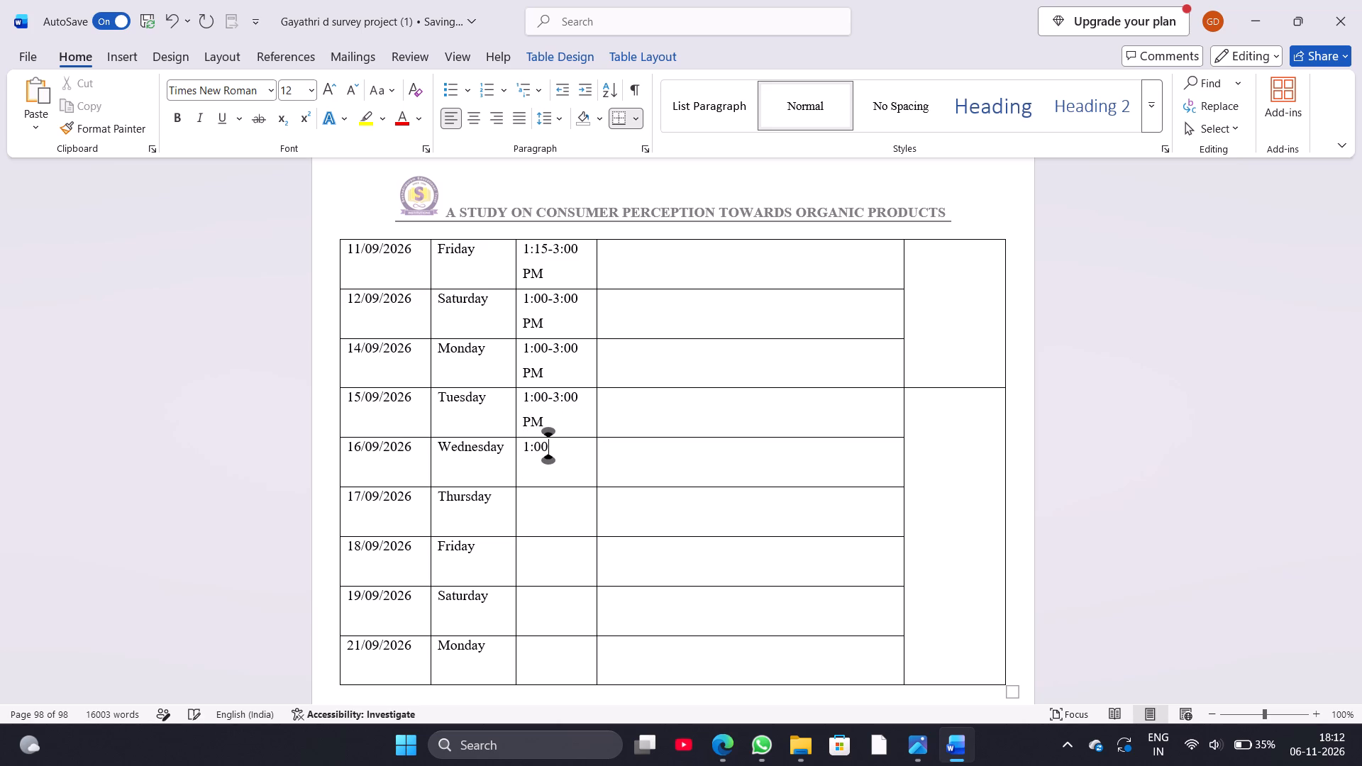
pyautogui.press('-')
pyautogui.write('3:00')
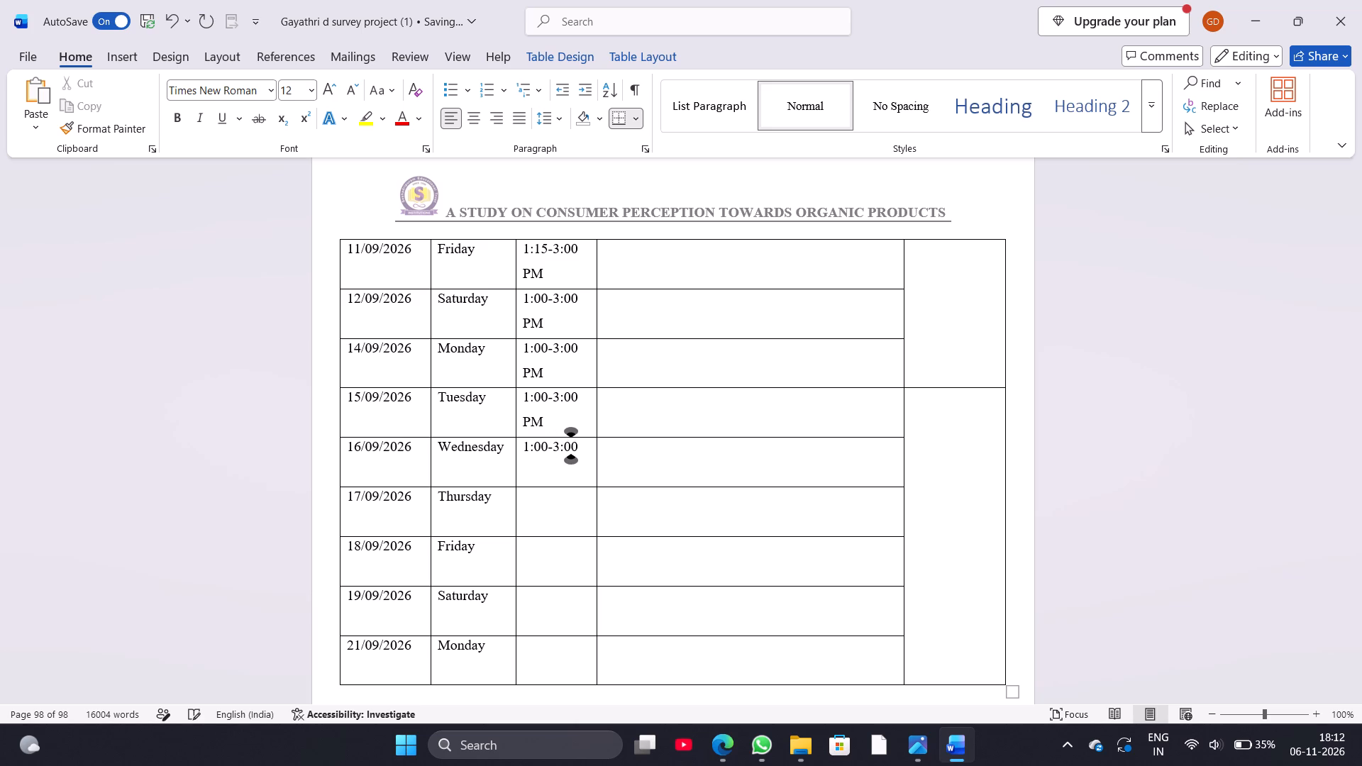
pyautogui.press('Down')
pyautogui.write('PM')
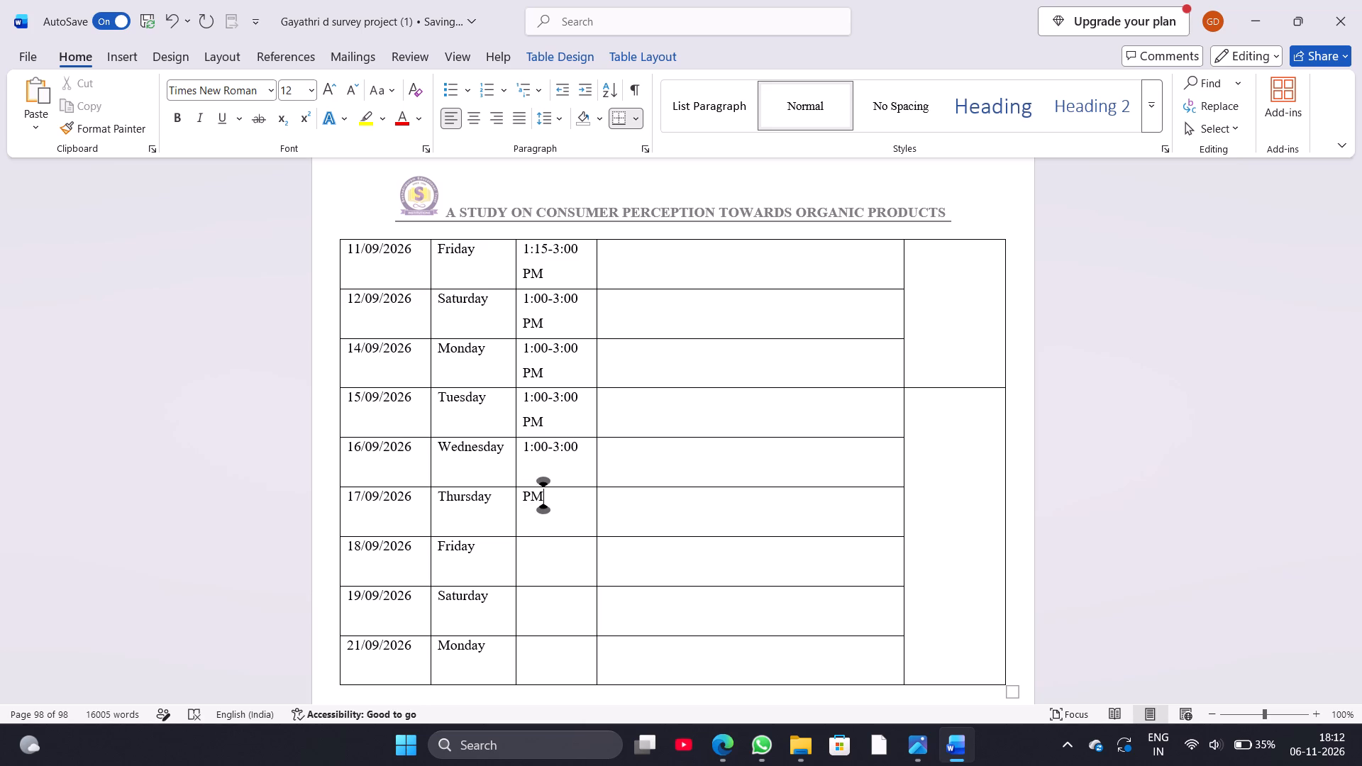
pyautogui.press('BackSpace')
pyautogui.press('BackSpace')
pyautogui.press('BackSpace')
pyautogui.press('BackSpace')
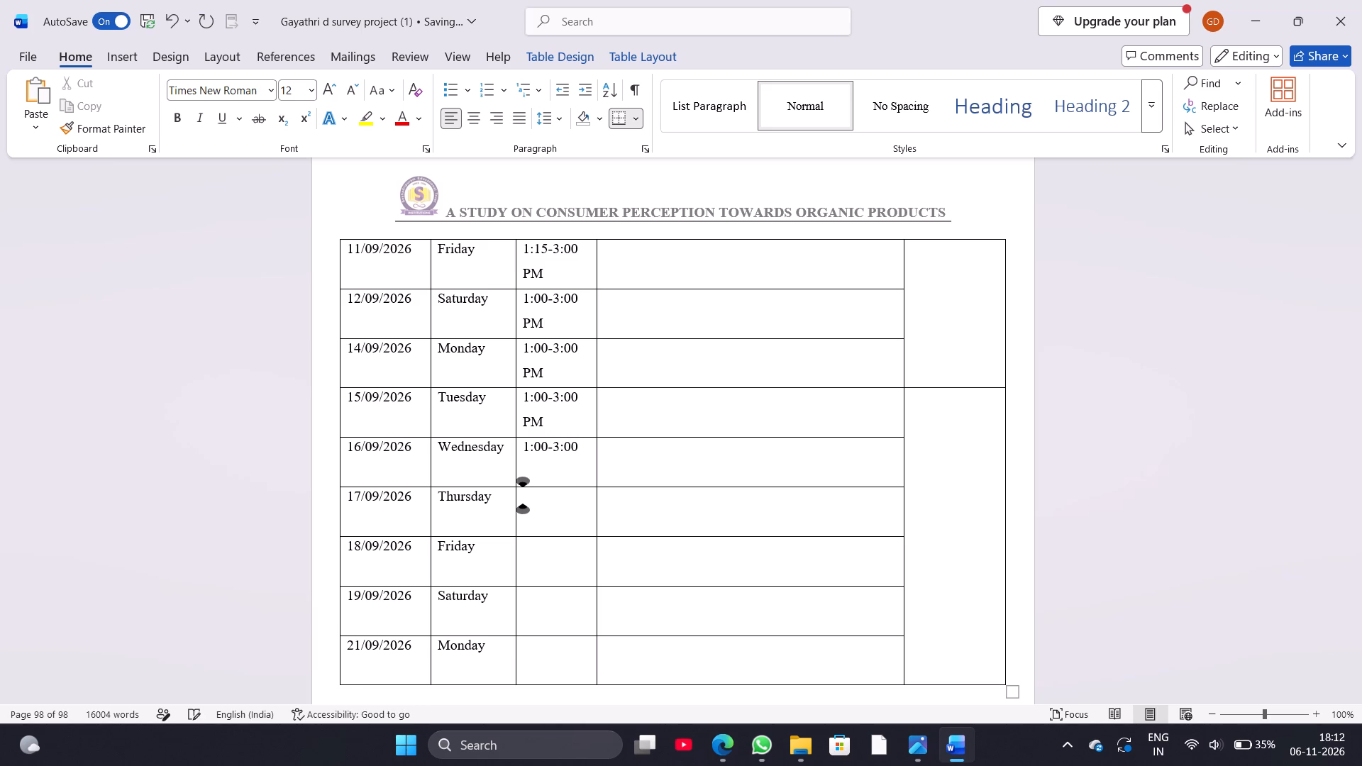
pyautogui.click(567, 477)
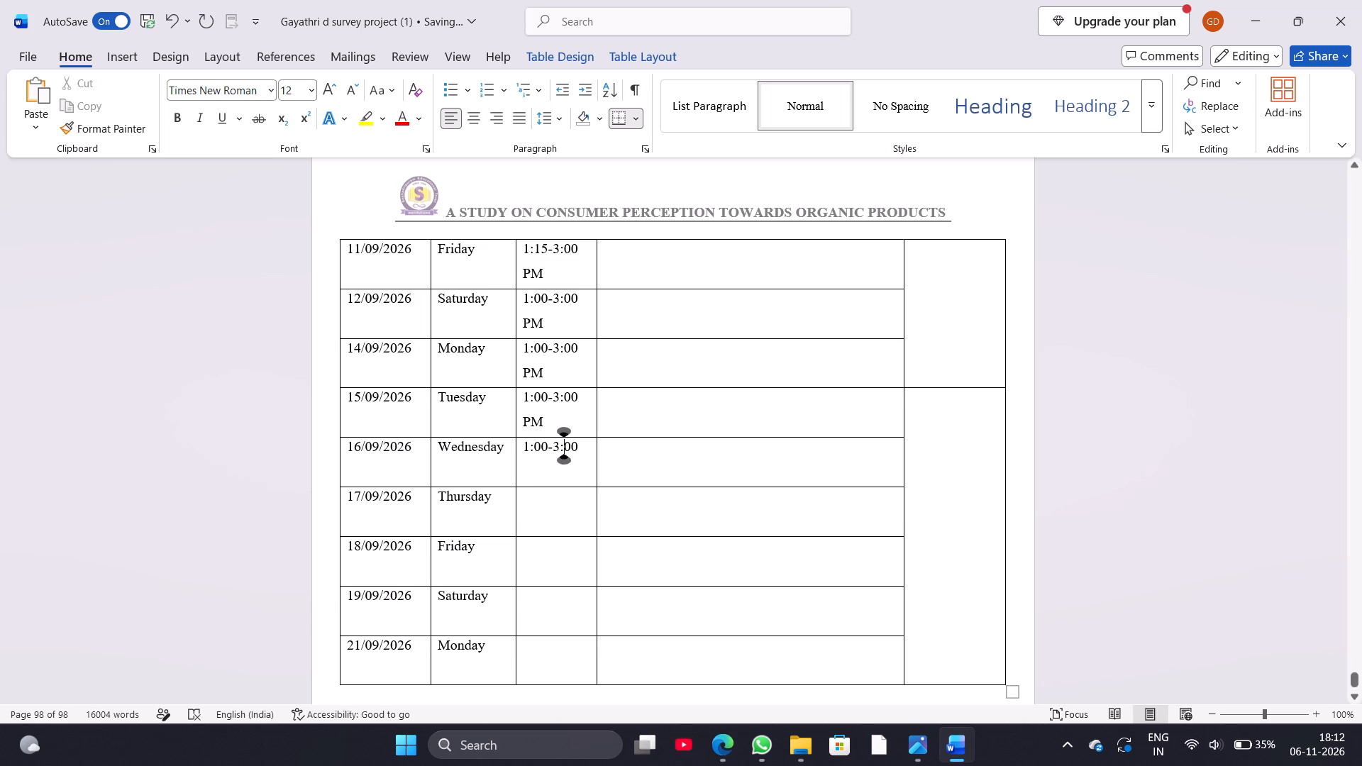
pyautogui.press('Right')
pyautogui.press('Right')
pyautogui.press('Return')
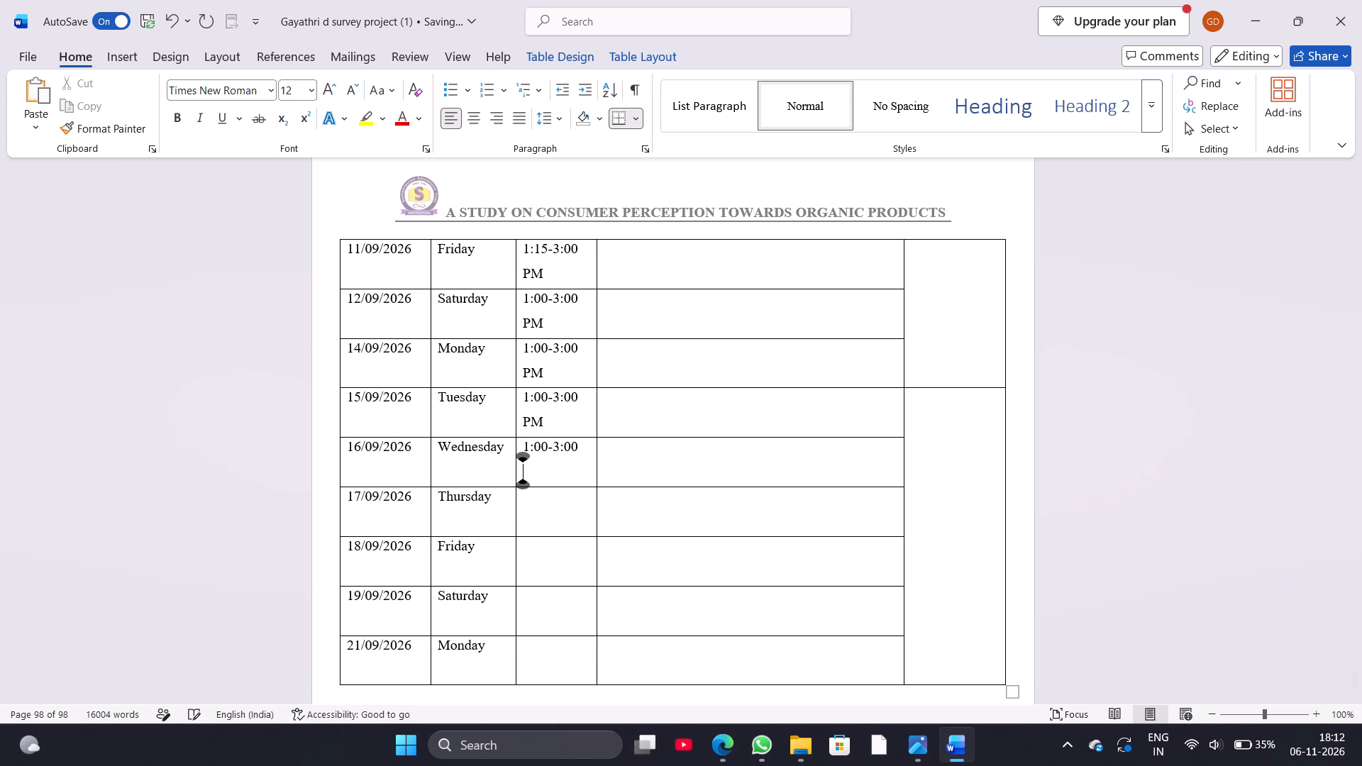
pyautogui.write('PM')
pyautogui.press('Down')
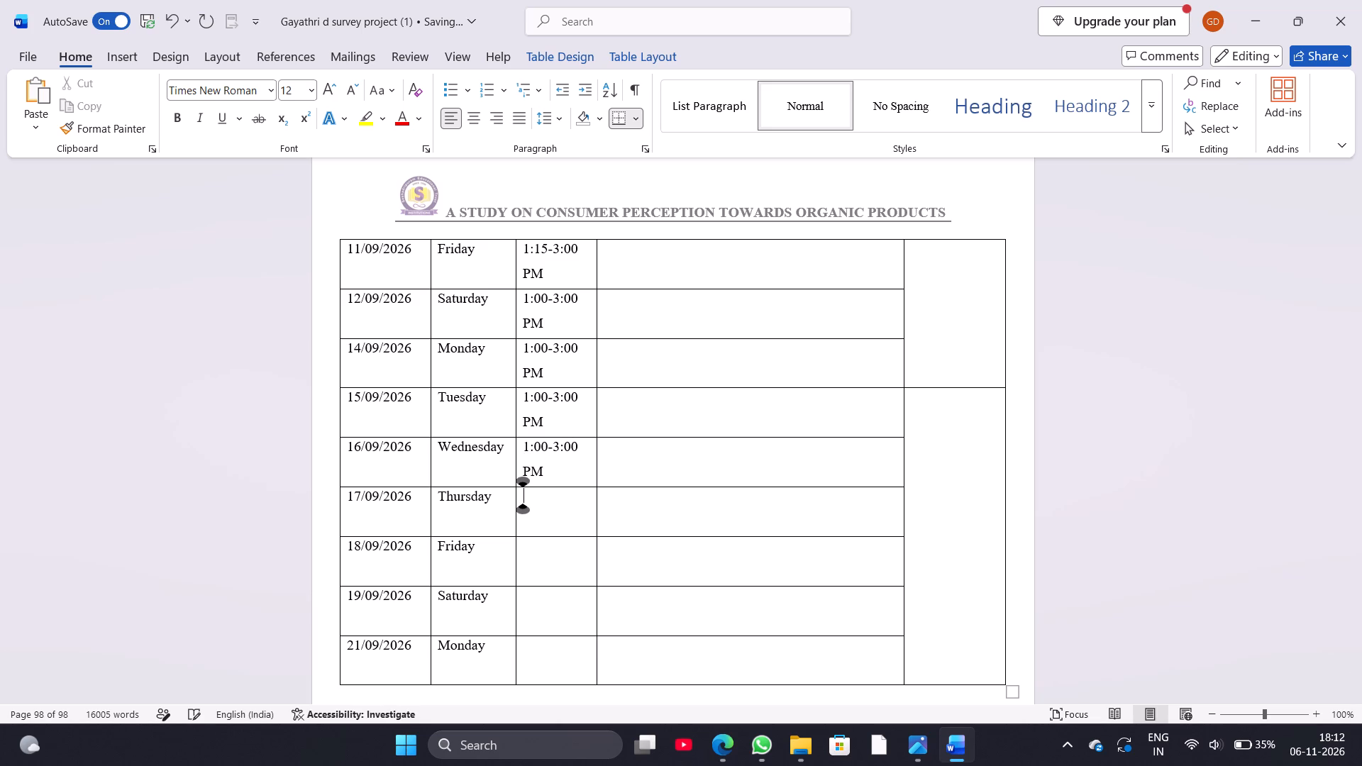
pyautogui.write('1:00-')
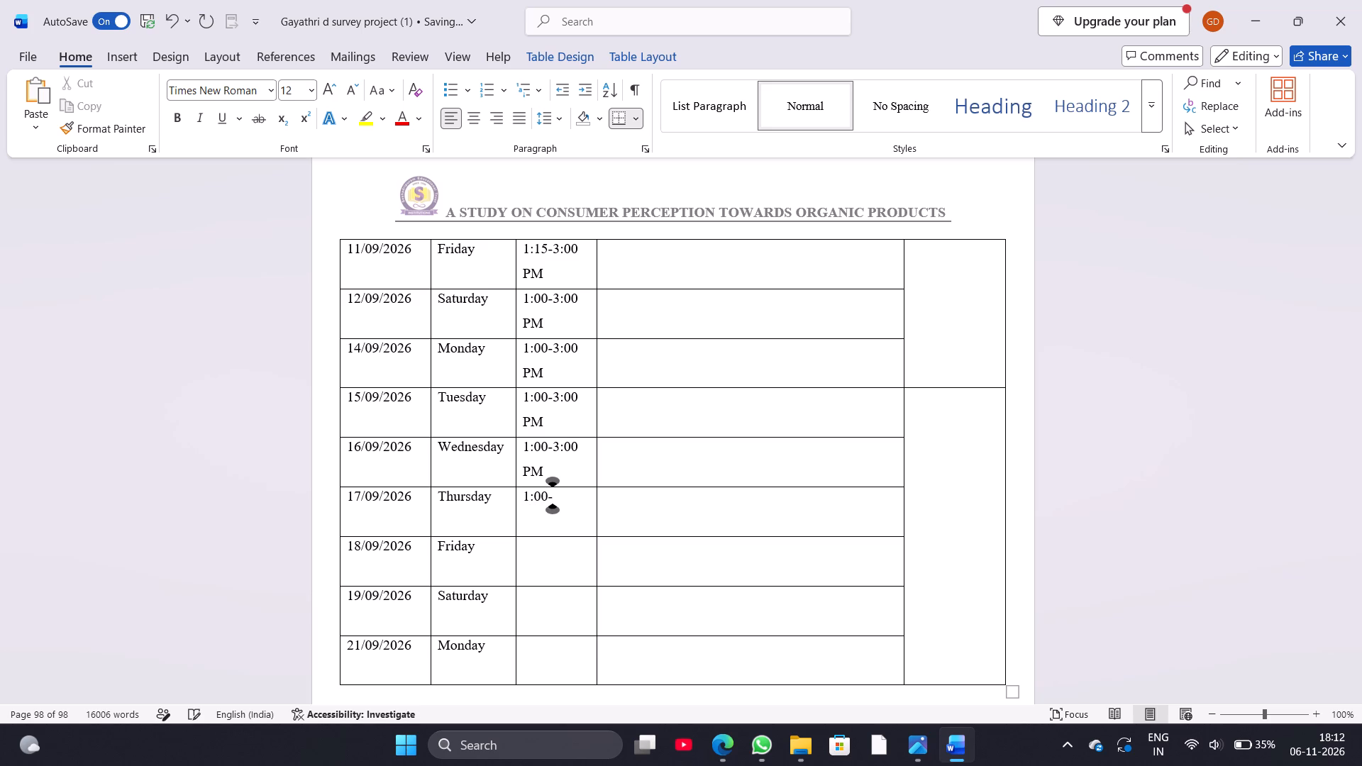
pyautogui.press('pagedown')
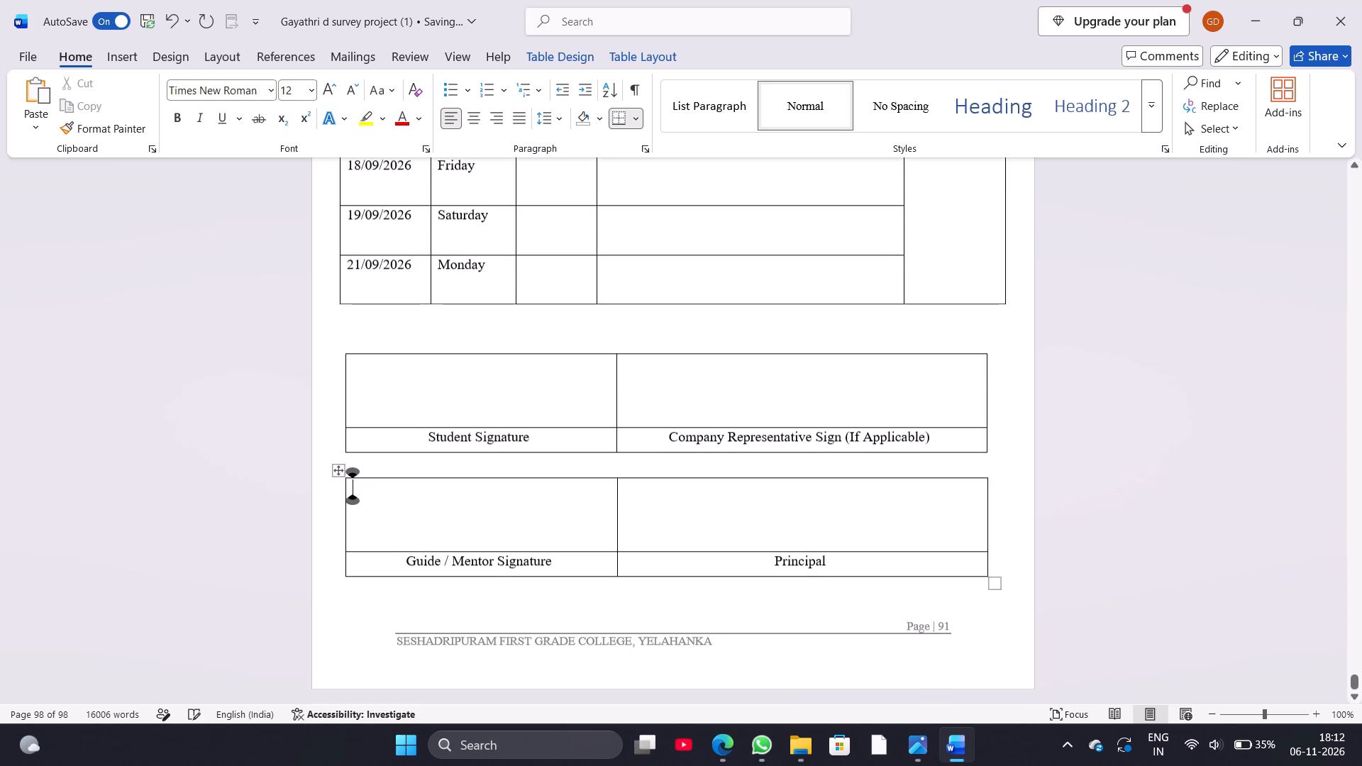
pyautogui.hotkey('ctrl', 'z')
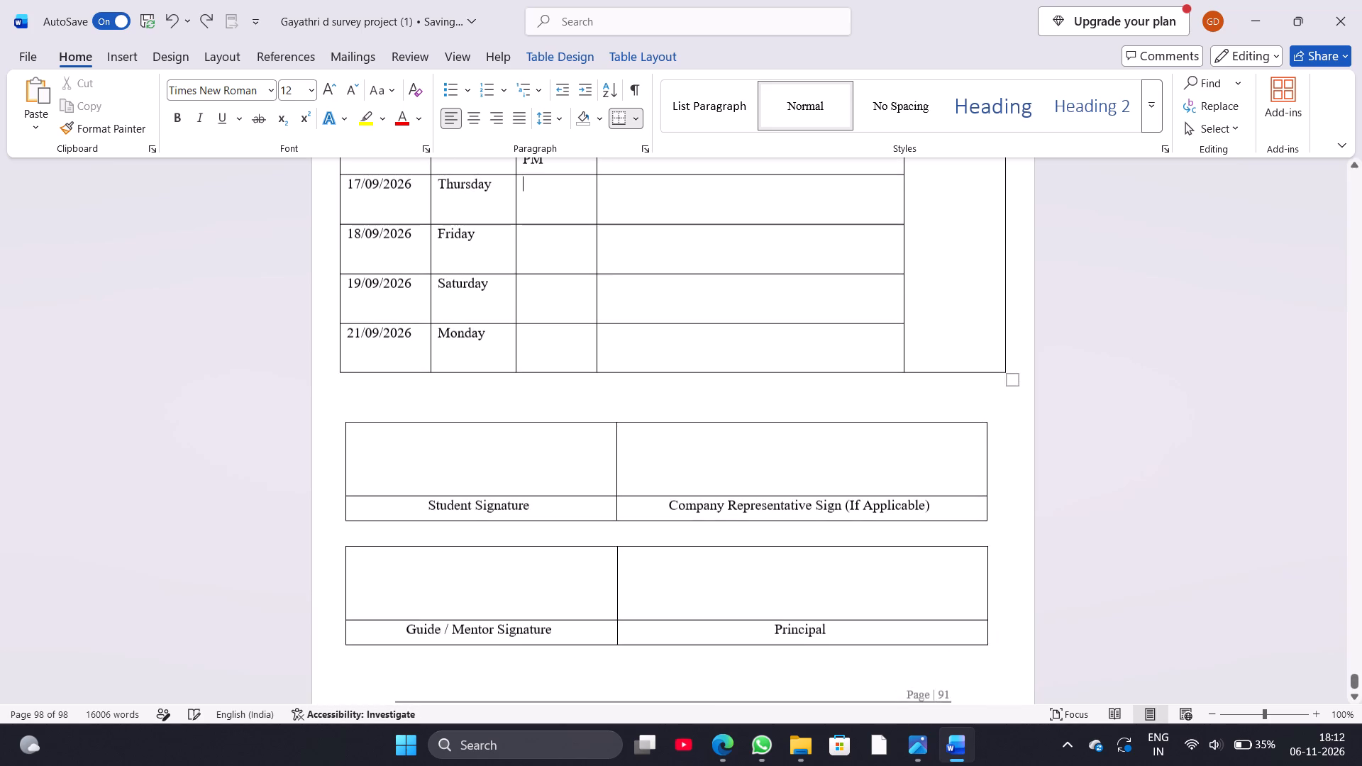
# Enter 1:00-3:00 PM on two lines in the time cell for 17/09/2026.
pyautogui.scroll(1, 568, 476)
pyautogui.click(528, 328)
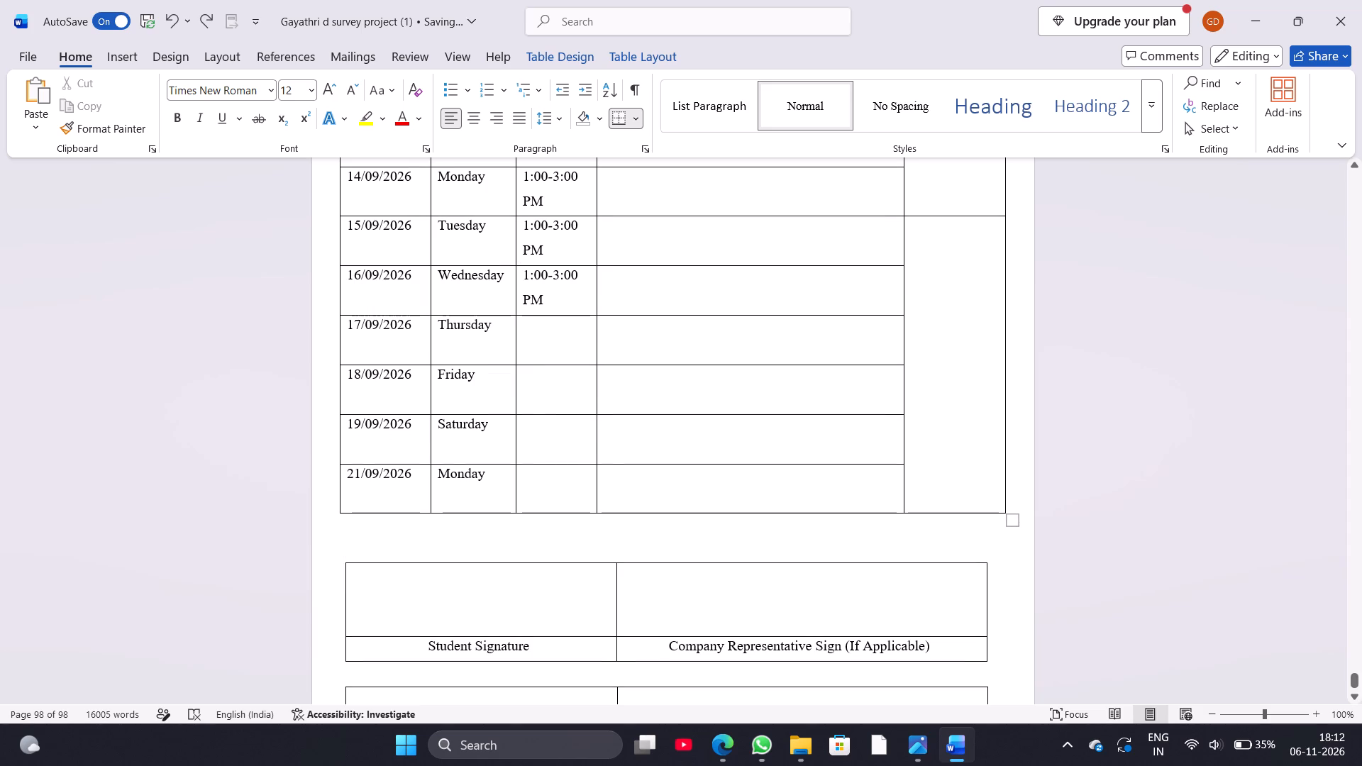
pyautogui.write('1:00-')
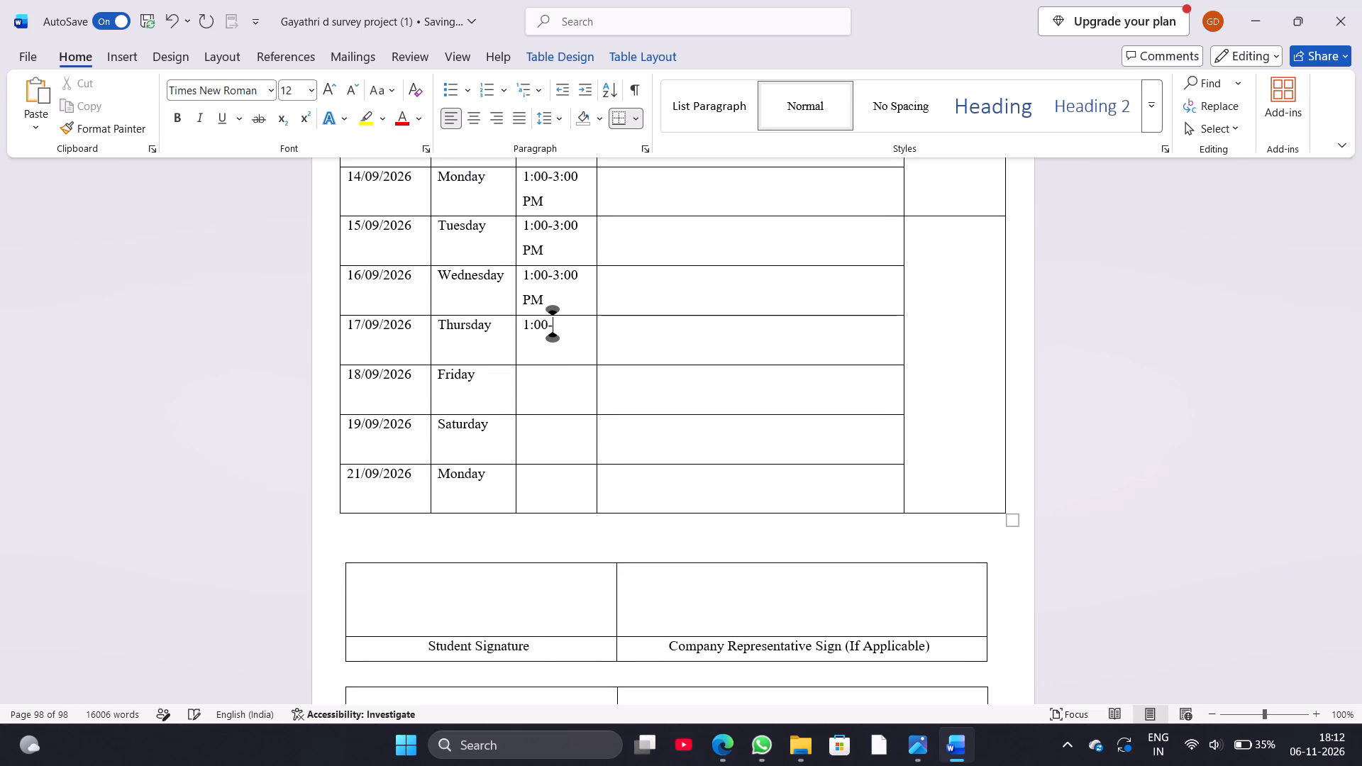
pyautogui.press('3')
pyautogui.write(':00')
pyautogui.press('Return')
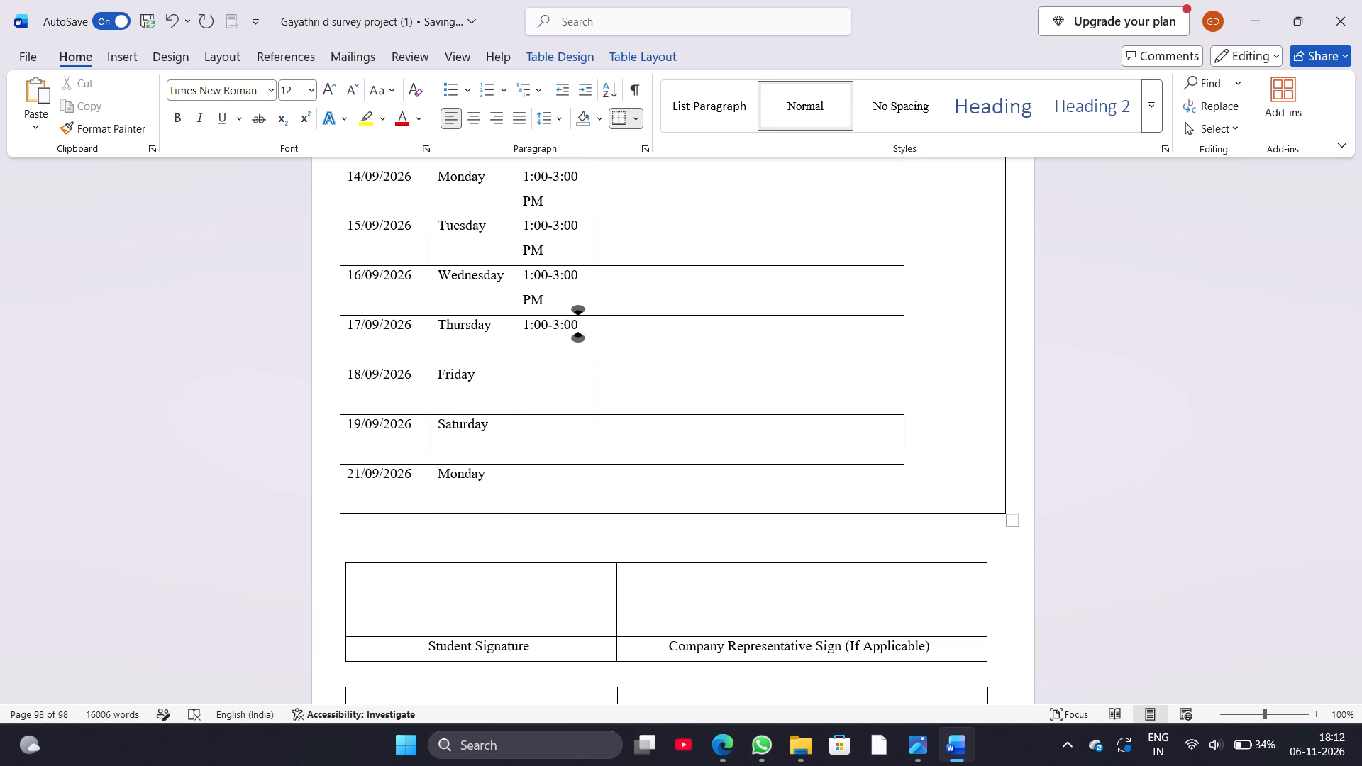
pyautogui.write('PM')
# Change the start time for 17/09/2026 to 1:15.
pyautogui.press('Down')
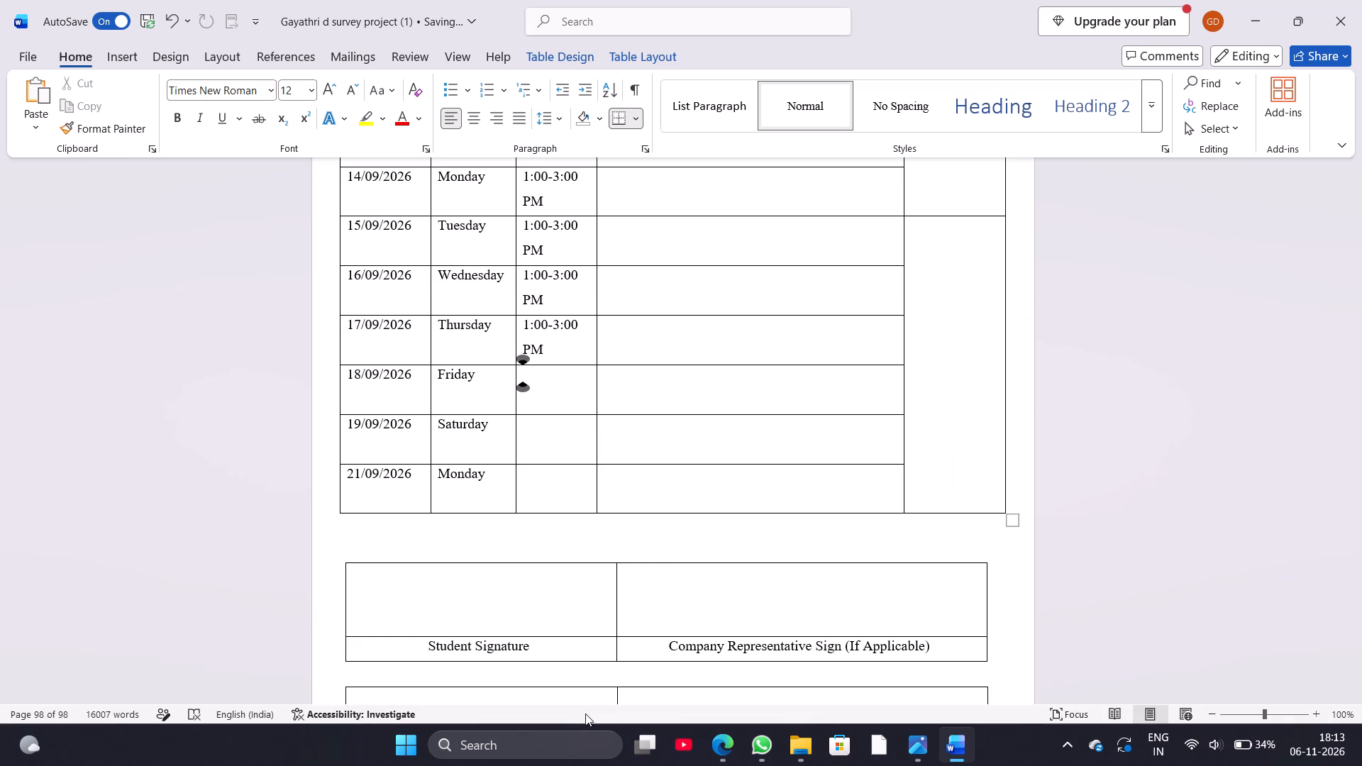
pyautogui.click(543, 324)
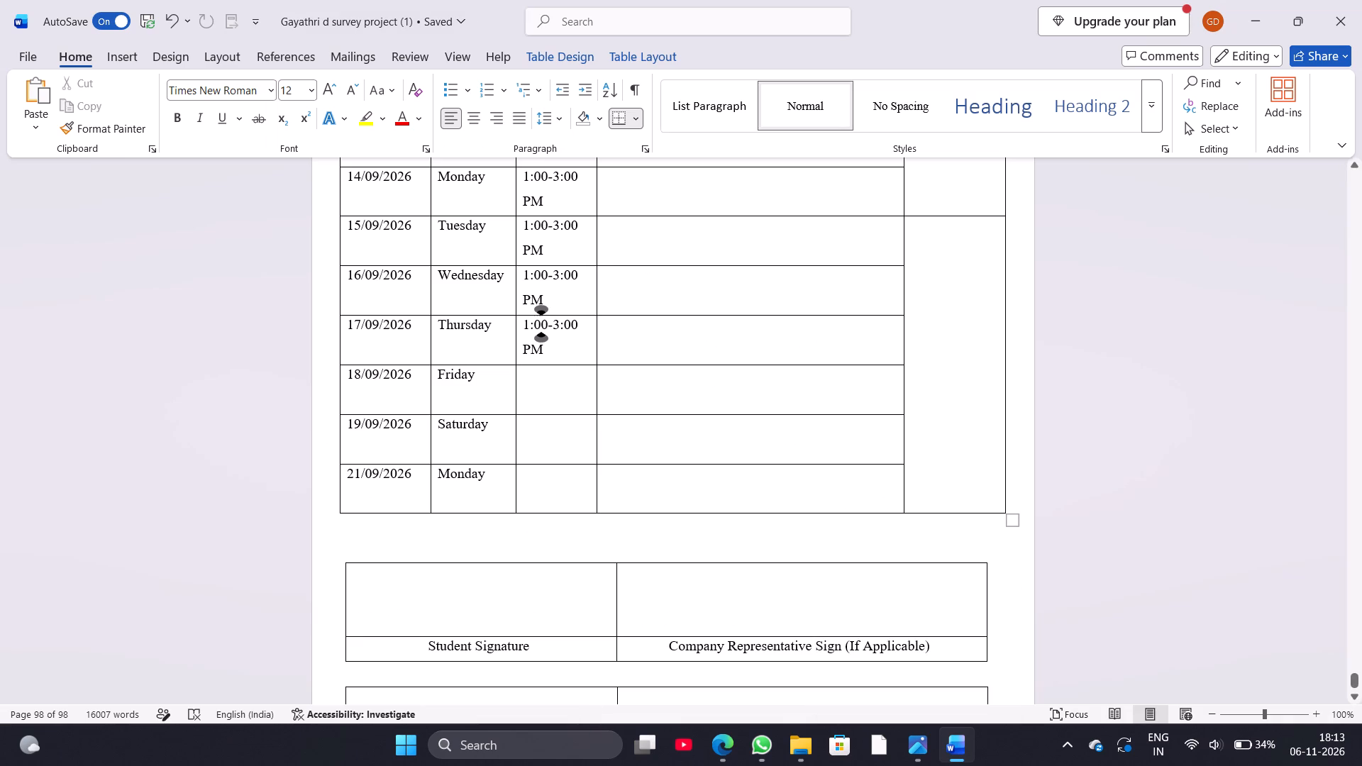
pyautogui.click(546, 325)
pyautogui.press('BackSpace')
pyautogui.press('BackSpace')
pyautogui.write('15')
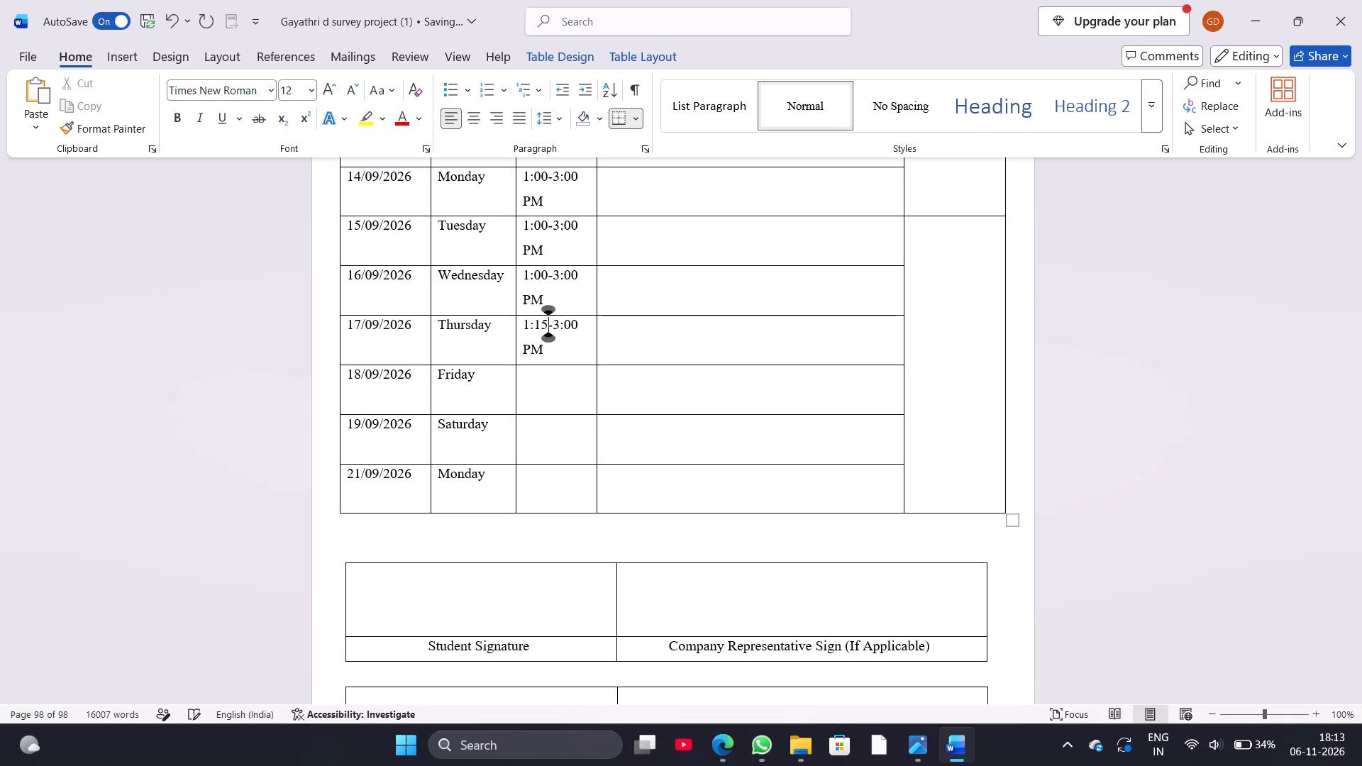
# Enter 1:00-3:00 in the time cell for 18/09/2026.
pyautogui.click(532, 380)
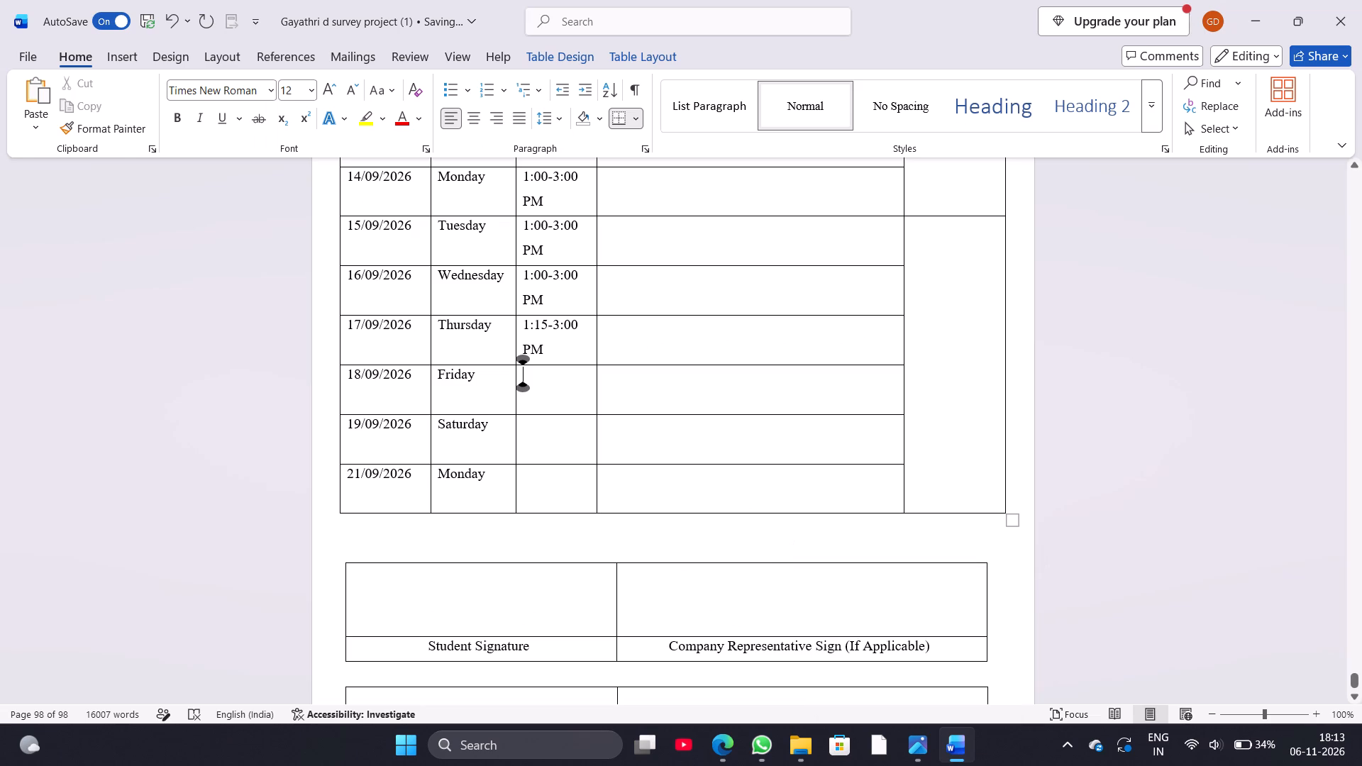
pyautogui.write('1:')
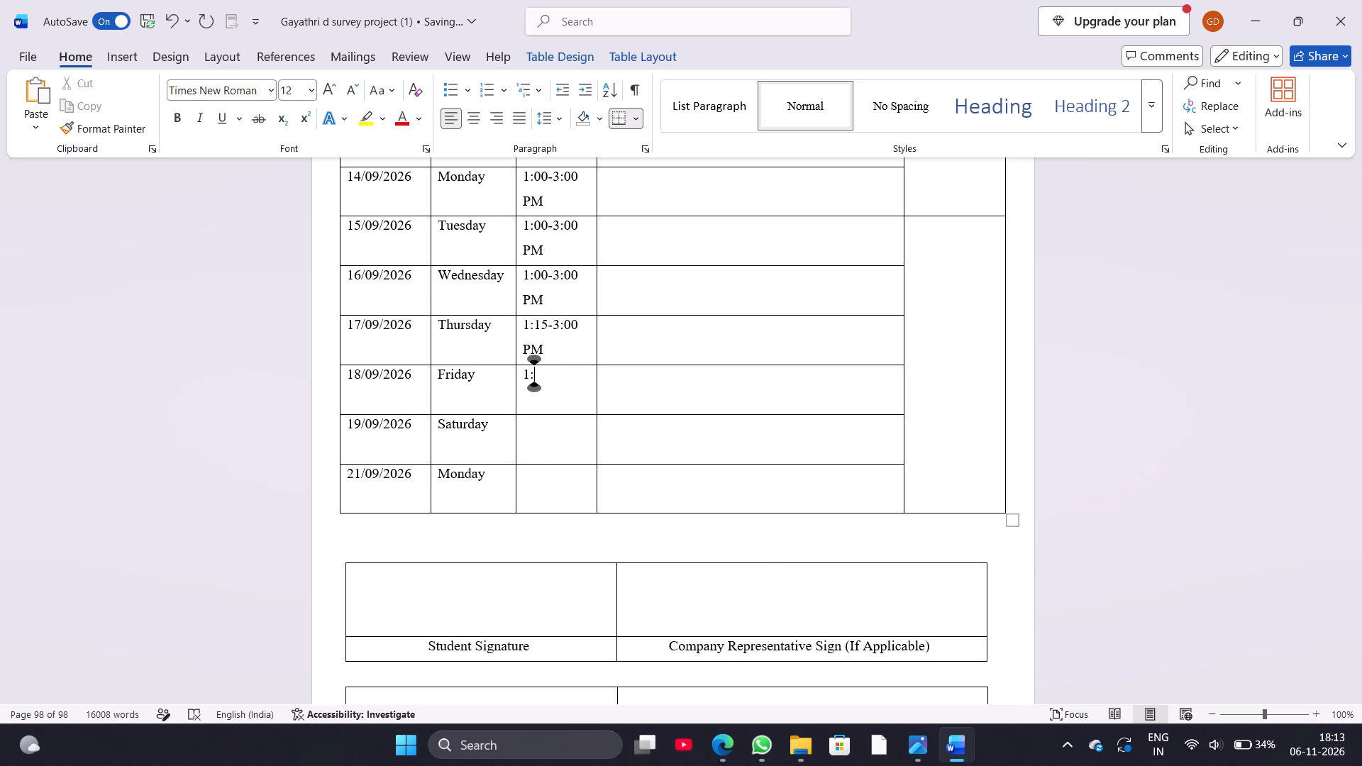
pyautogui.write('00-')
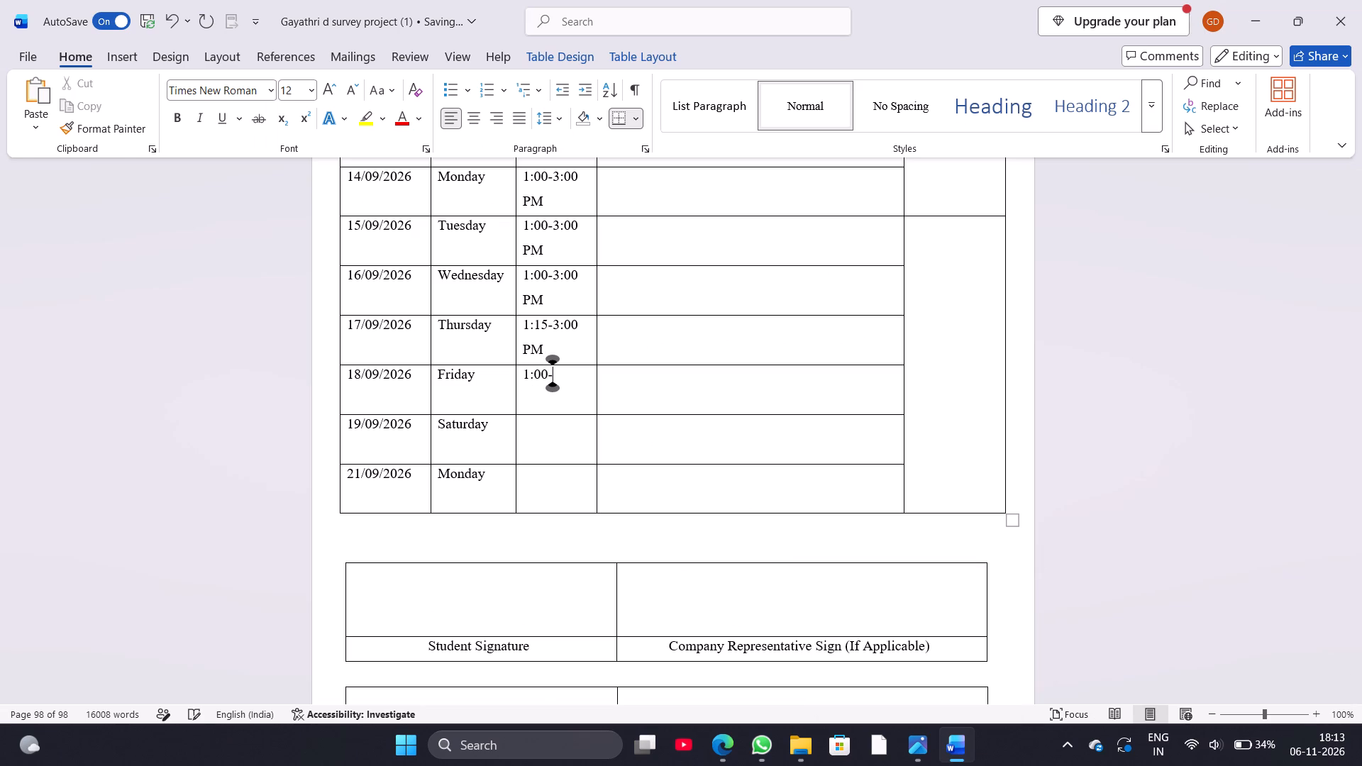
pyautogui.press('3')
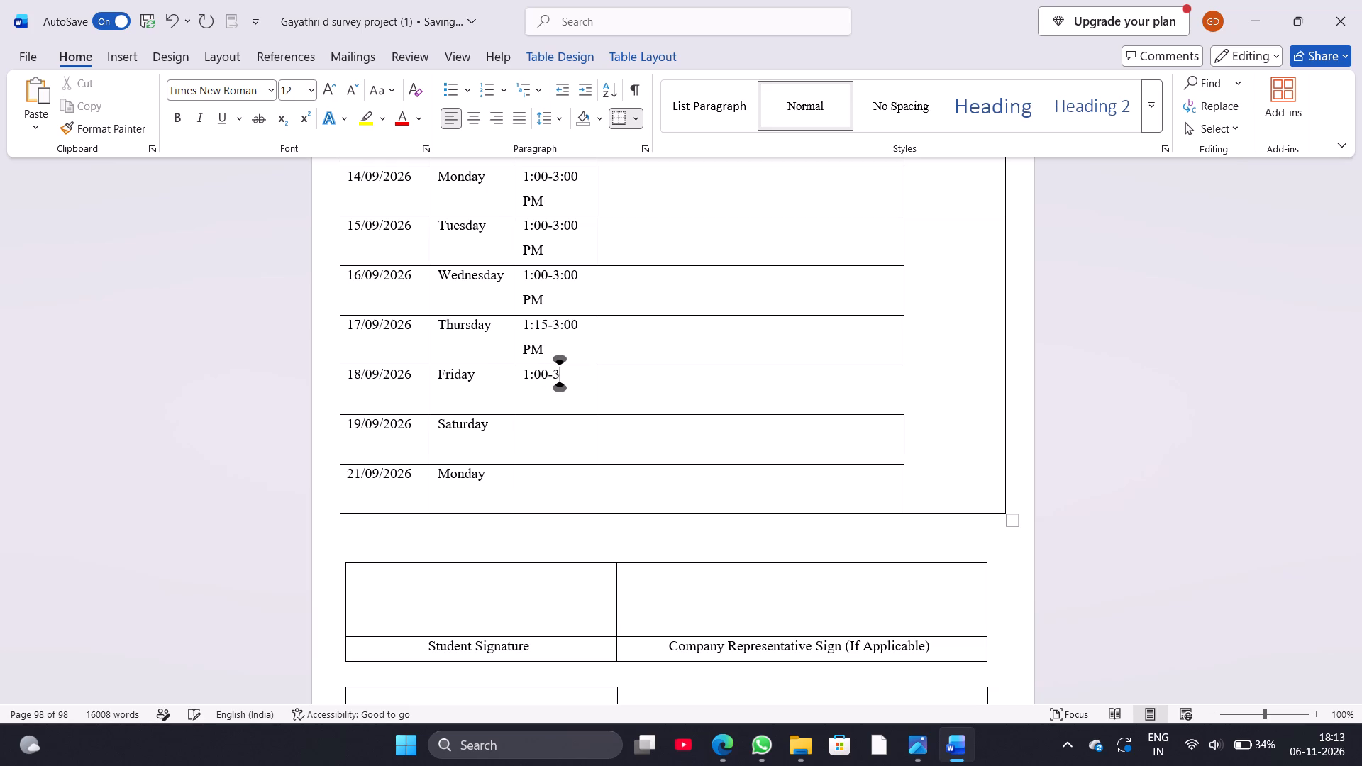
pyautogui.write(':00')
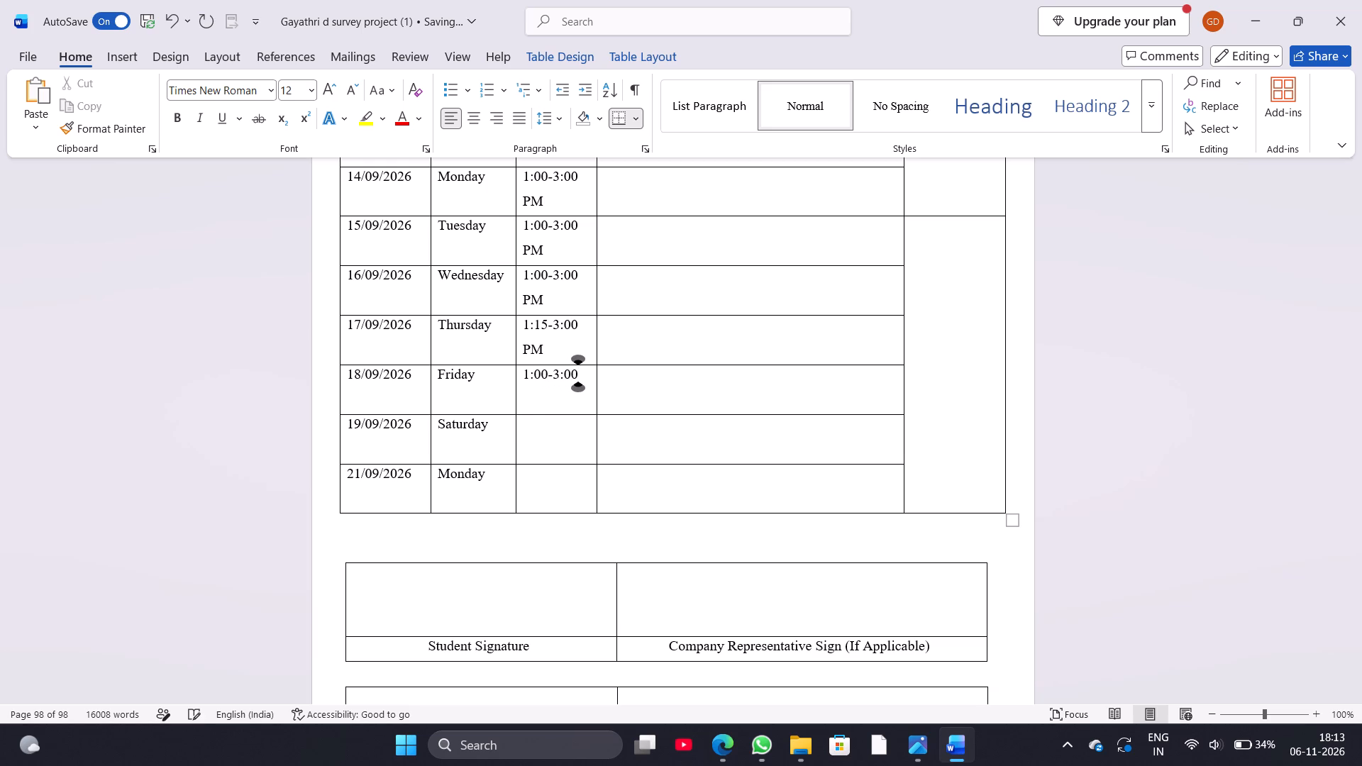
# Enter 1:00-2:45 PM in the time cell for 19/09/2026, with PM on a second line.
pyautogui.press('Down')
pyautogui.press('1')
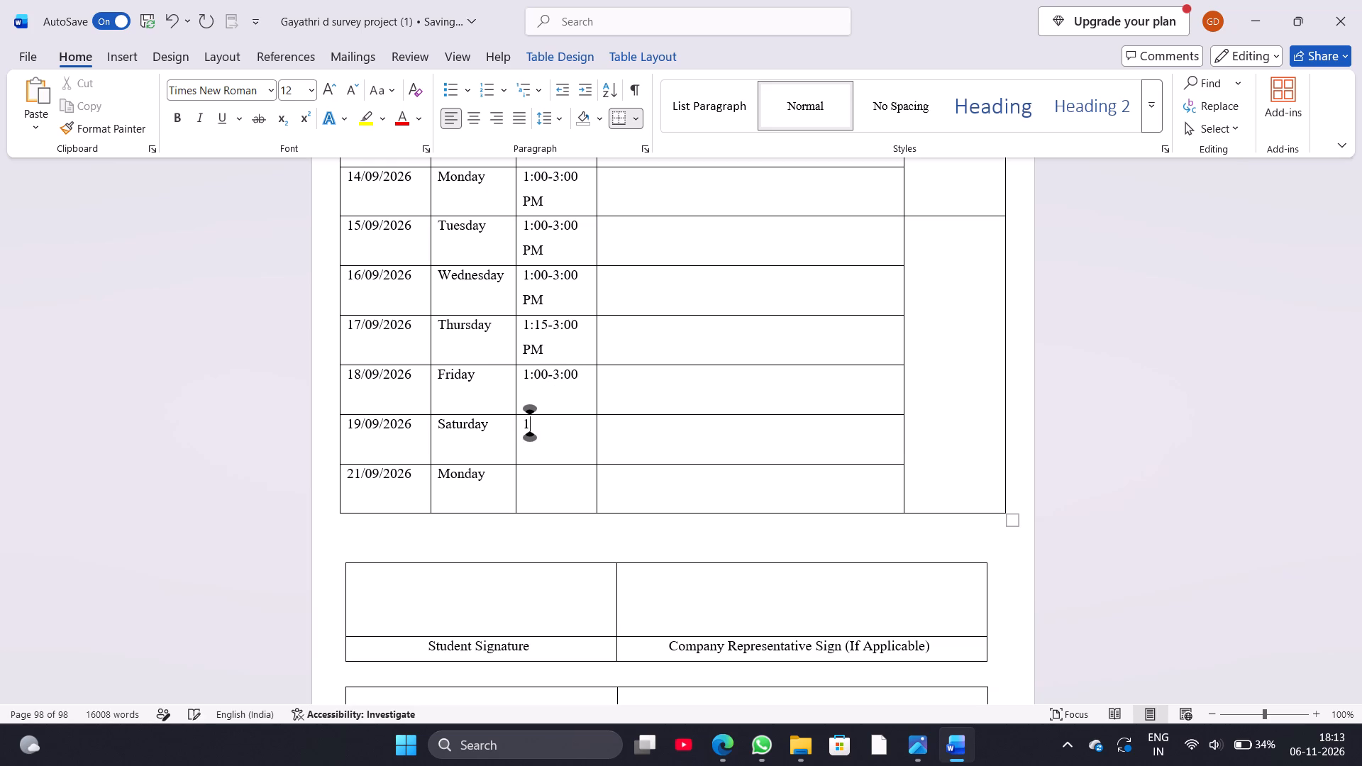
pyautogui.write(':00-')
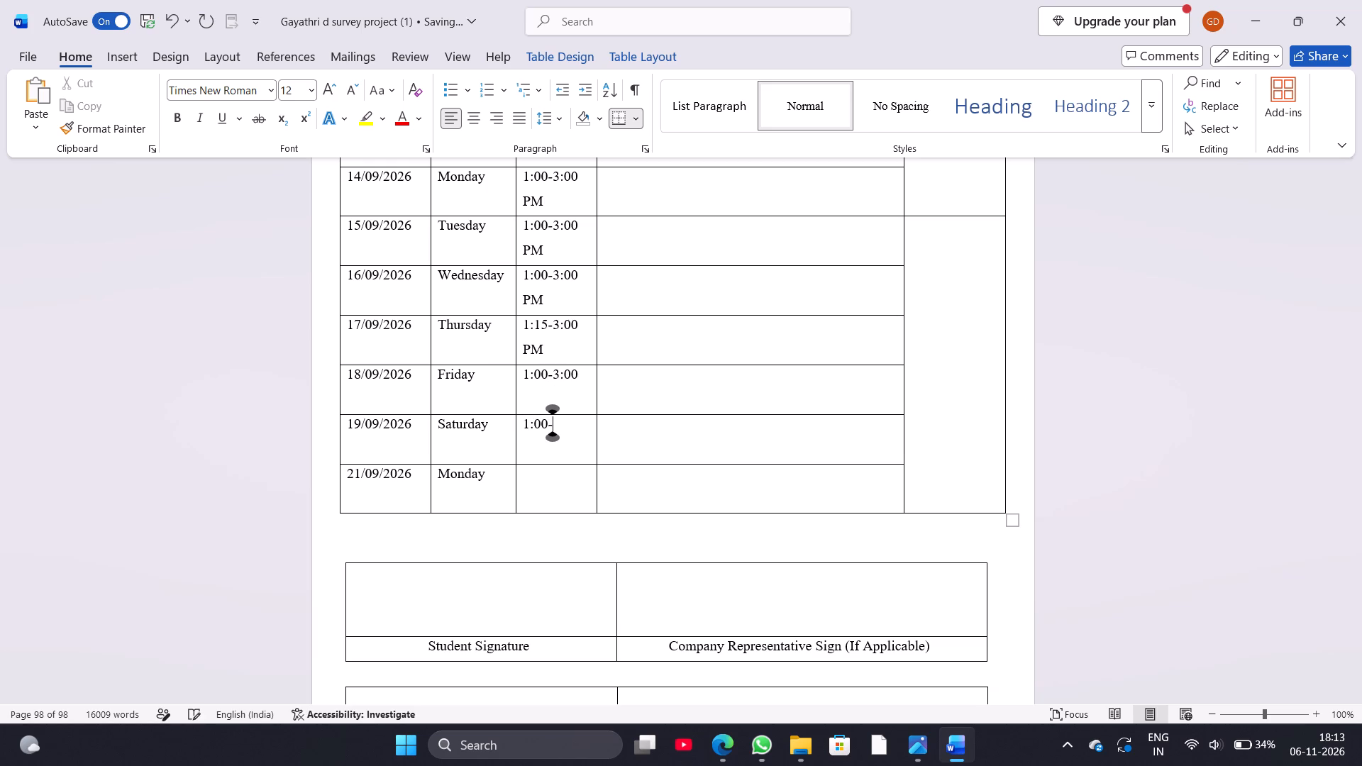
pyautogui.press('2')
pyautogui.write(':45')
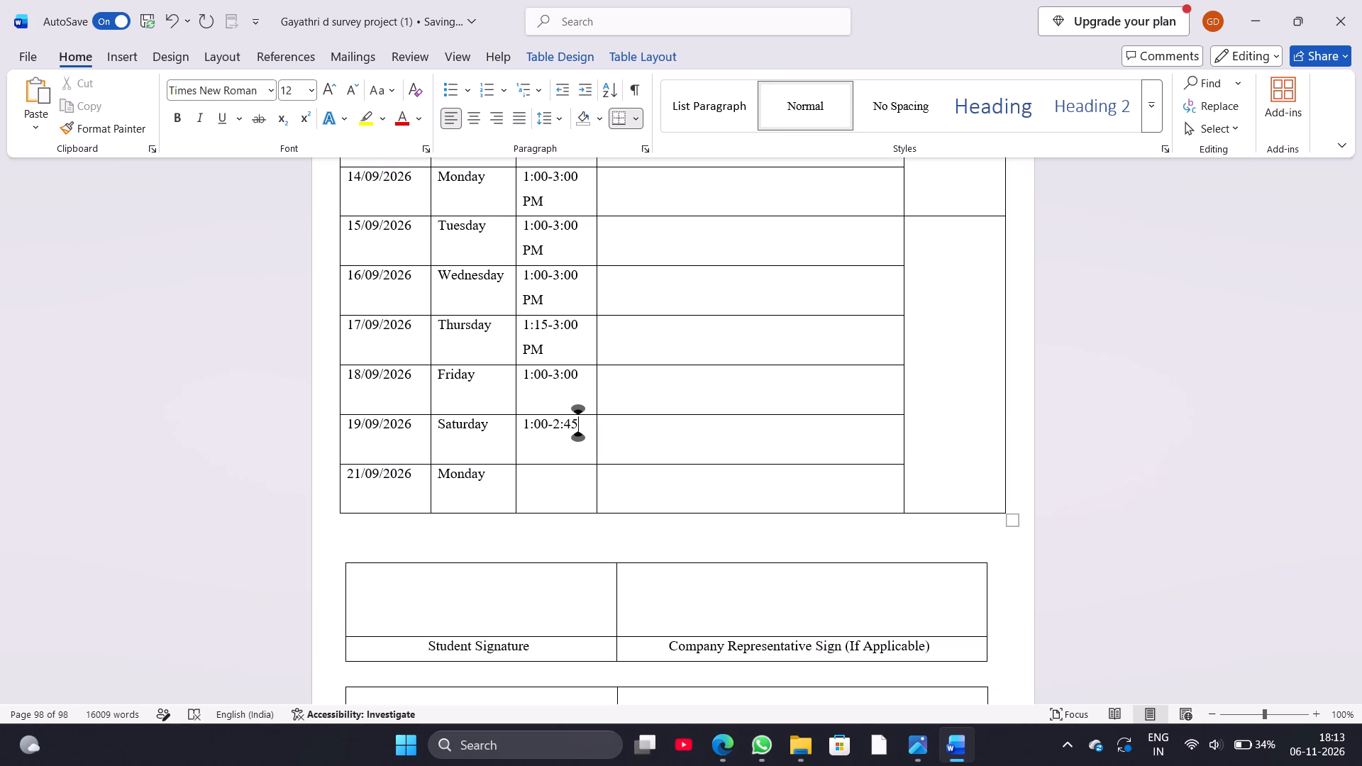
pyautogui.press('Return')
pyautogui.write('PM')
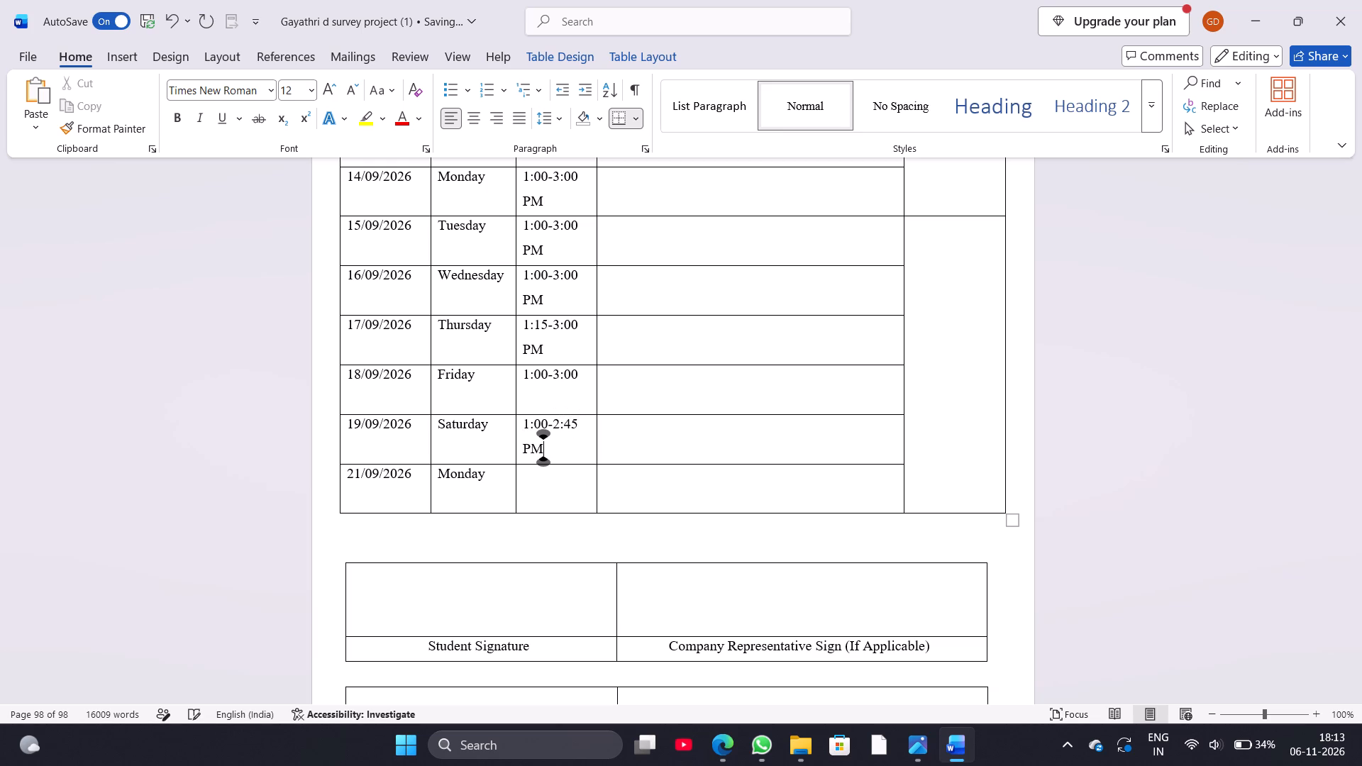
# Add PM to the time entry for 18/09/2026.
pyautogui.click(566, 406)
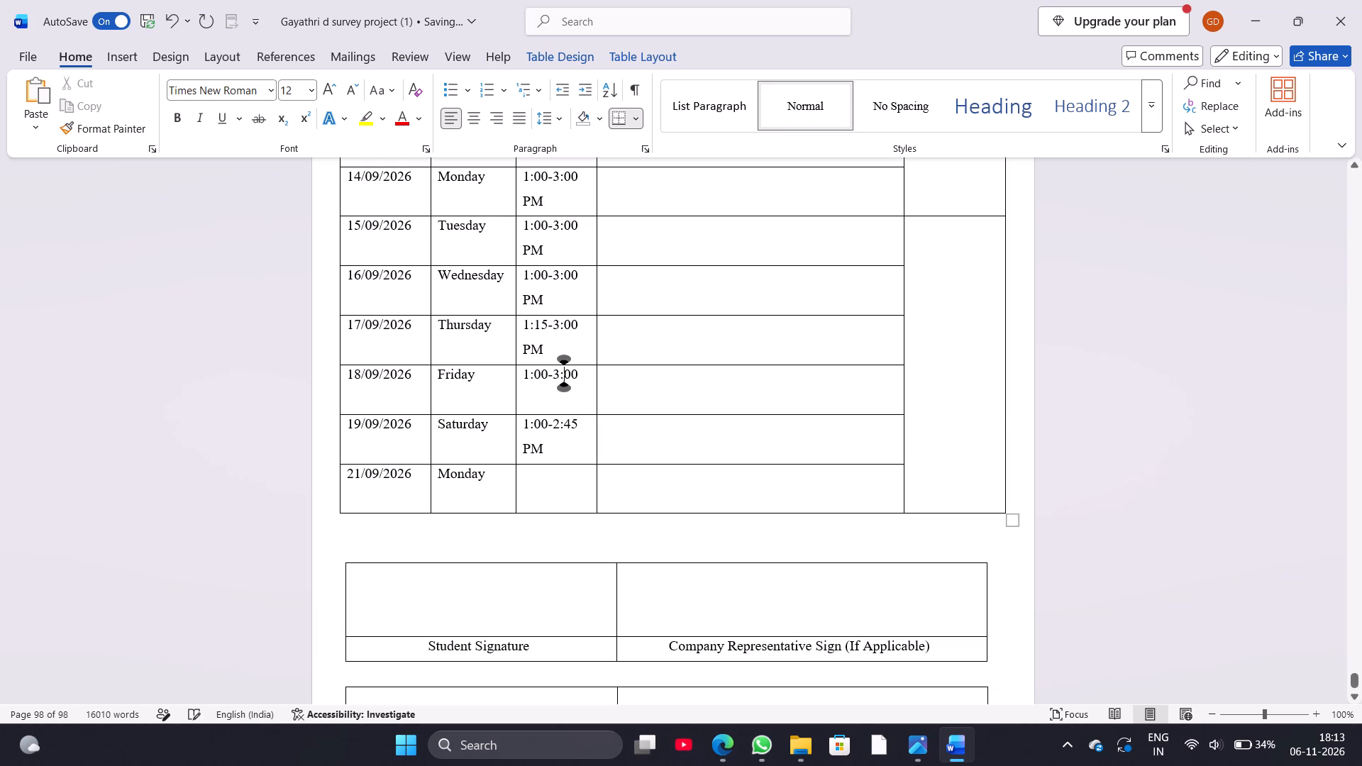
pyautogui.write('PM')
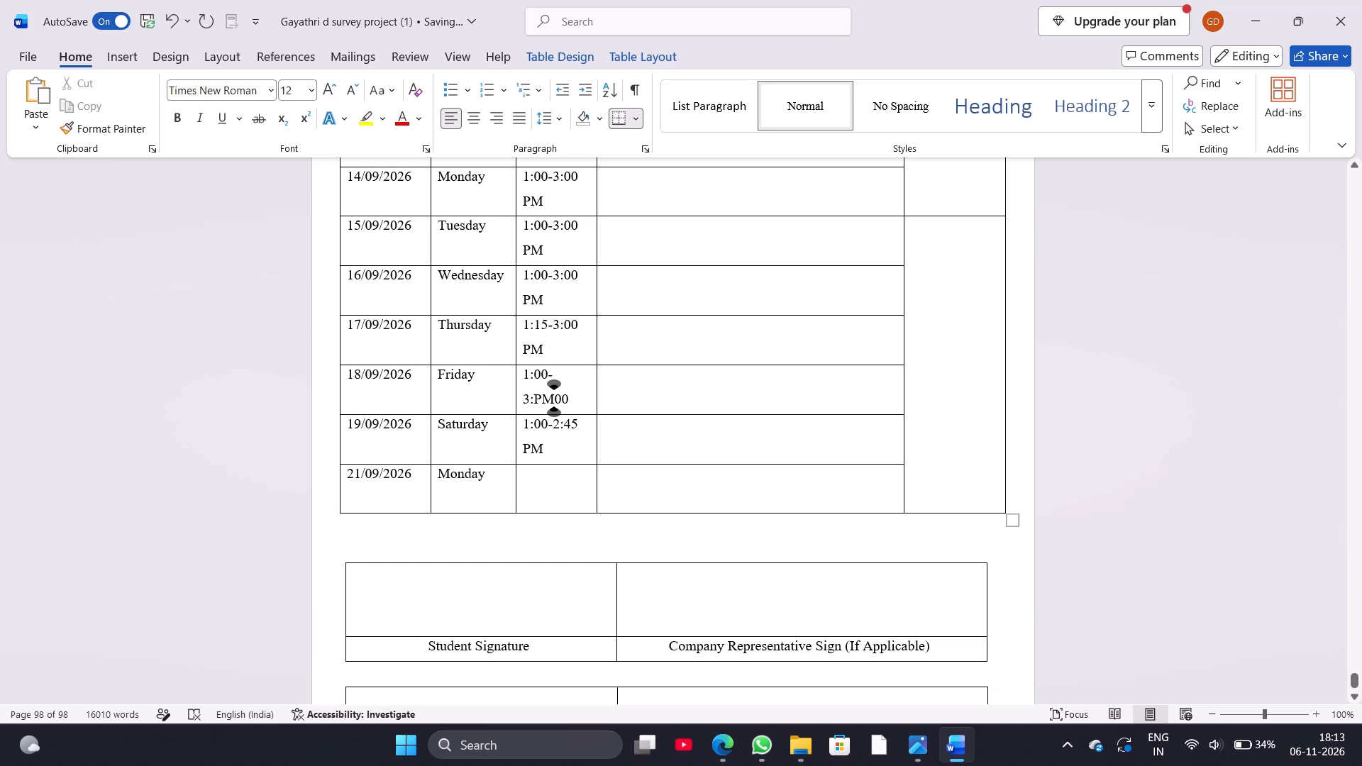
# Enter 1:00-3:00 PM in the time cell for 21/09/2026, with PM on a second line.
pyautogui.click(549, 477)
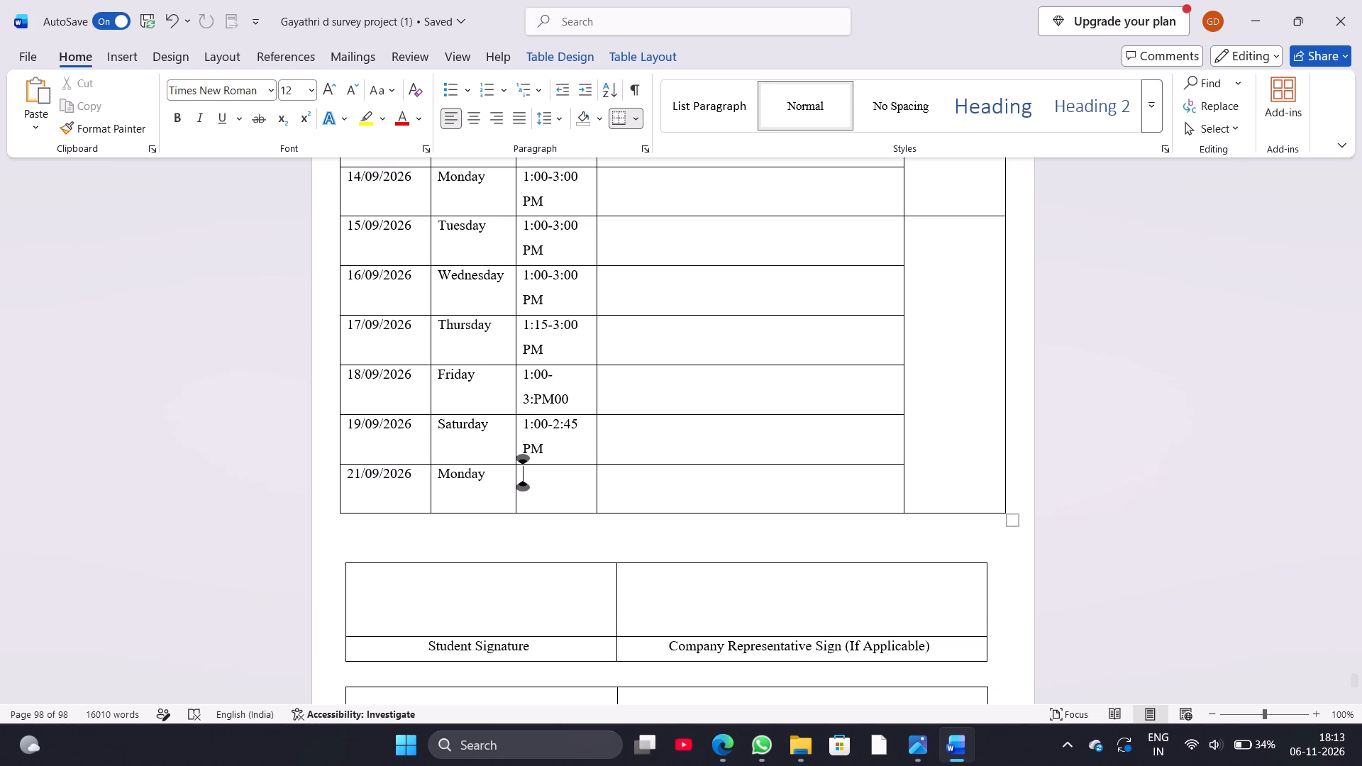
pyautogui.write('1:')
pyautogui.write('00')
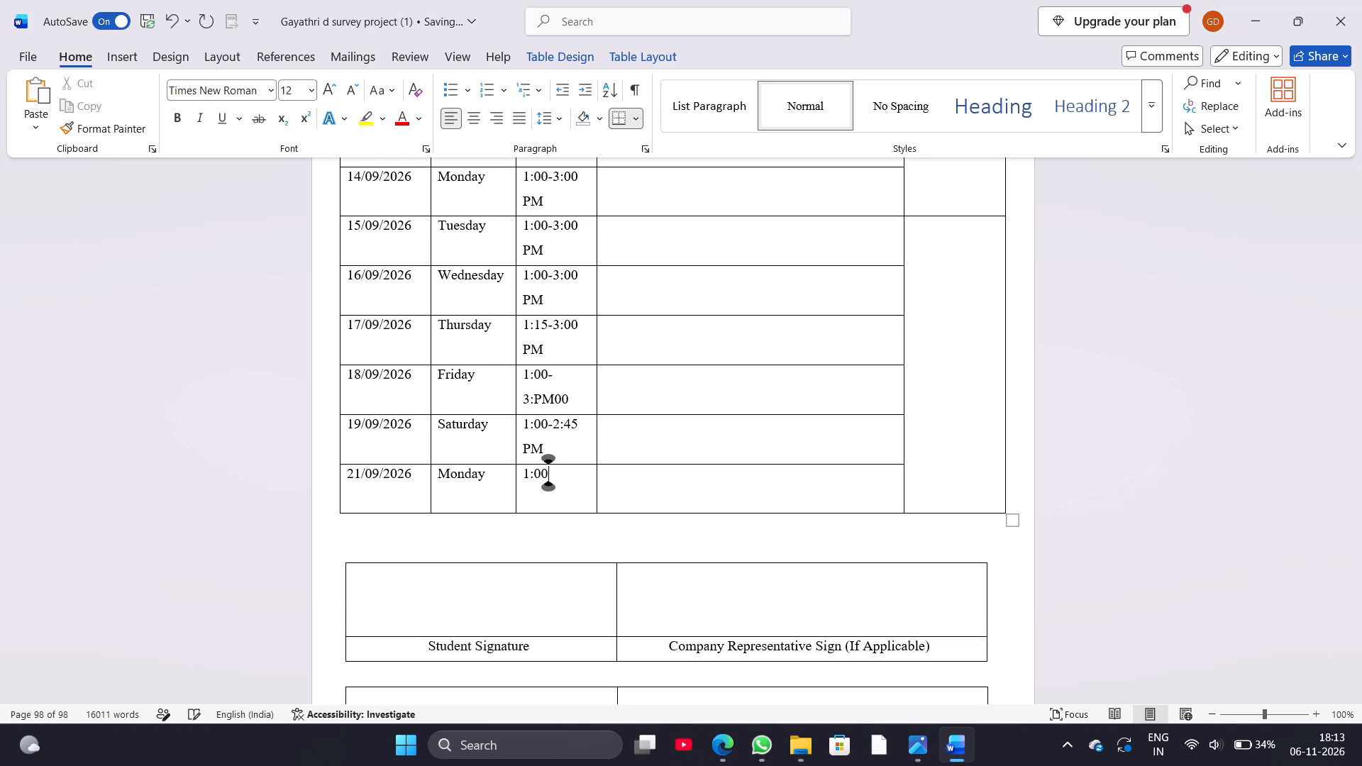
pyautogui.press('-')
pyautogui.write('3:00')
pyautogui.press('Return')
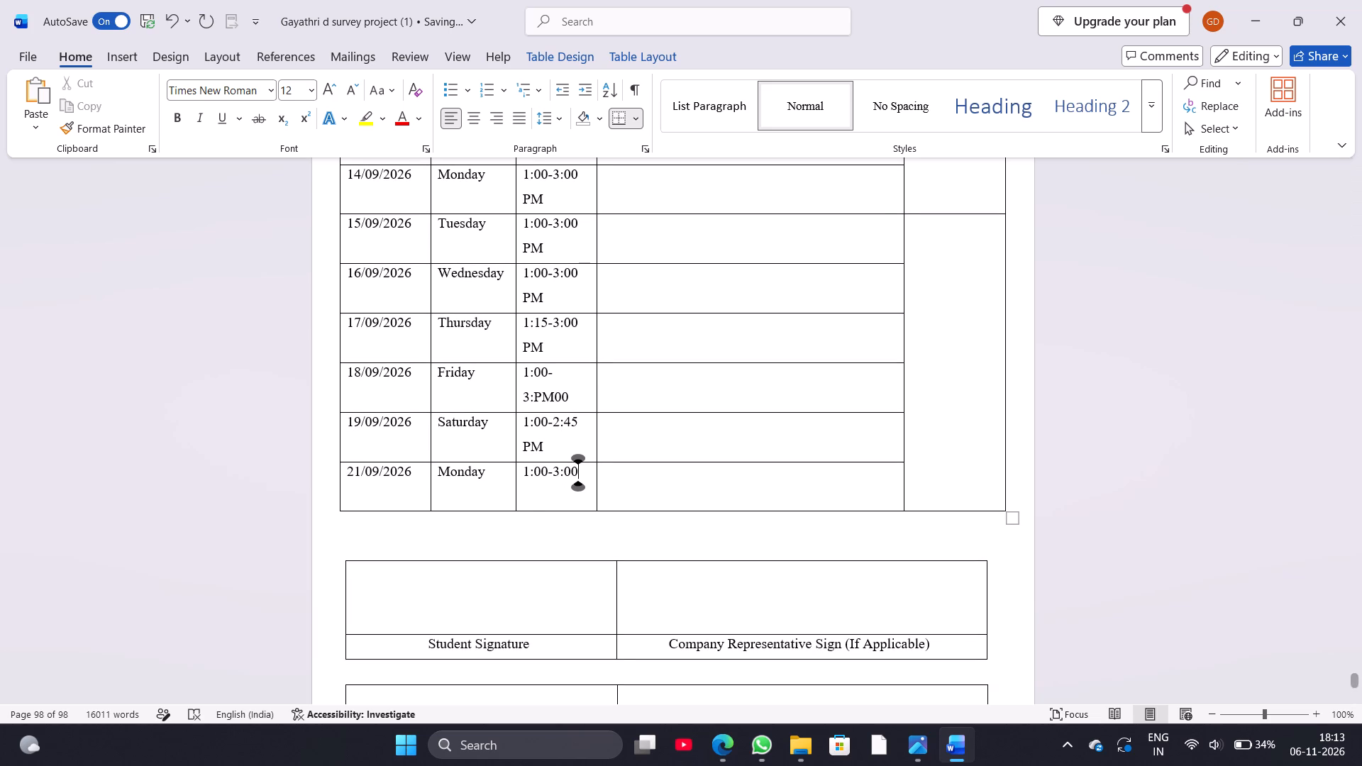
pyautogui.write('PM')
# Find the empty activity cell for 08/09/2026, switch to the reference log sheet image in Photos and examine the activities listed from that date.
pyautogui.scroll(-2, 549, 477)
pyautogui.scroll(3, 549, 477)
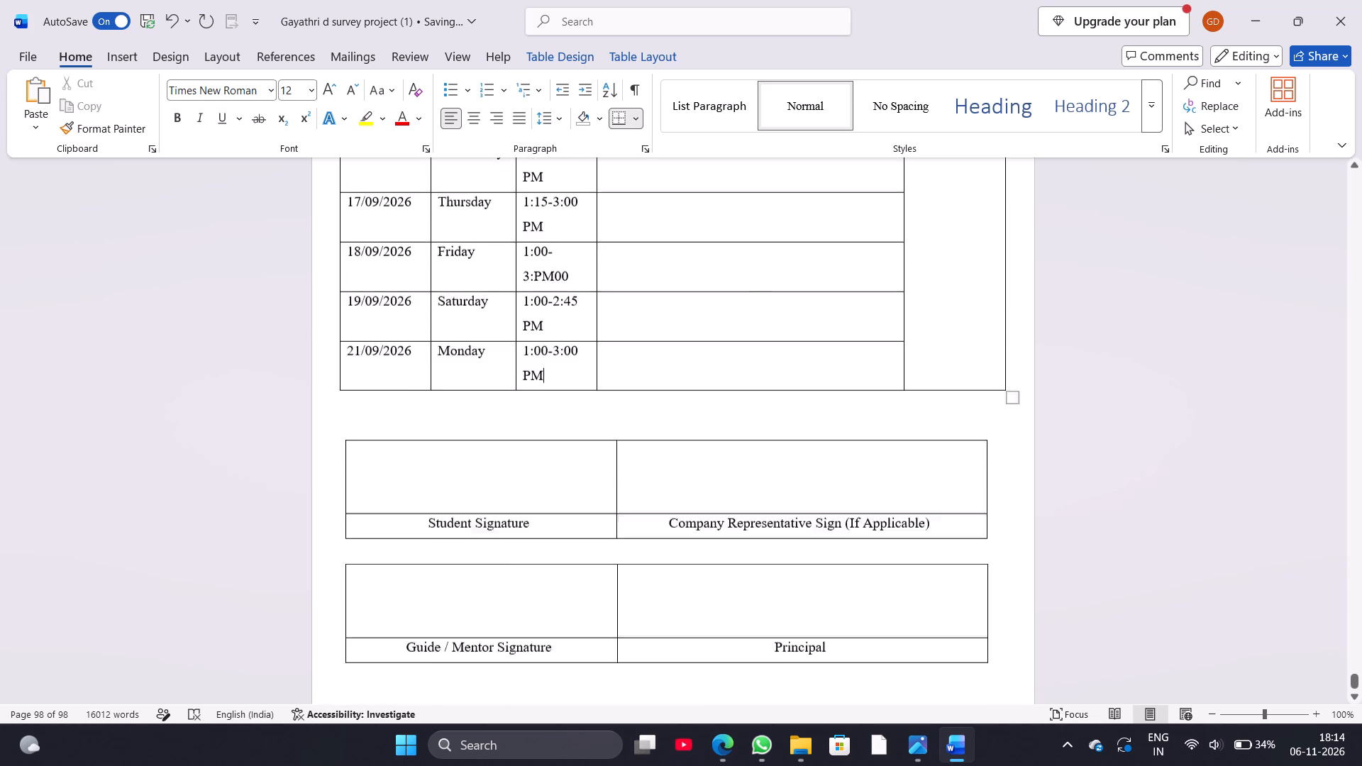
pyautogui.scroll(2, 549, 477)
pyautogui.scroll(4, 657, 301)
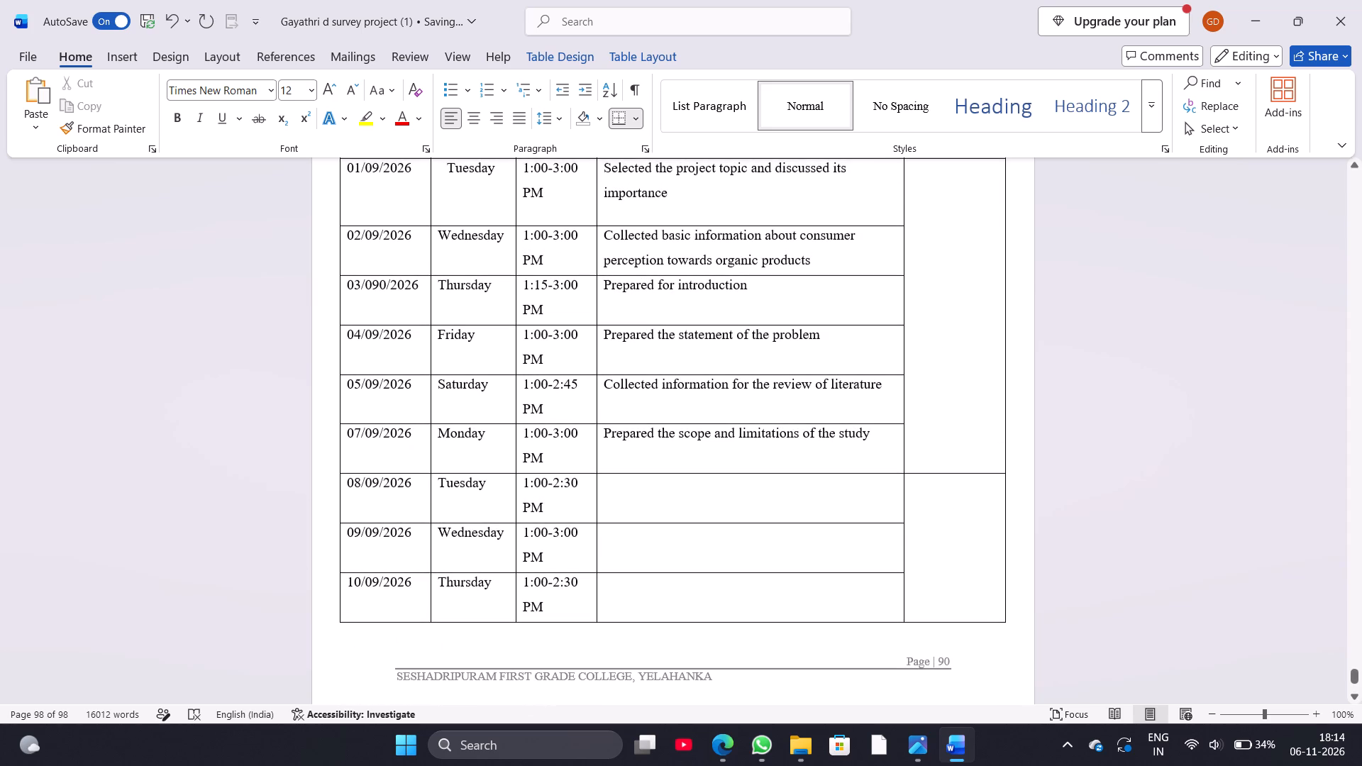
pyautogui.click(658, 508)
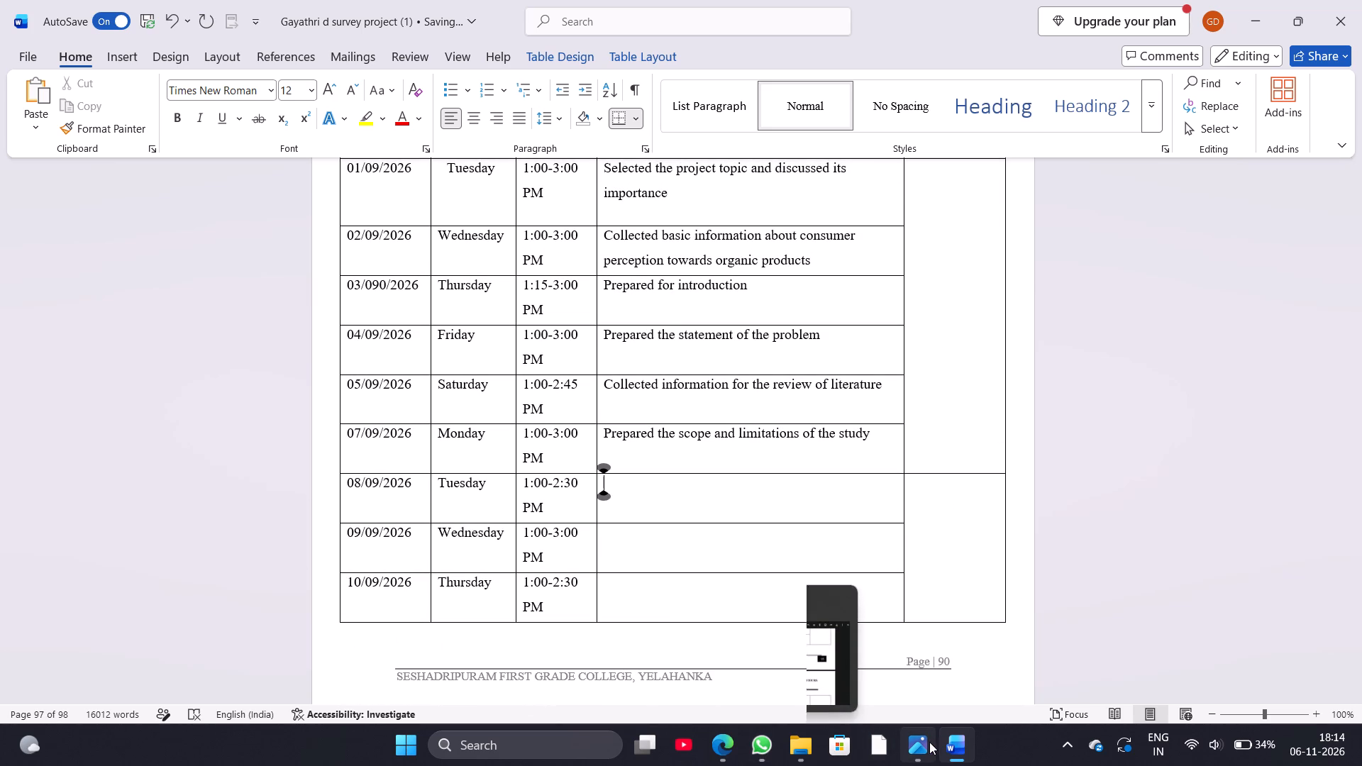
pyautogui.click(921, 649)
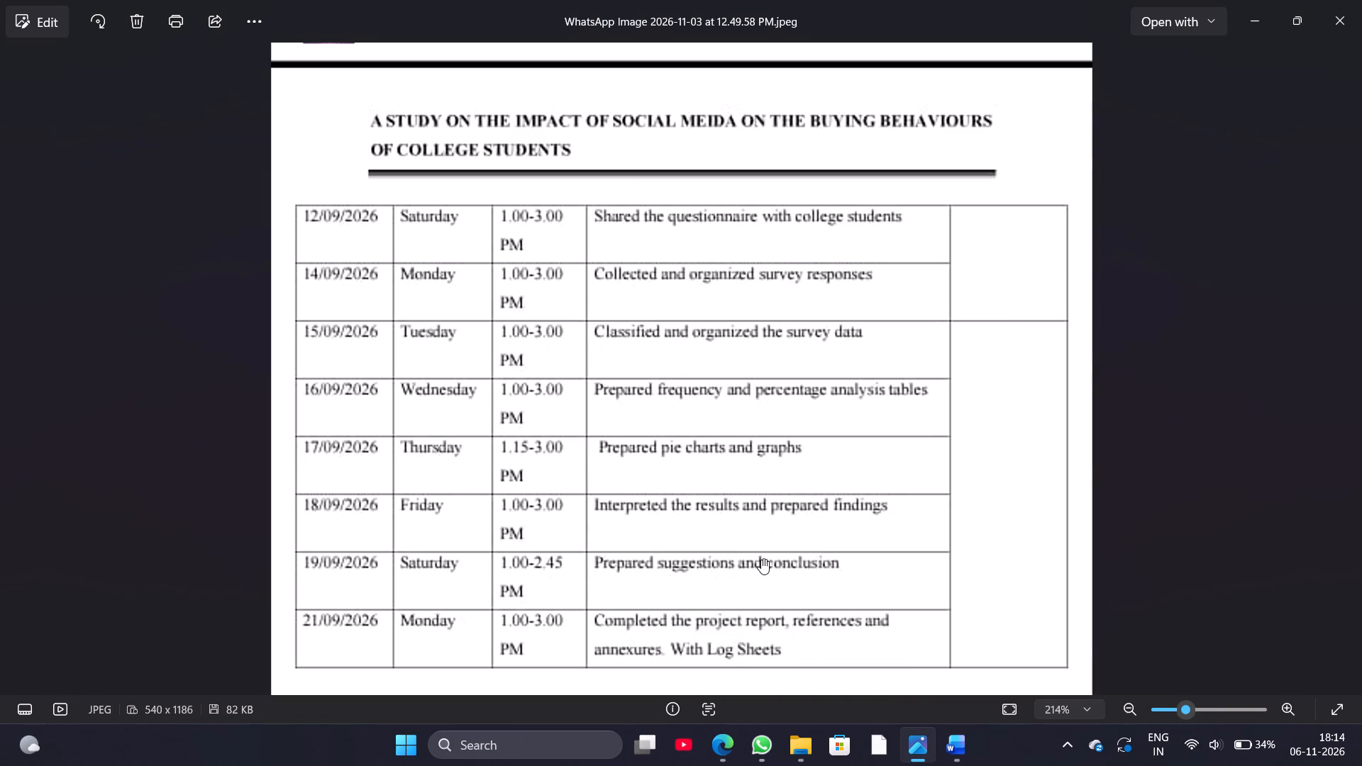
pyautogui.scroll(3, 761, 559)
pyautogui.keyDown('ctrl'); pyautogui.scroll(-10, 761, 559); pyautogui.keyUp('ctrl')
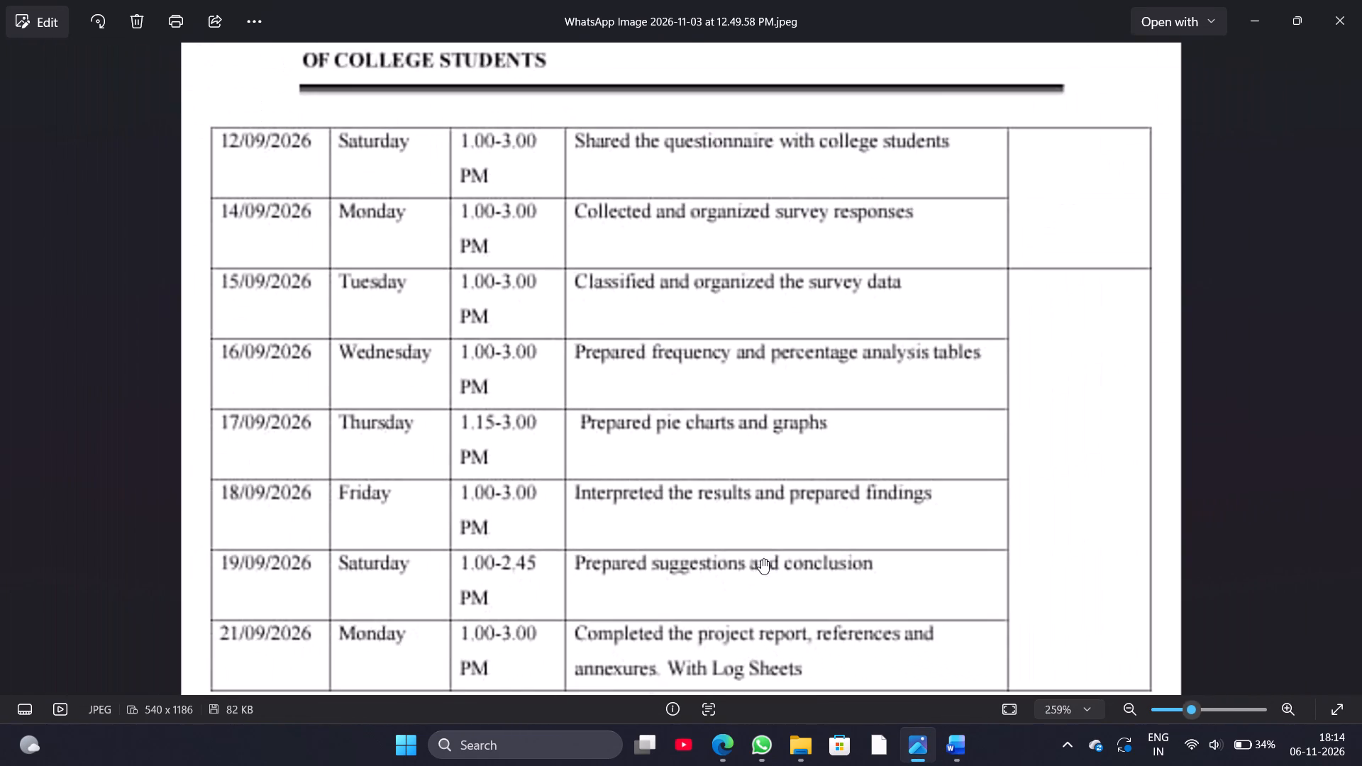
pyautogui.press('Up')
pyautogui.press('Up')
pyautogui.press('Up')
pyautogui.press('Up')
pyautogui.press('Up')
pyautogui.press('Up')
pyautogui.press('Up')
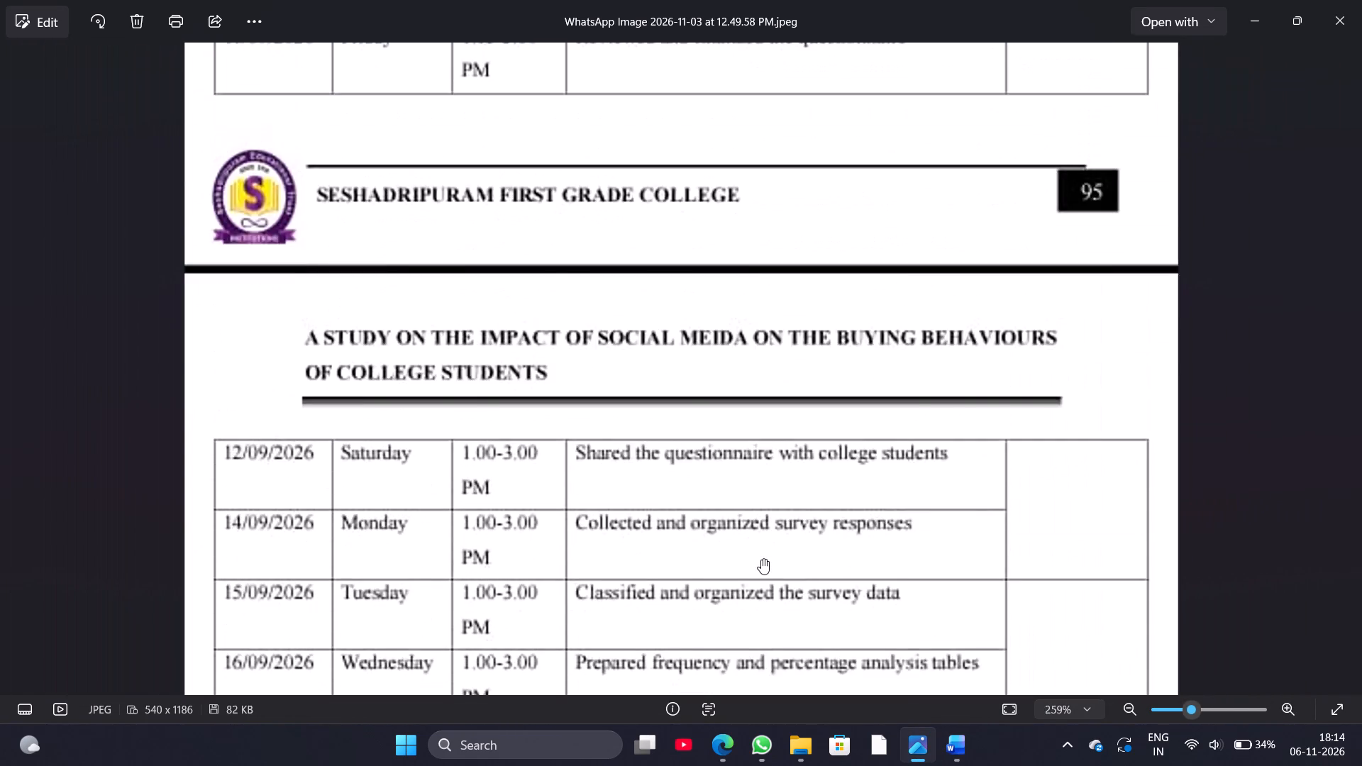
pyautogui.press('Up')
pyautogui.press('Up')
pyautogui.press('Up')
pyautogui.press('Up')
pyautogui.press('Up')
pyautogui.press('Up')
pyautogui.press('Up')
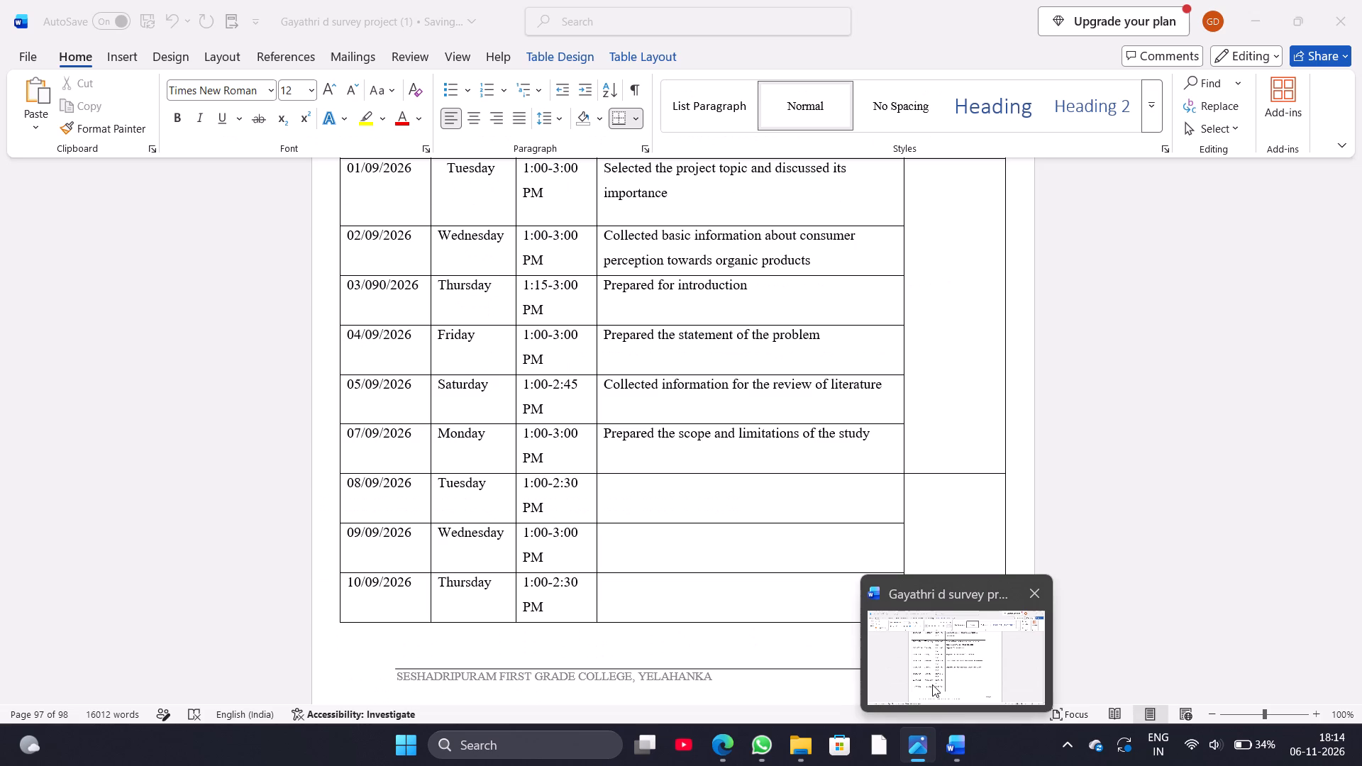
# Switch back to the Word report and enter "Prepared the research design and methodology" as the activity for 08/09/2026.
pyautogui.click(932, 684)
pyautogui.write('PRE')
pyautogui.press('BackSpace')
pyautogui.press('BackSpace')
pyautogui.press('BackSpace')
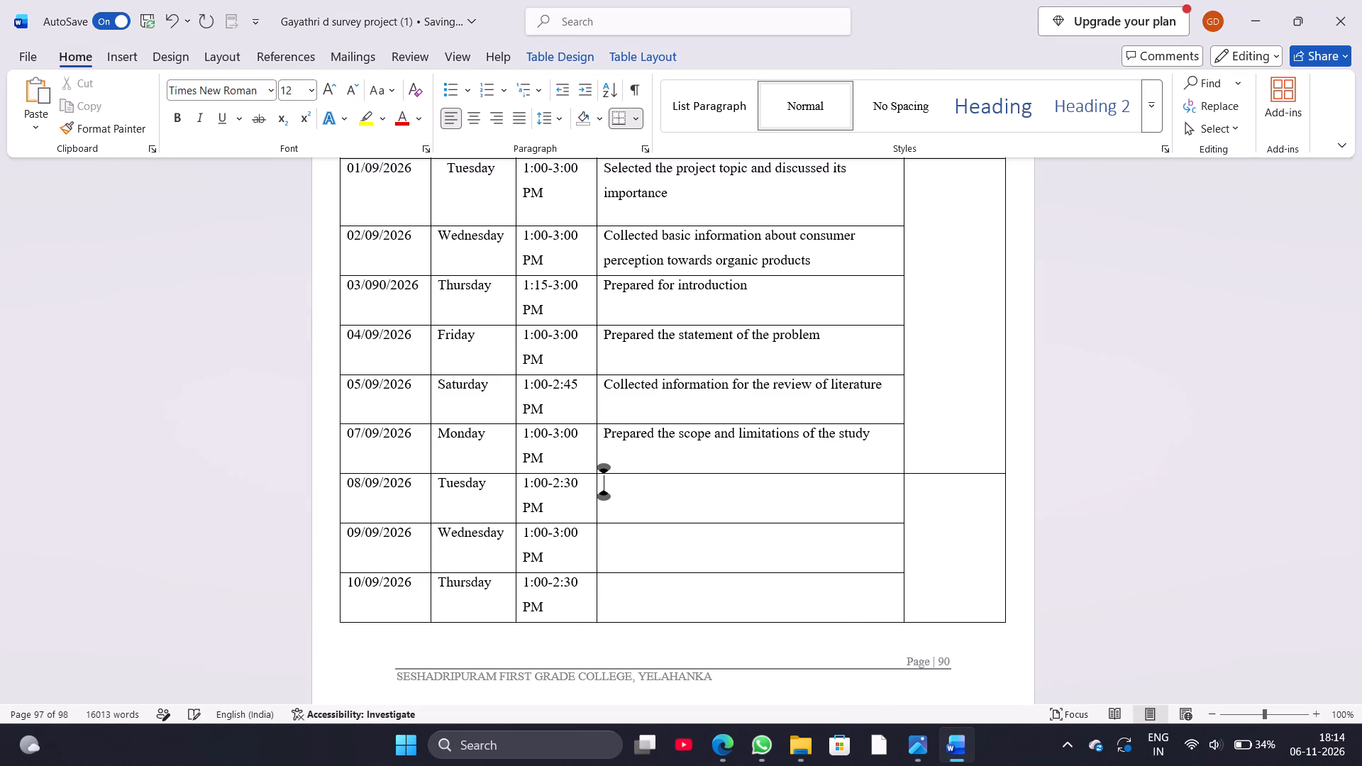
pyautogui.write('pre')
pyautogui.write('pa')
pyautogui.write('red the research')
pyautogui.press('space')
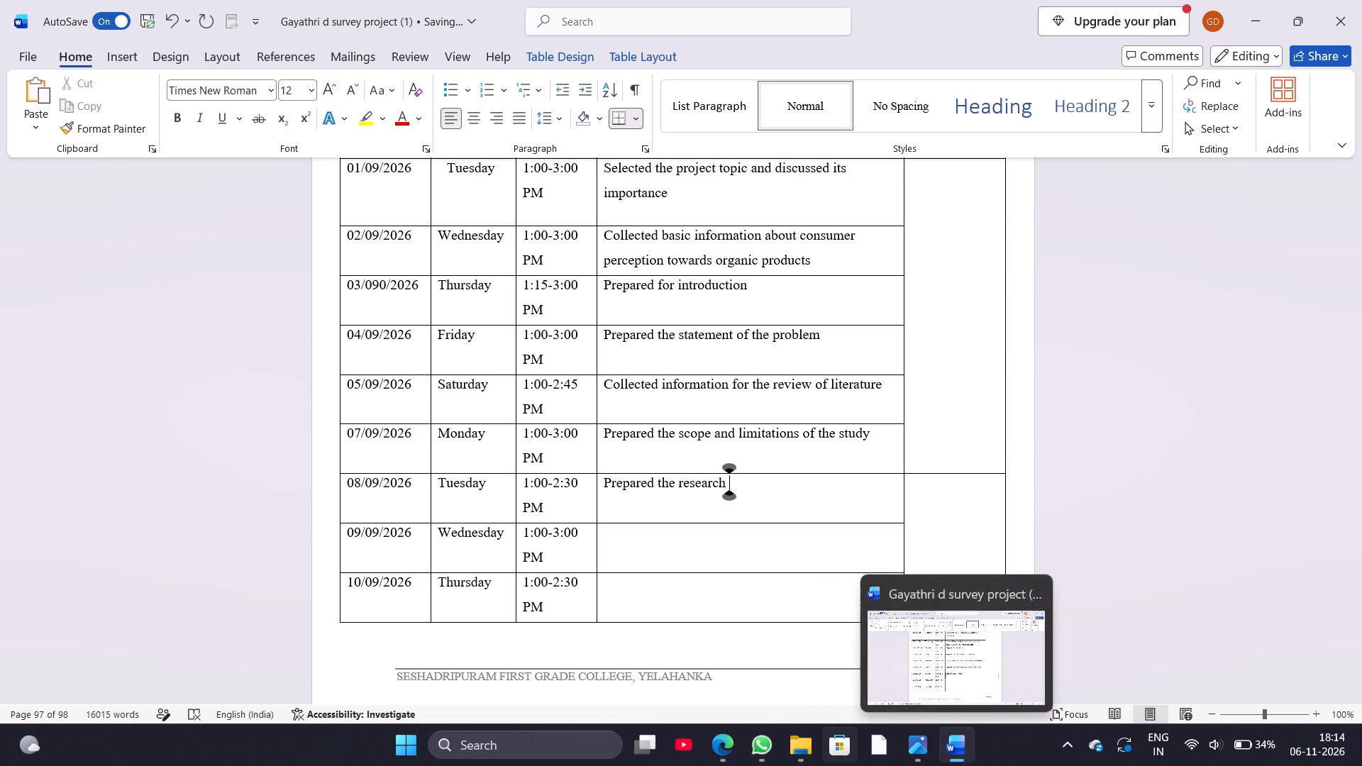
pyautogui.write('desgin and')
pyautogui.press('space')
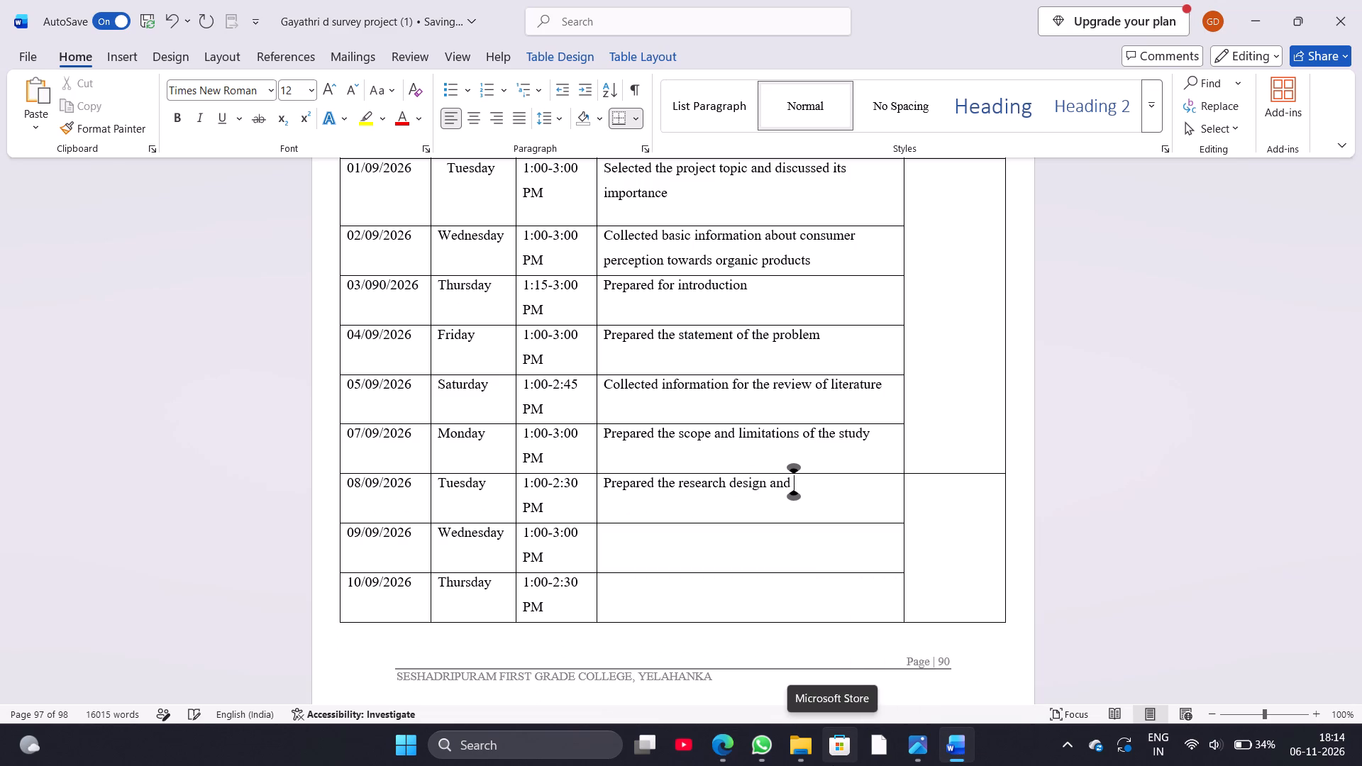
pyautogui.write('methodl')
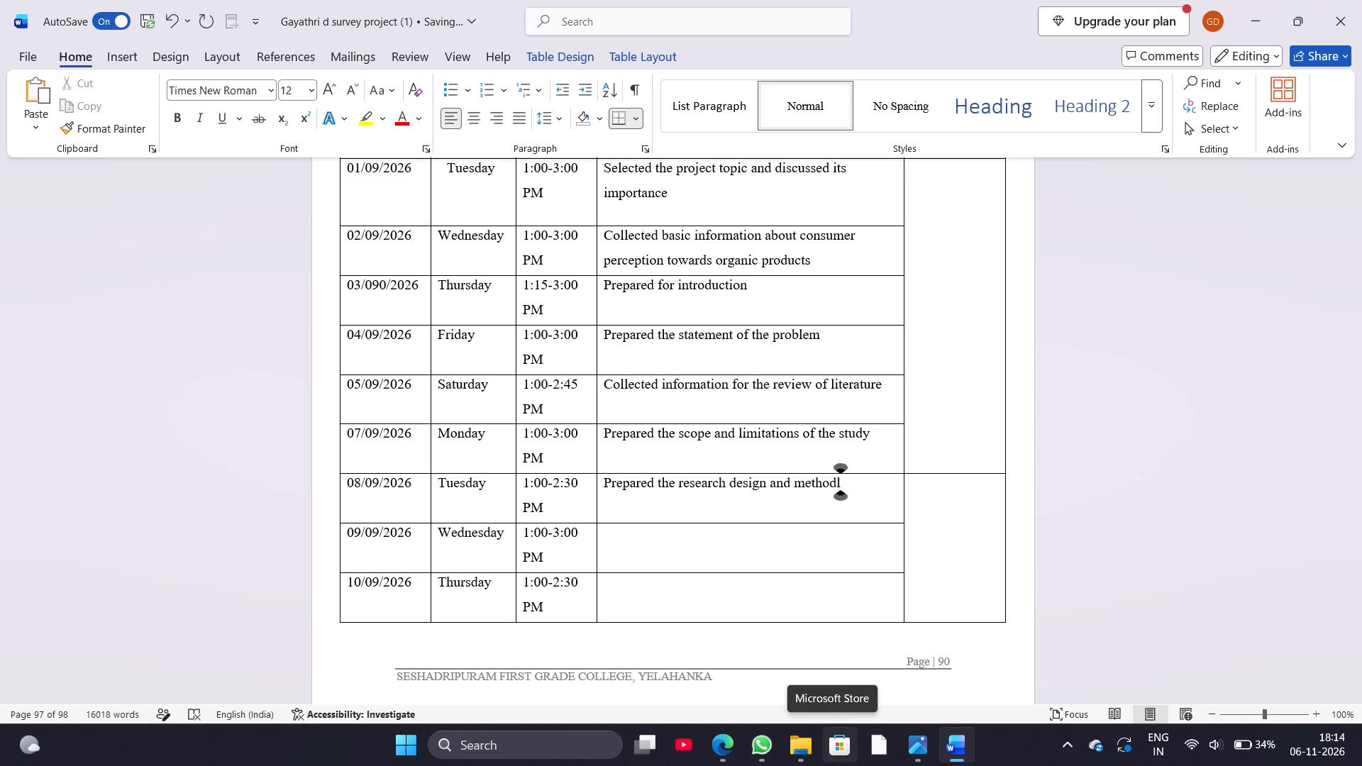
pyautogui.press('BackSpace')
pyautogui.write('oo')
pyautogui.press('BackSpace')
pyautogui.press('l')
pyautogui.write('gy')
pyautogui.press('BackSpace')
pyautogui.press('BackSpace')
pyautogui.press('BackSpace')
pyautogui.press('BackSpace')
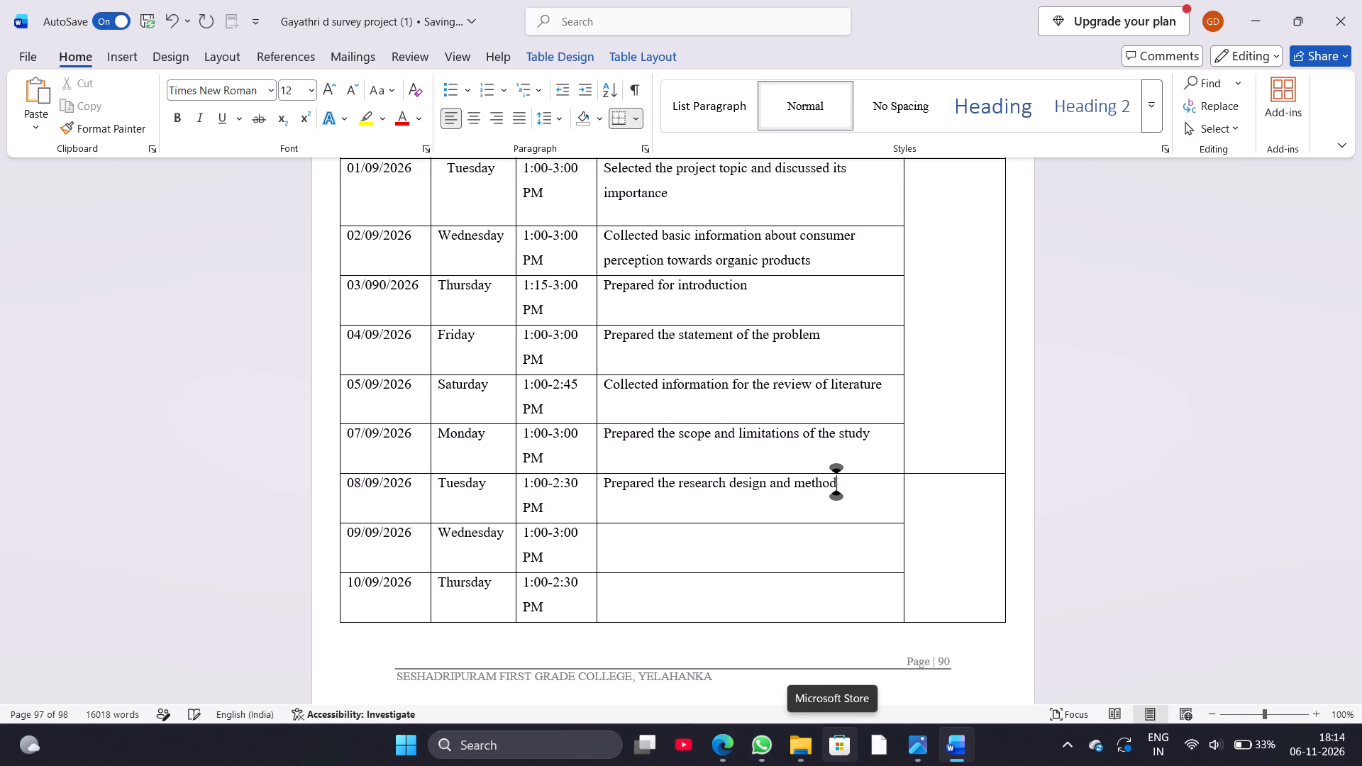
pyautogui.press('BackSpace')
pyautogui.write('dolo')
pyautogui.write('gy')
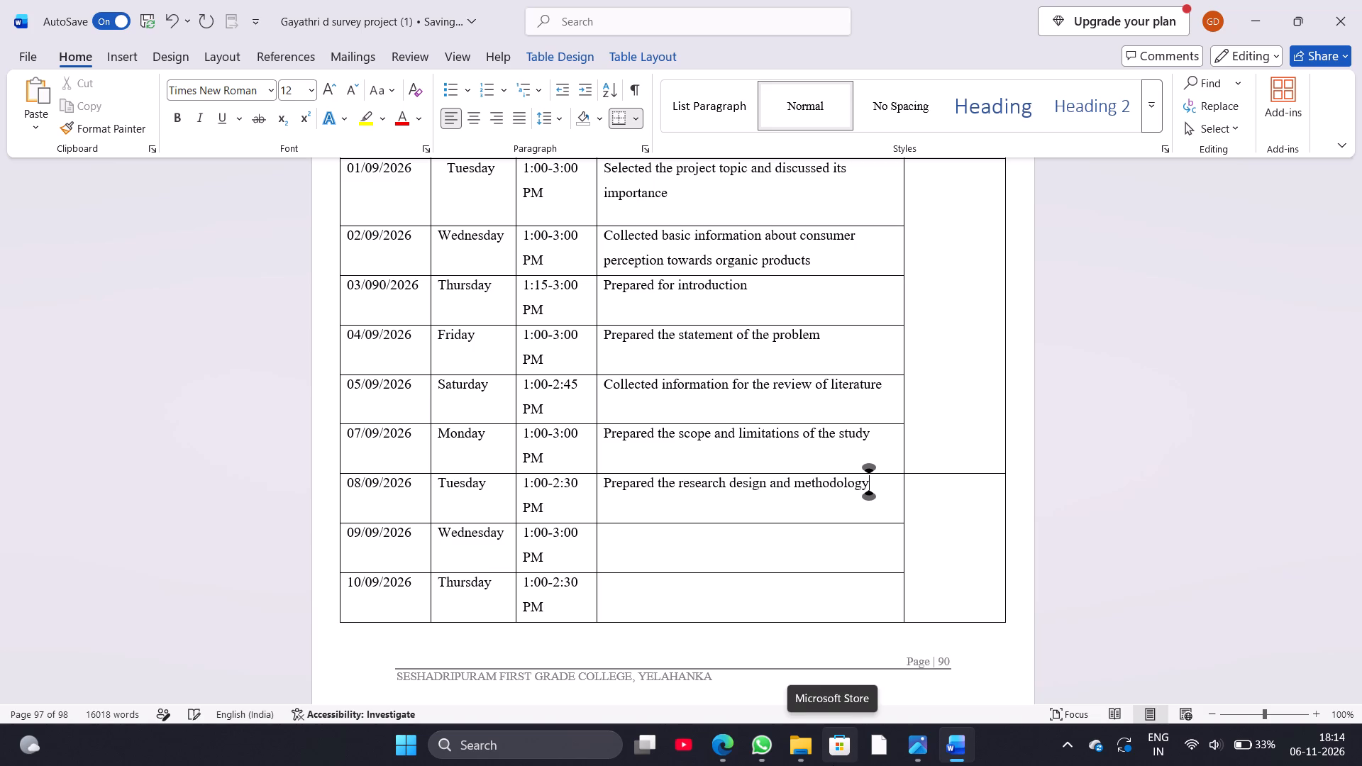
pyautogui.press('Return')
pyautogui.press('BackSpace')
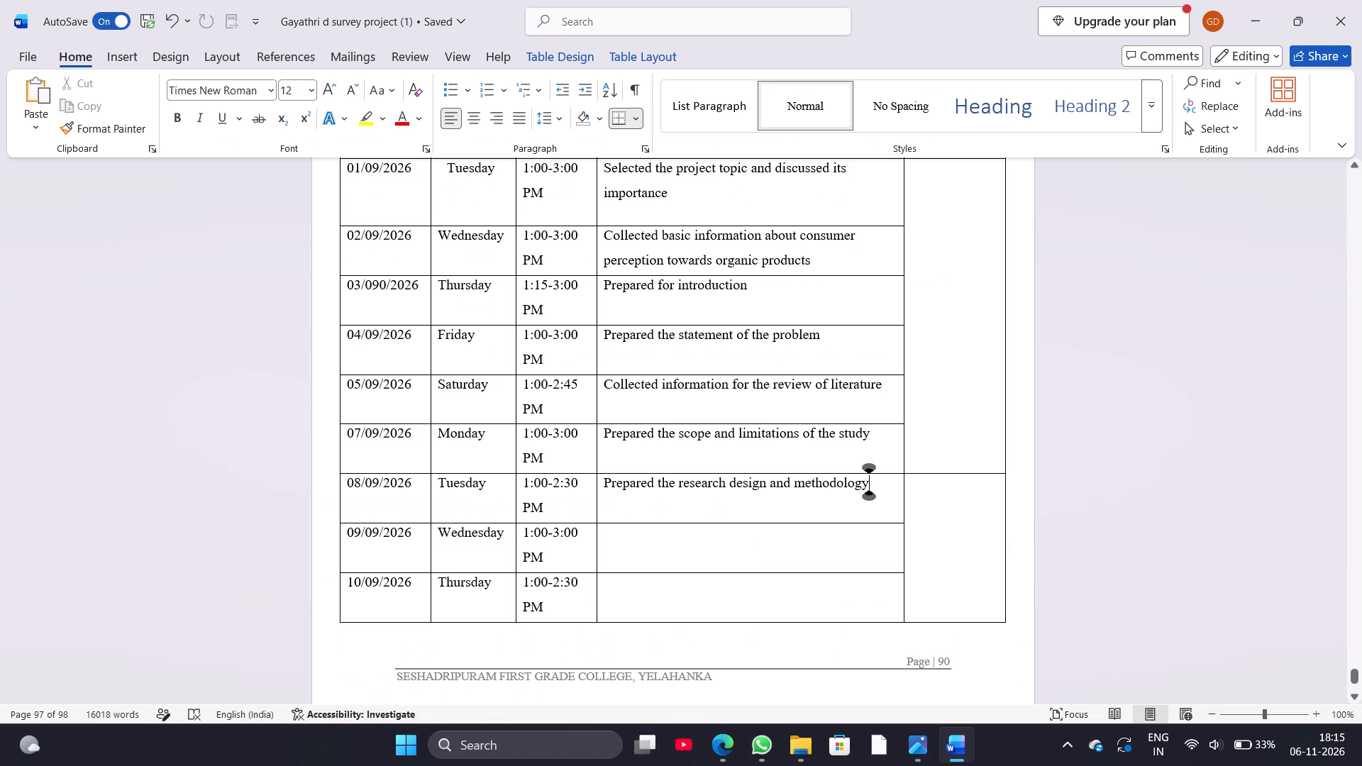
# Enter "Prepared the questionnaire questions" as the activity for 09/09/2026.
pyautogui.press('Down')
pyautogui.write('prepaered')
pyautogui.press('space')
pyautogui.press('BackSpace')
pyautogui.press('BackSpace')
pyautogui.press('BackSpace')
pyautogui.press('BackSpace')
pyautogui.press('BackSpace')
pyautogui.press('BackSpace')
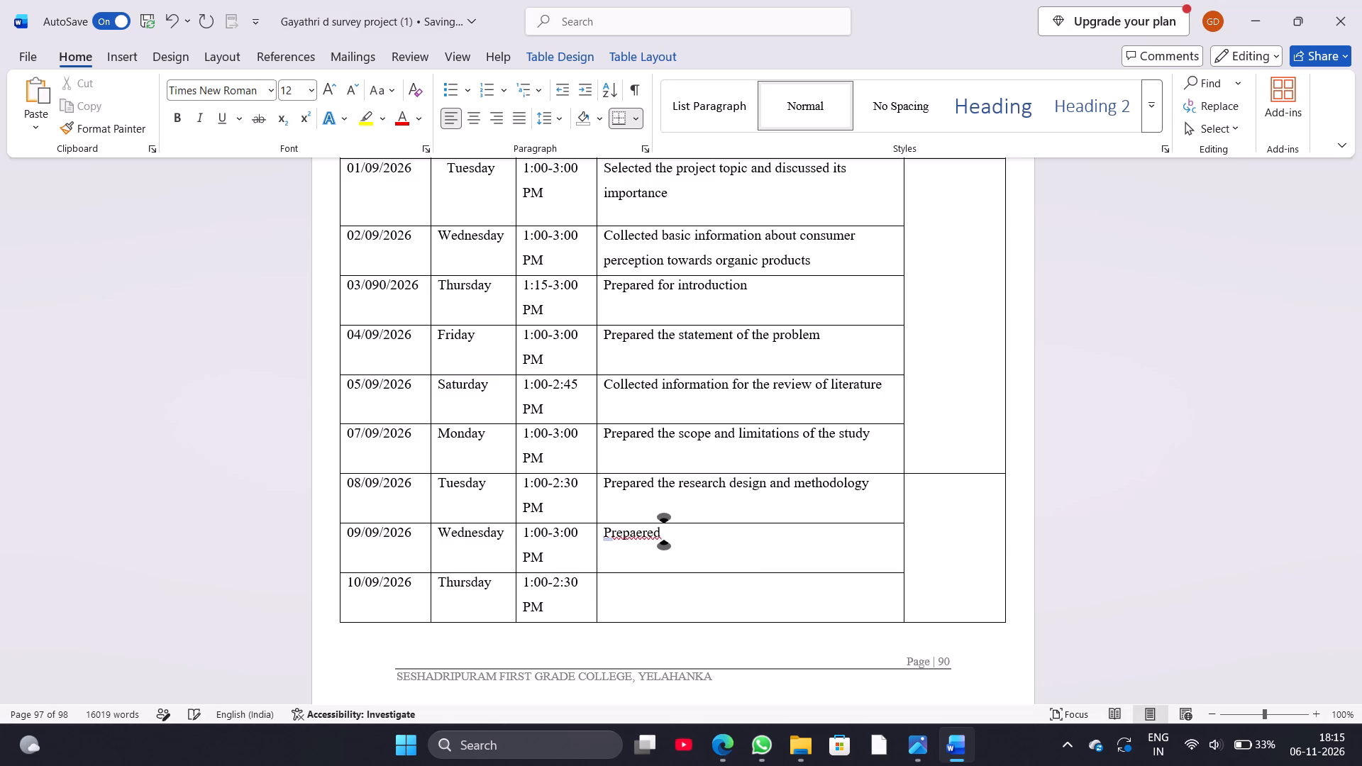
pyautogui.press('BackSpace')
pyautogui.write('ared the quesstionnaires')
pyautogui.press('space')
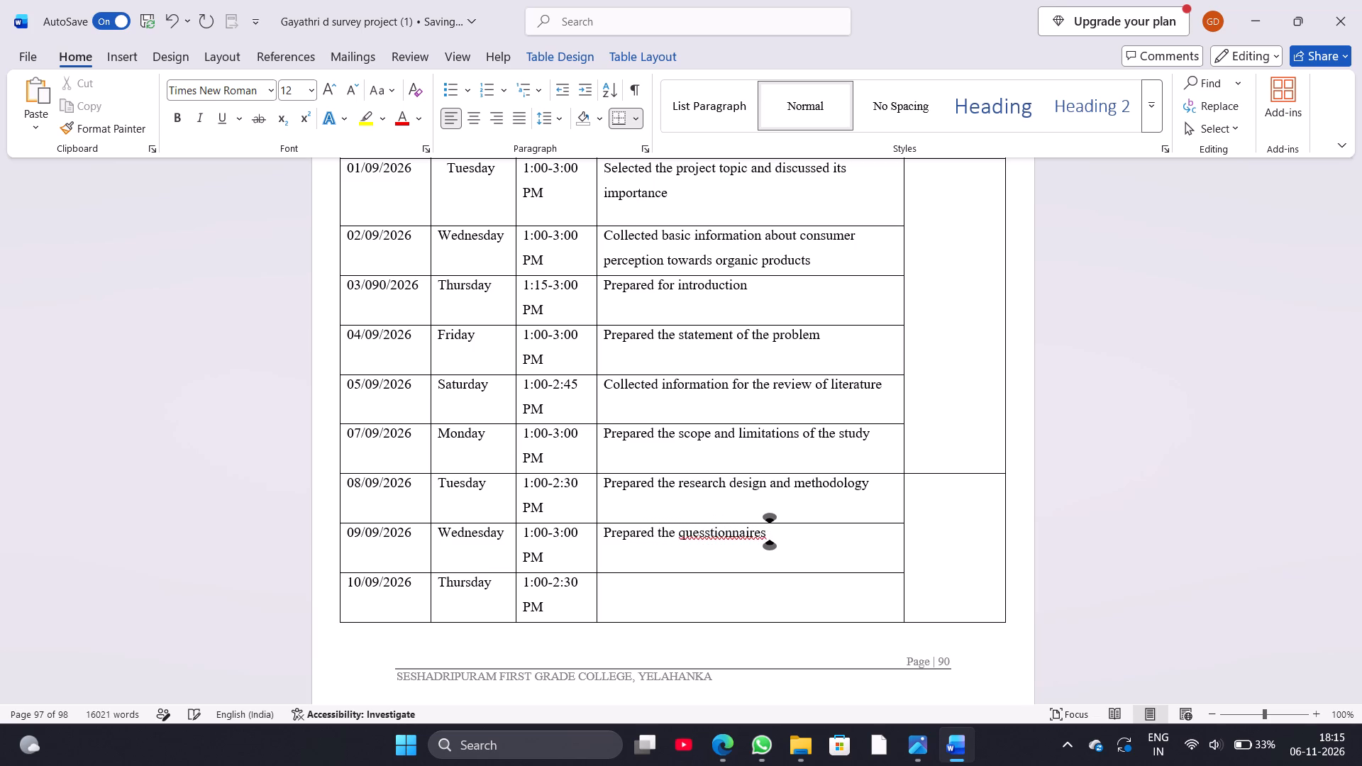
pyautogui.press('BackSpace')
pyautogui.press('BackSpace')
pyautogui.press('BackSpace')
pyautogui.press('BackSpace')
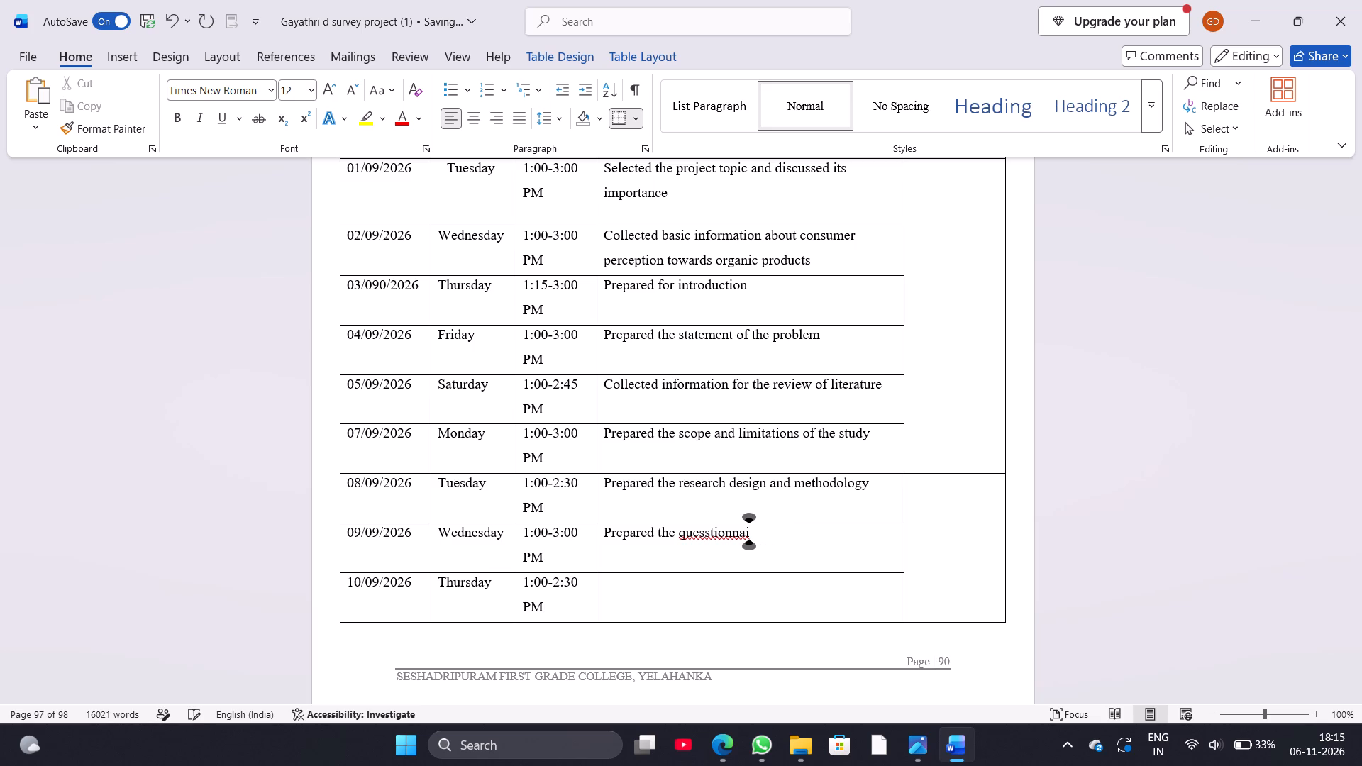
pyautogui.press('r')
pyautogui.press('space')
pyautogui.press('BackSpace')
pyautogui.press('BackSpace')
pyautogui.press('BackSpace')
pyautogui.press('BackSpace')
pyautogui.press('BackSpace')
pyautogui.press('BackSpace')
pyautogui.press('BackSpace')
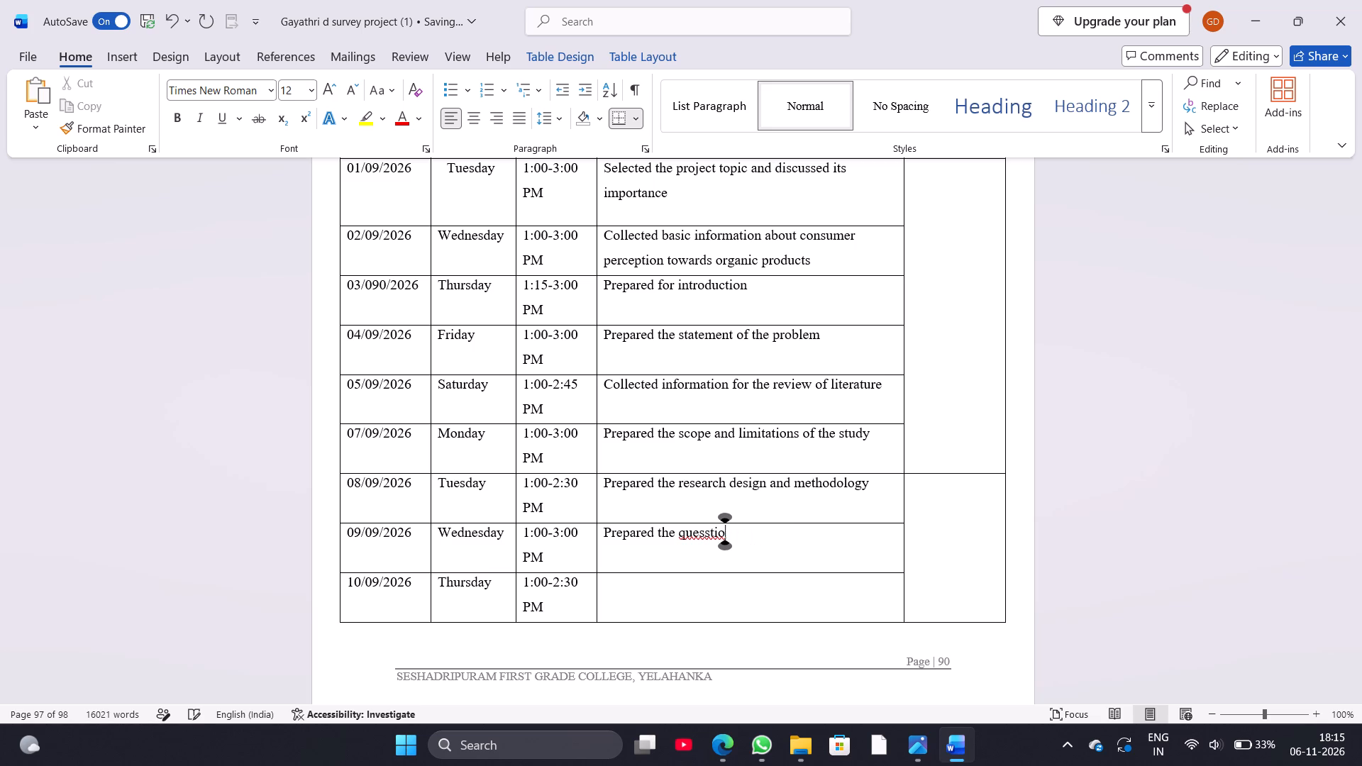
pyautogui.press('BackSpace')
pyautogui.press('BackSpace')
pyautogui.press('BackSpace')
pyautogui.write('tionnar')
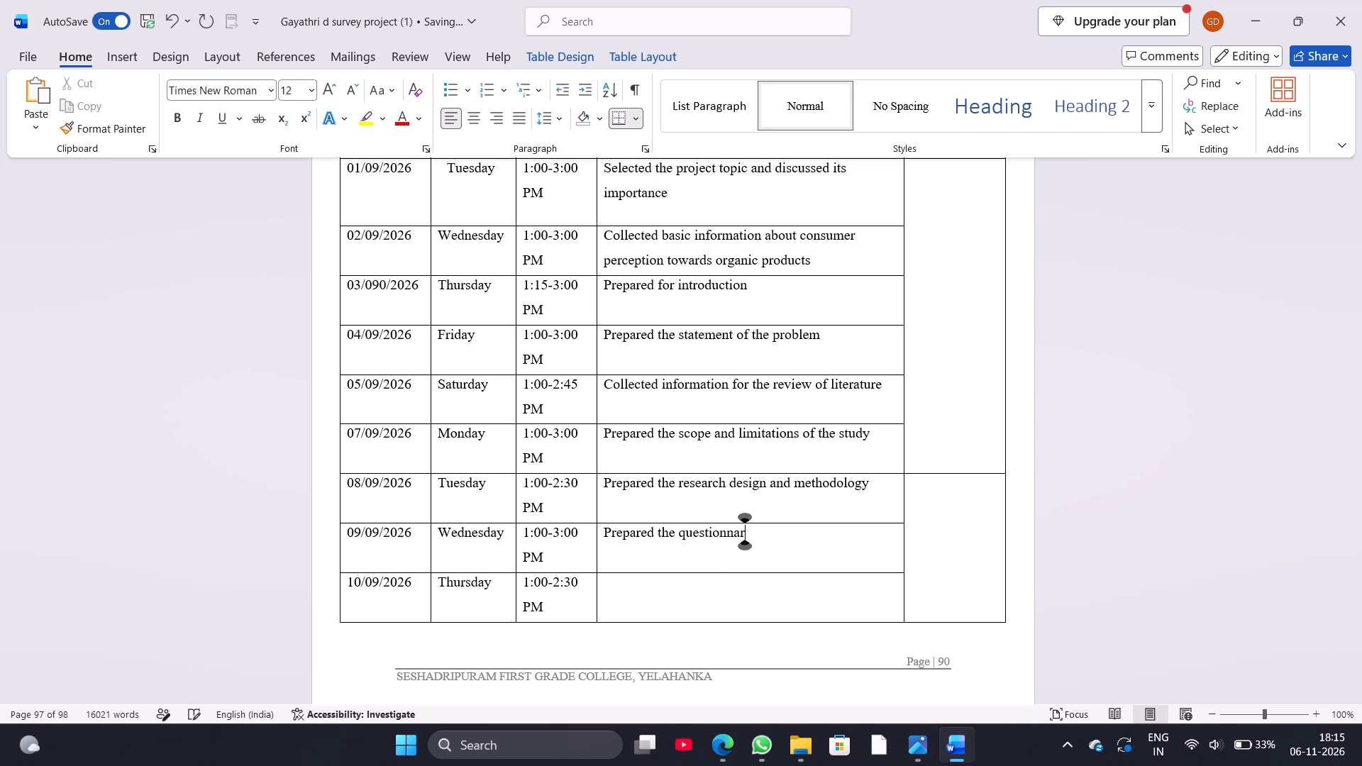
pyautogui.press('BackSpace')
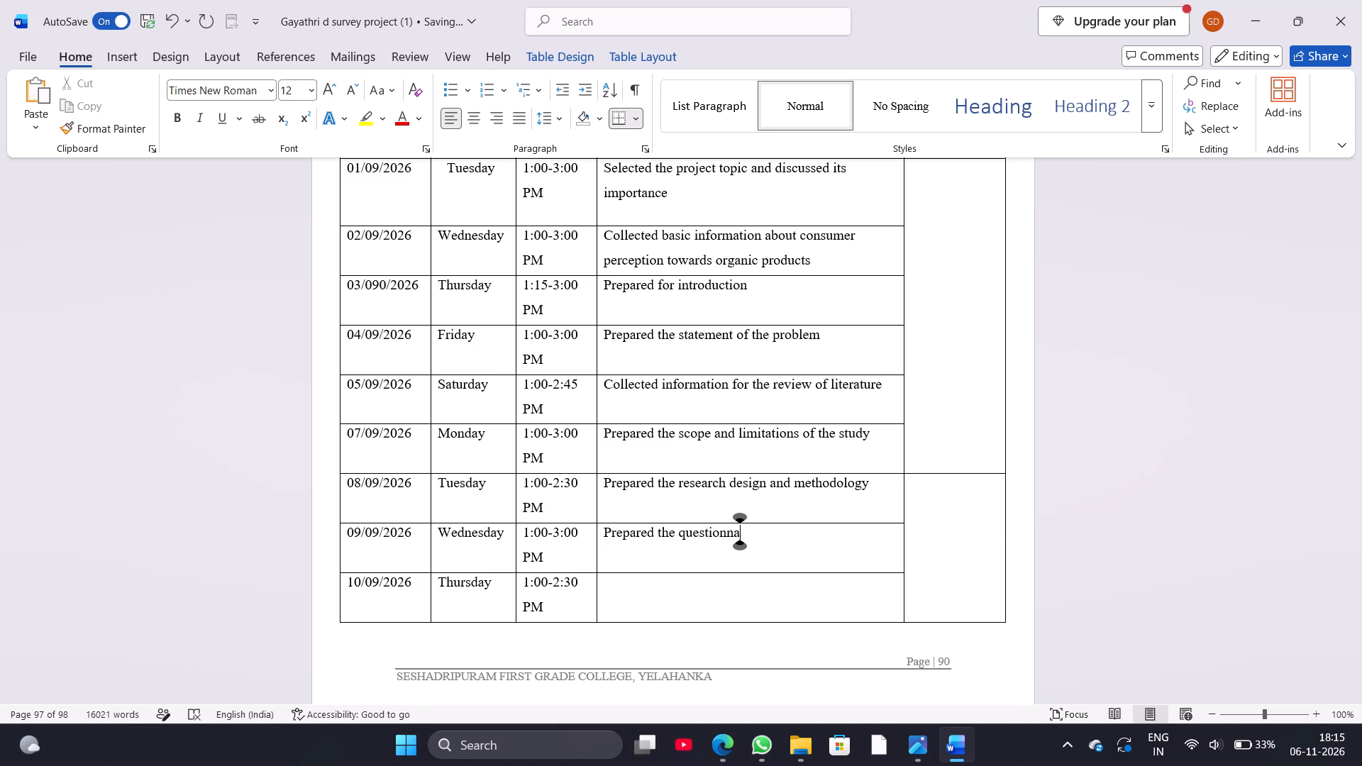
pyautogui.write('ire')
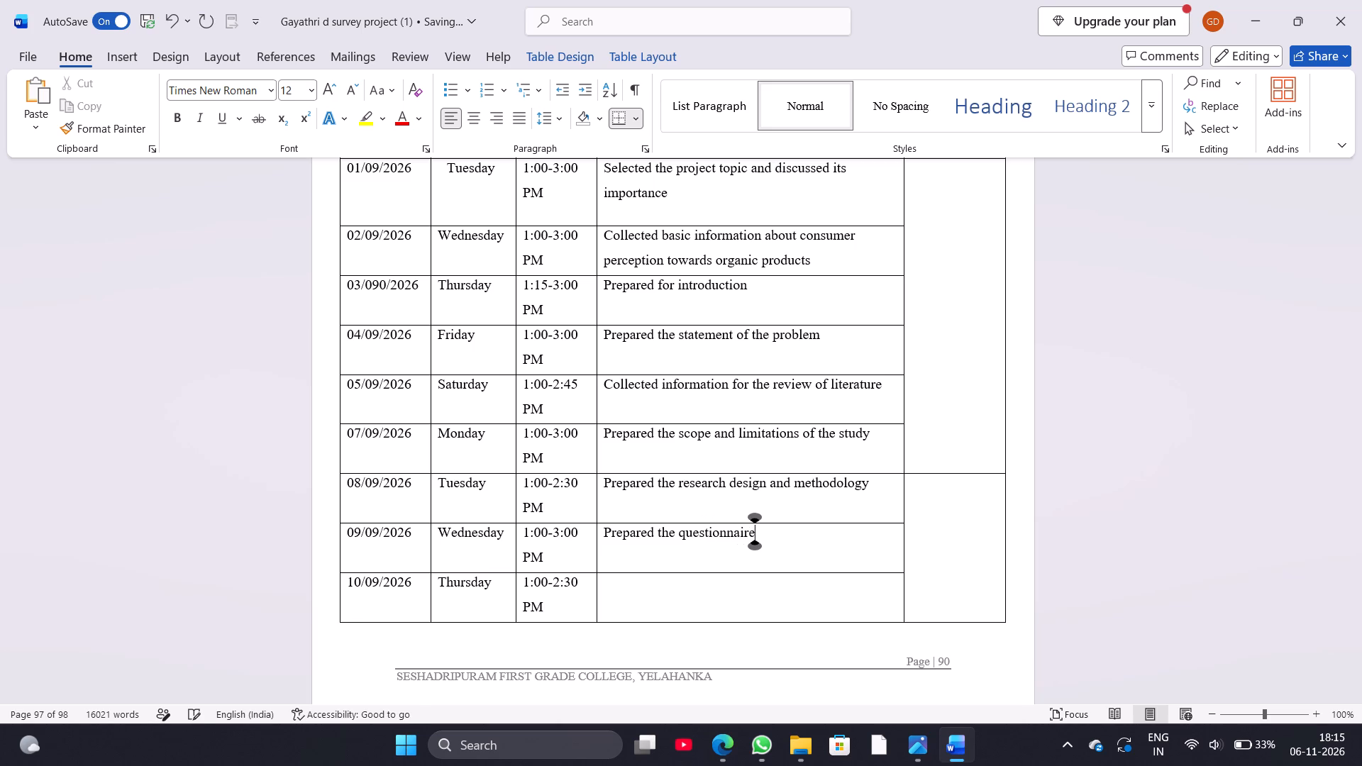
pyautogui.press('space')
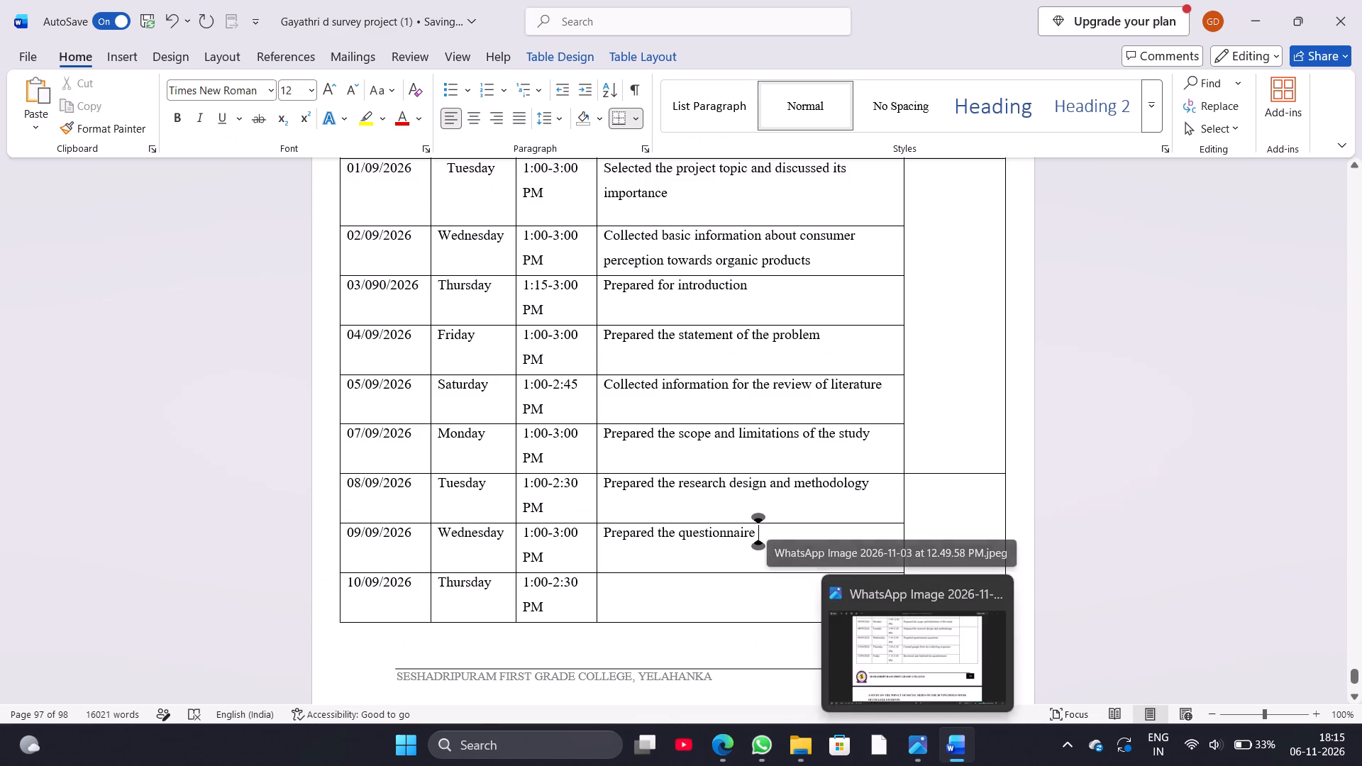
pyautogui.write('questions')
pyautogui.press('space')
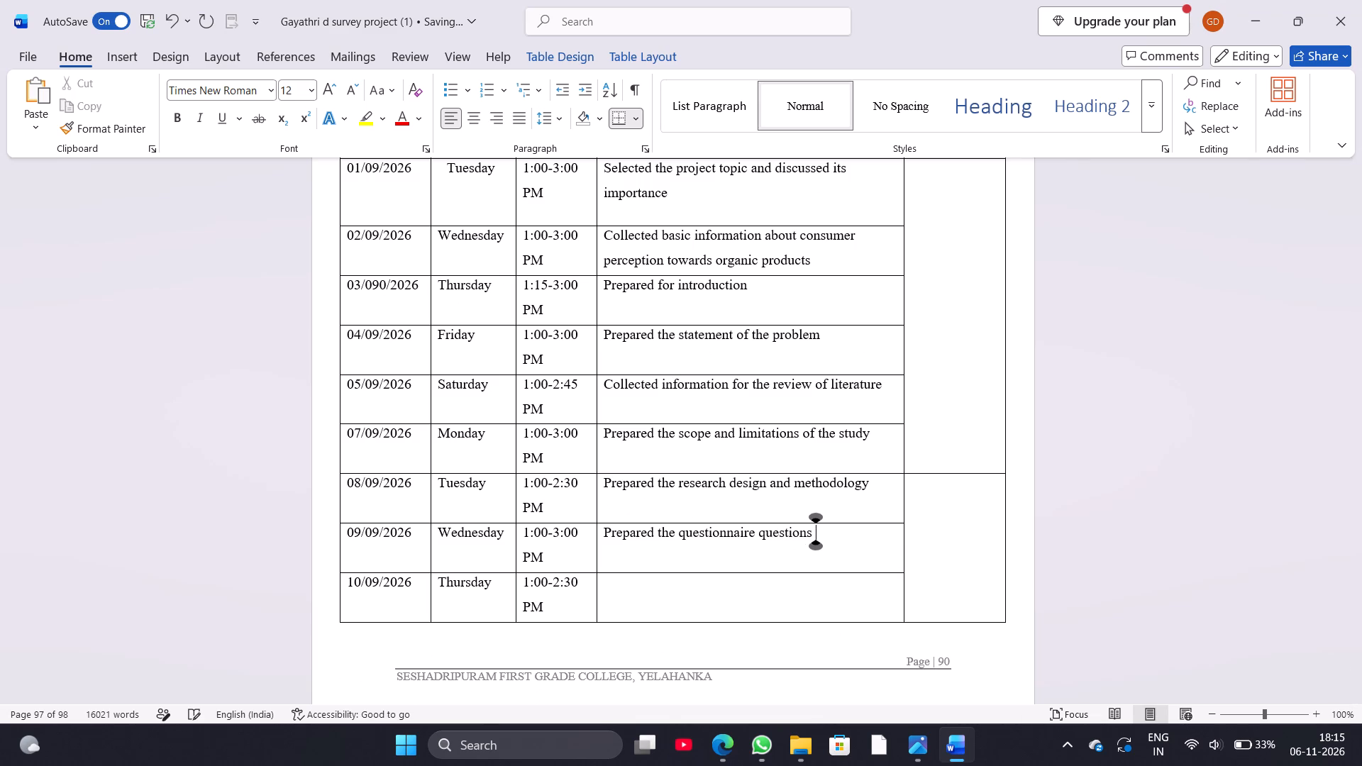
# Start the activity for 10/09/2026 with the text "Collected the google form for", checking the wording against the reference log sheet image.
pyautogui.press('Down')
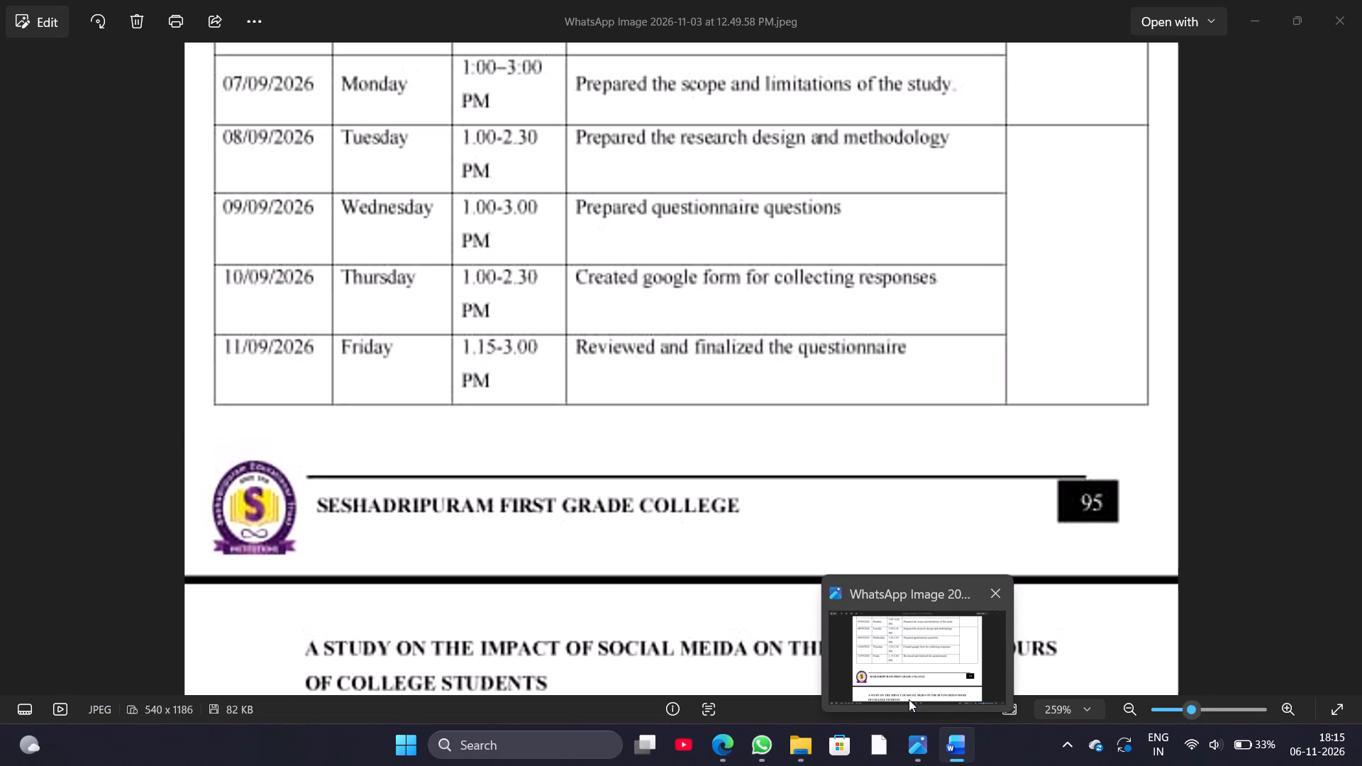
pyautogui.write('collect')
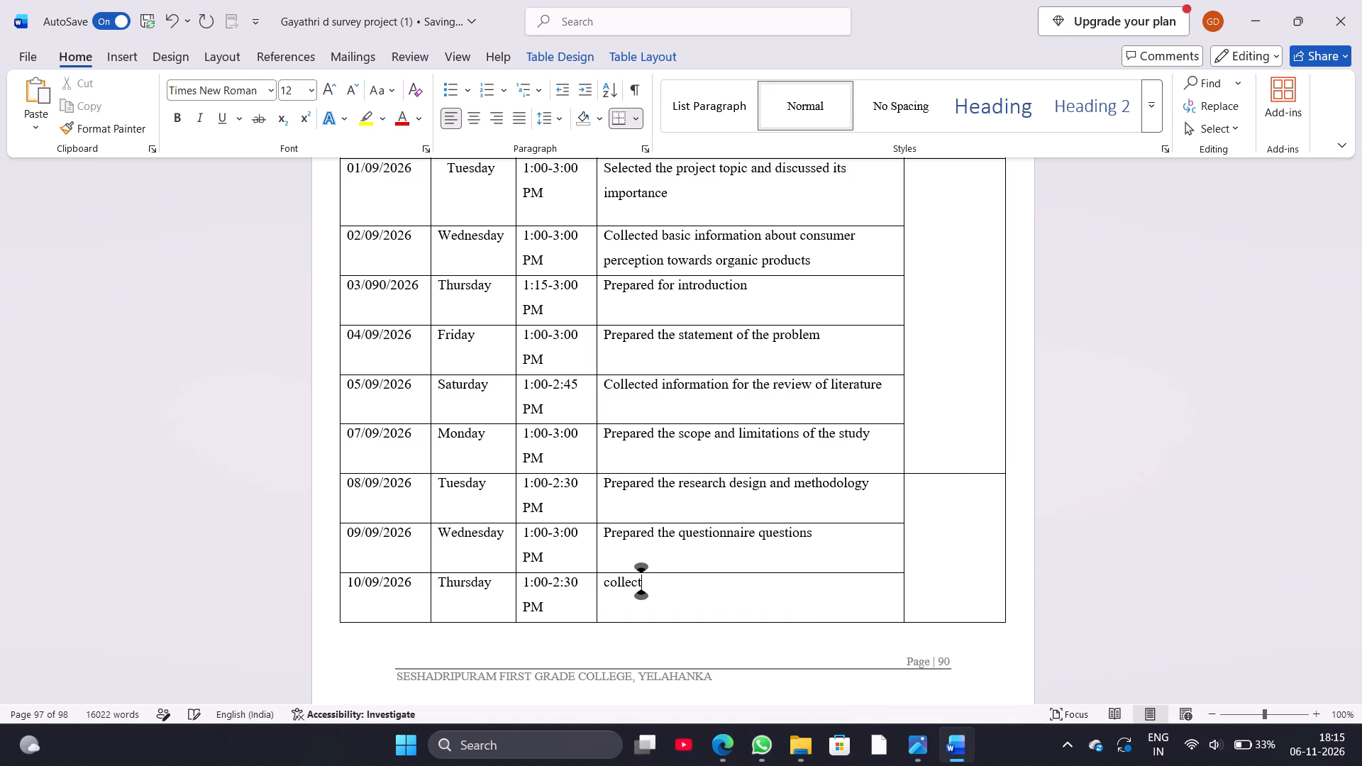
pyautogui.write('ed the c')
pyautogui.press('BackSpace')
pyautogui.write('google form from')
pyautogui.press('space')
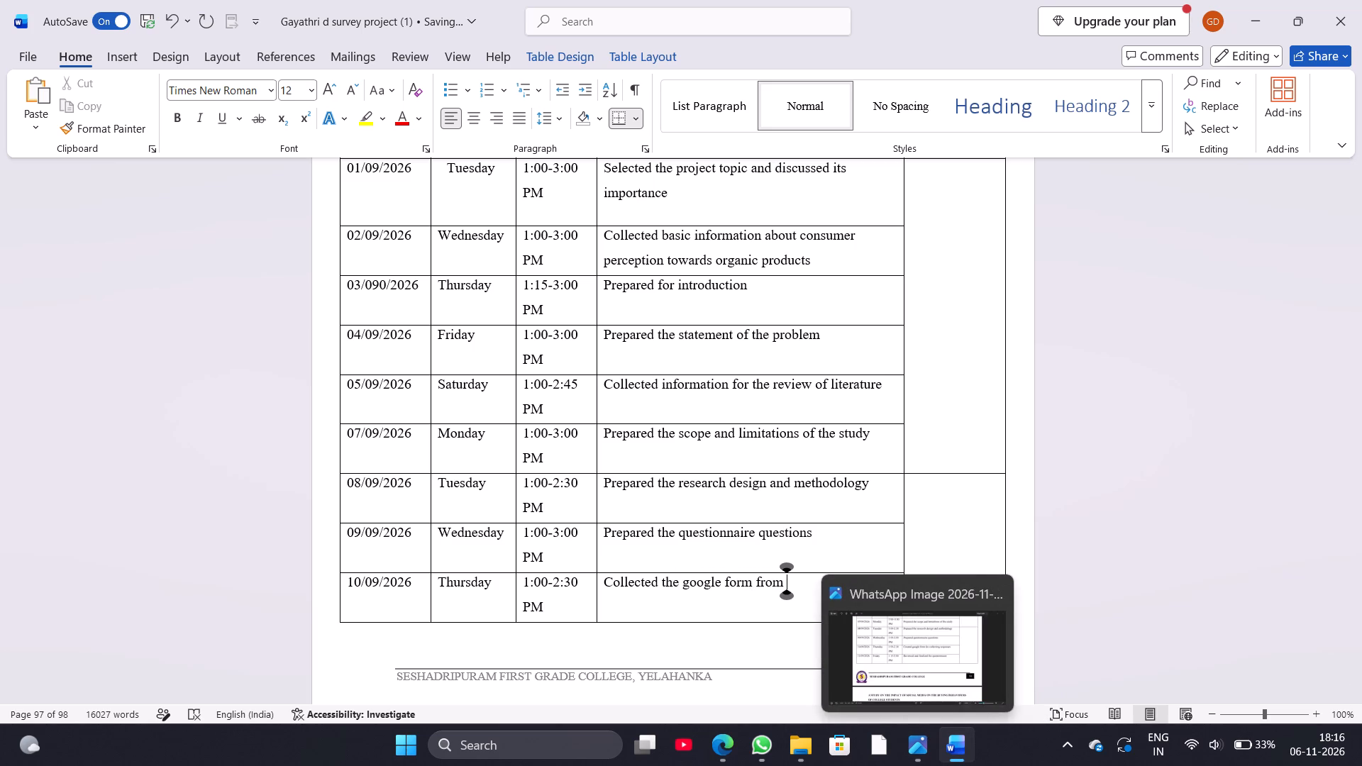
pyautogui.click(950, 690)
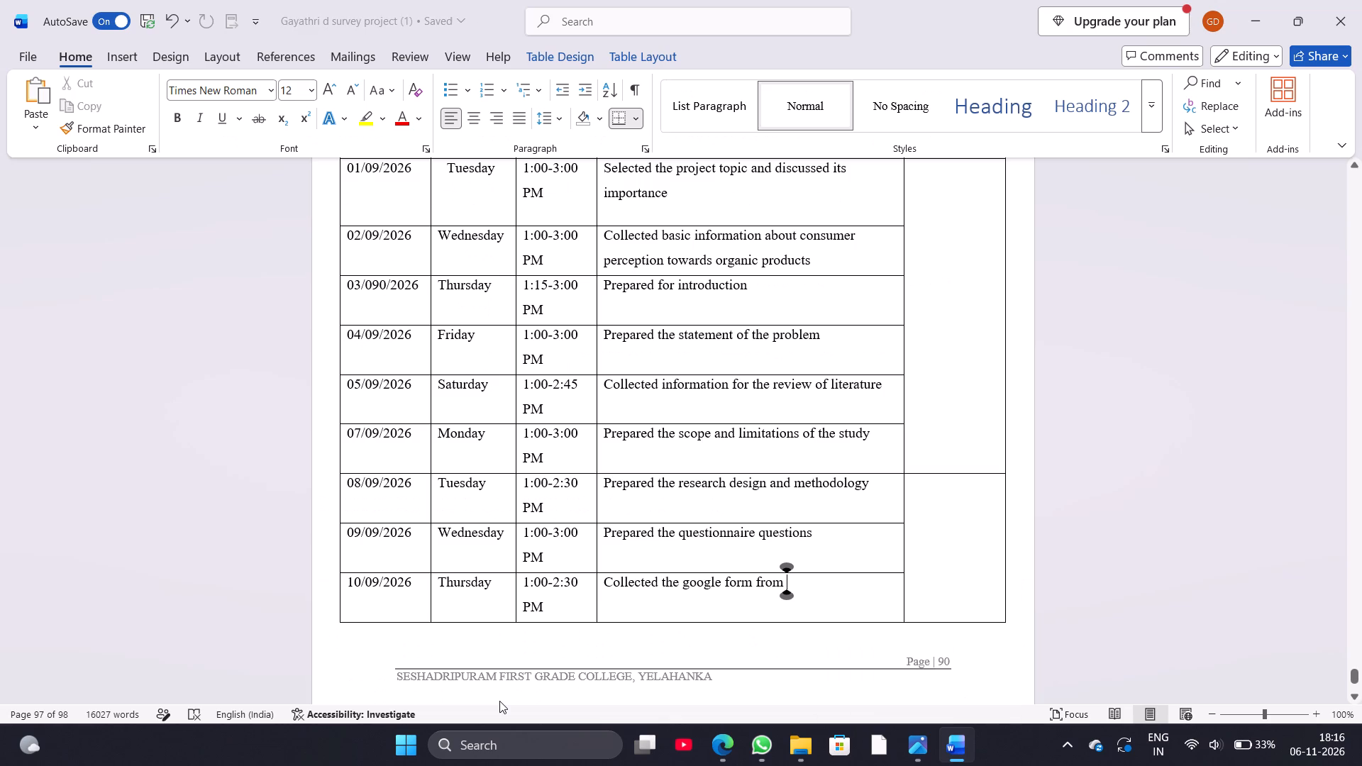
pyautogui.press('BackSpace')
pyautogui.press('BackSpace')
pyautogui.press('BackSpace')
pyautogui.press('BackSpace')
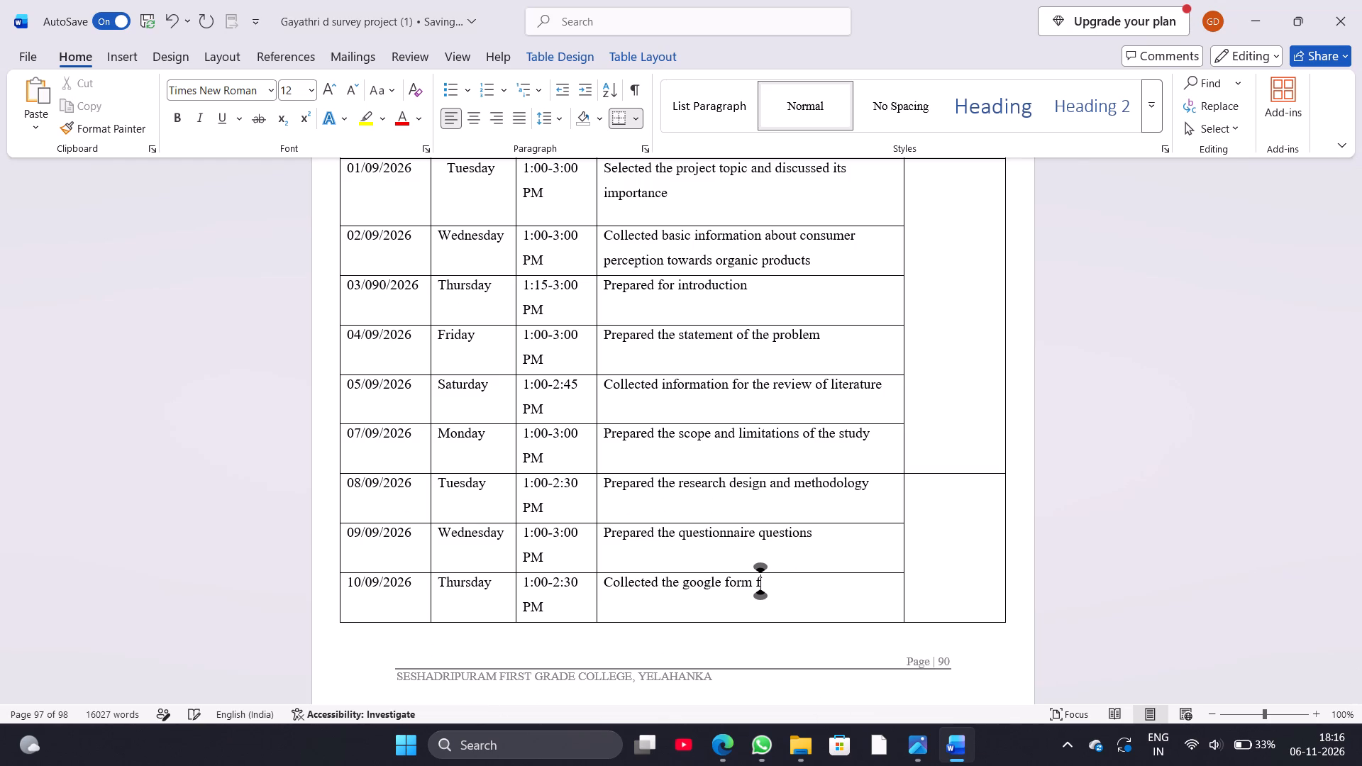
pyautogui.press('BackSpace')
pyautogui.write('for')
pyautogui.press('space')
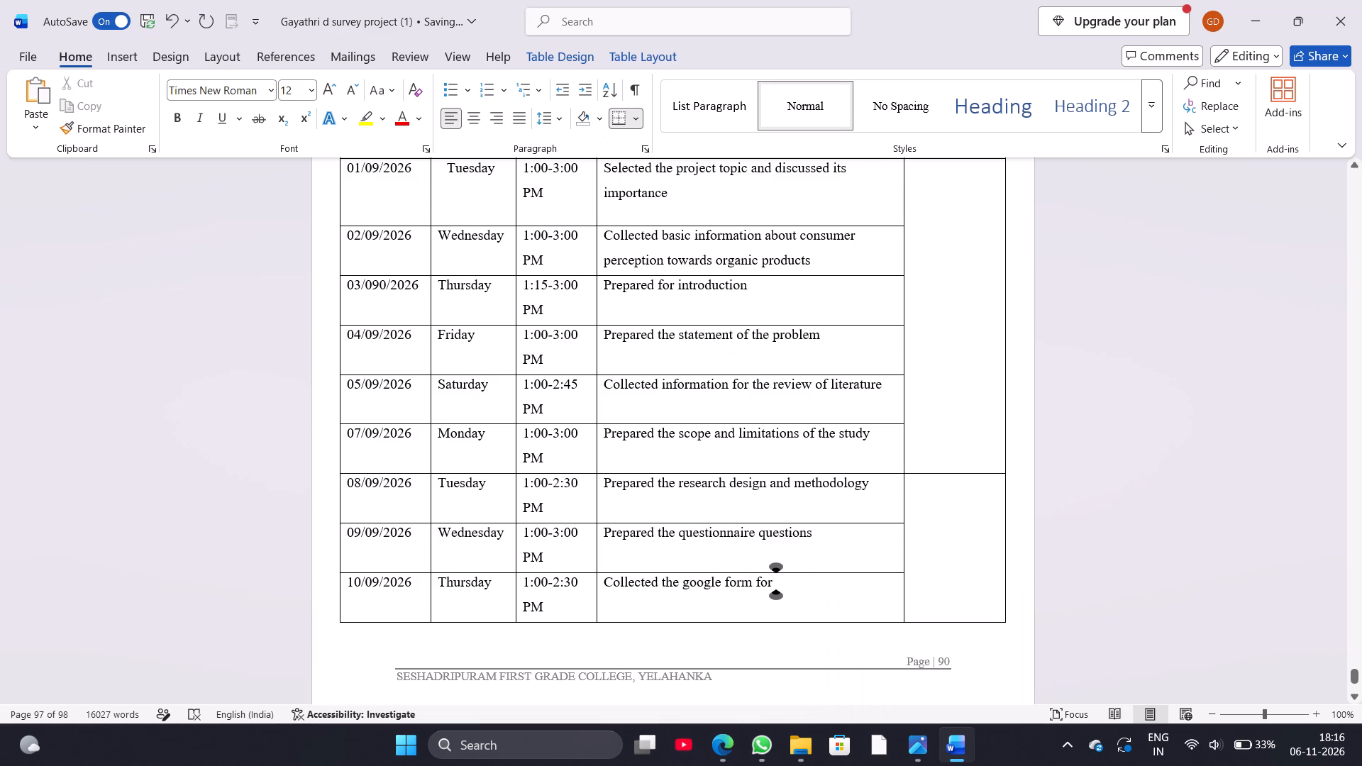
# Reword and complete the 10/09/2026 activity so it reads "Created the google form for collecting responses".
pyautogui.click(659, 583)
pyautogui.press('BackSpace')
pyautogui.press('BackSpace')
pyautogui.press('BackSpace')
pyautogui.press('BackSpace')
pyautogui.press('BackSpace')
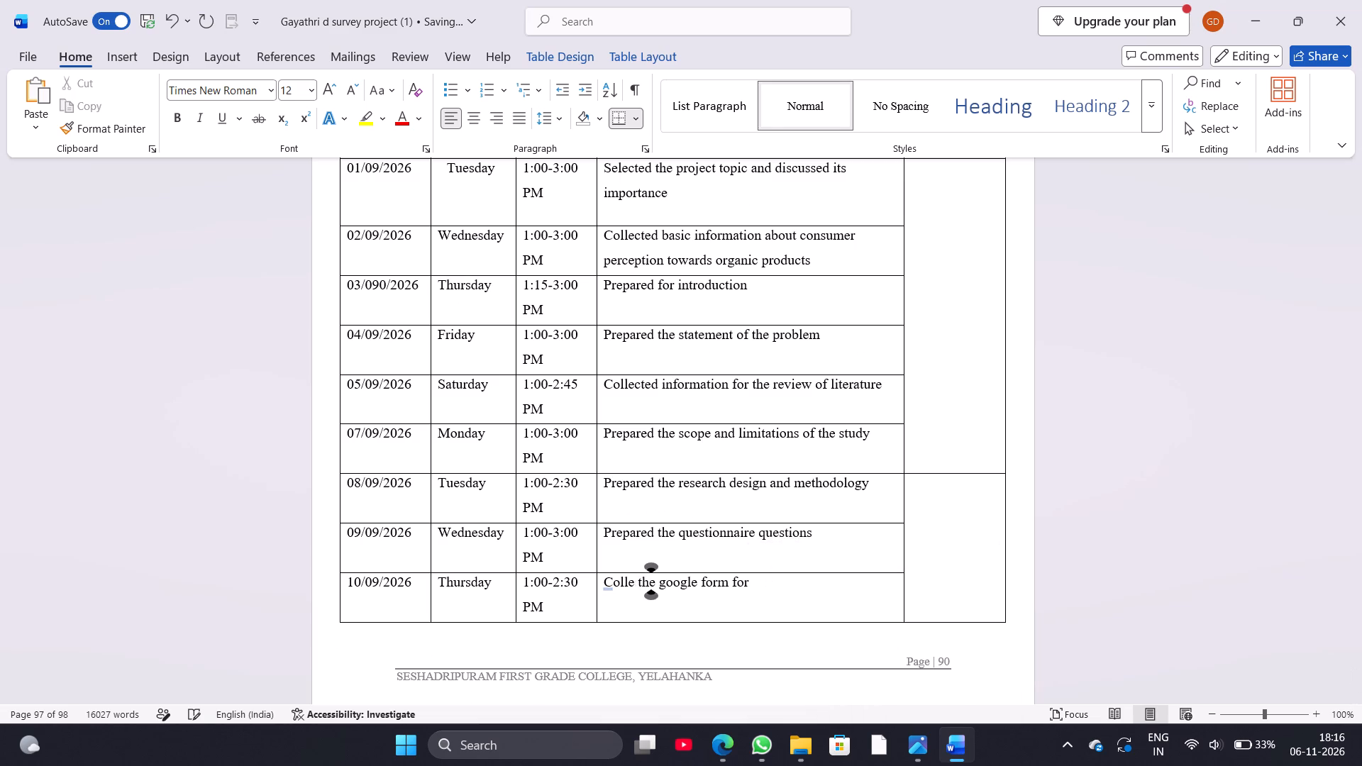
pyautogui.press('BackSpace')
pyautogui.press('BackSpace')
pyautogui.press('BackSpace')
pyautogui.press('BackSpace')
pyautogui.write('reta')
pyautogui.press('BackSpace')
pyautogui.press('BackSpace')
pyautogui.write('ated')
pyautogui.press('space')
pyautogui.press('BackSpace')
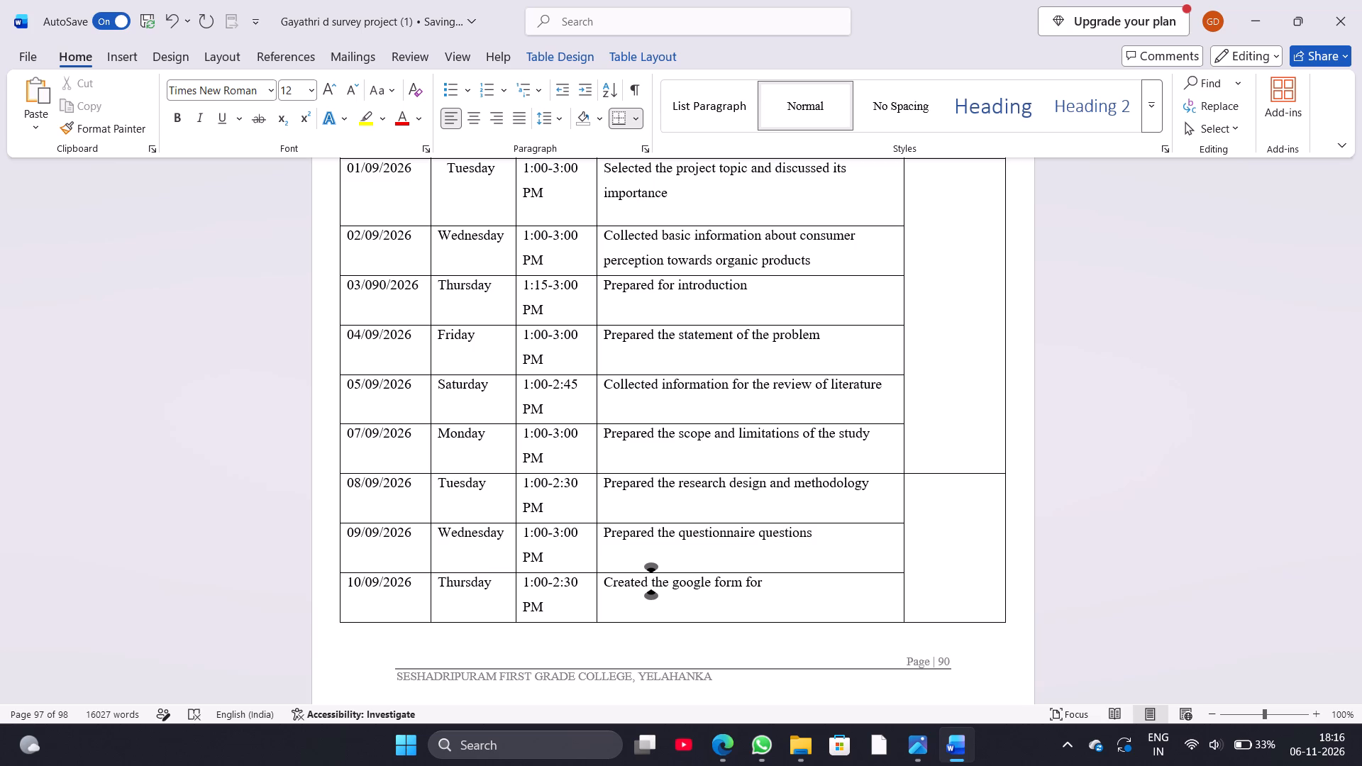
pyautogui.click(775, 582)
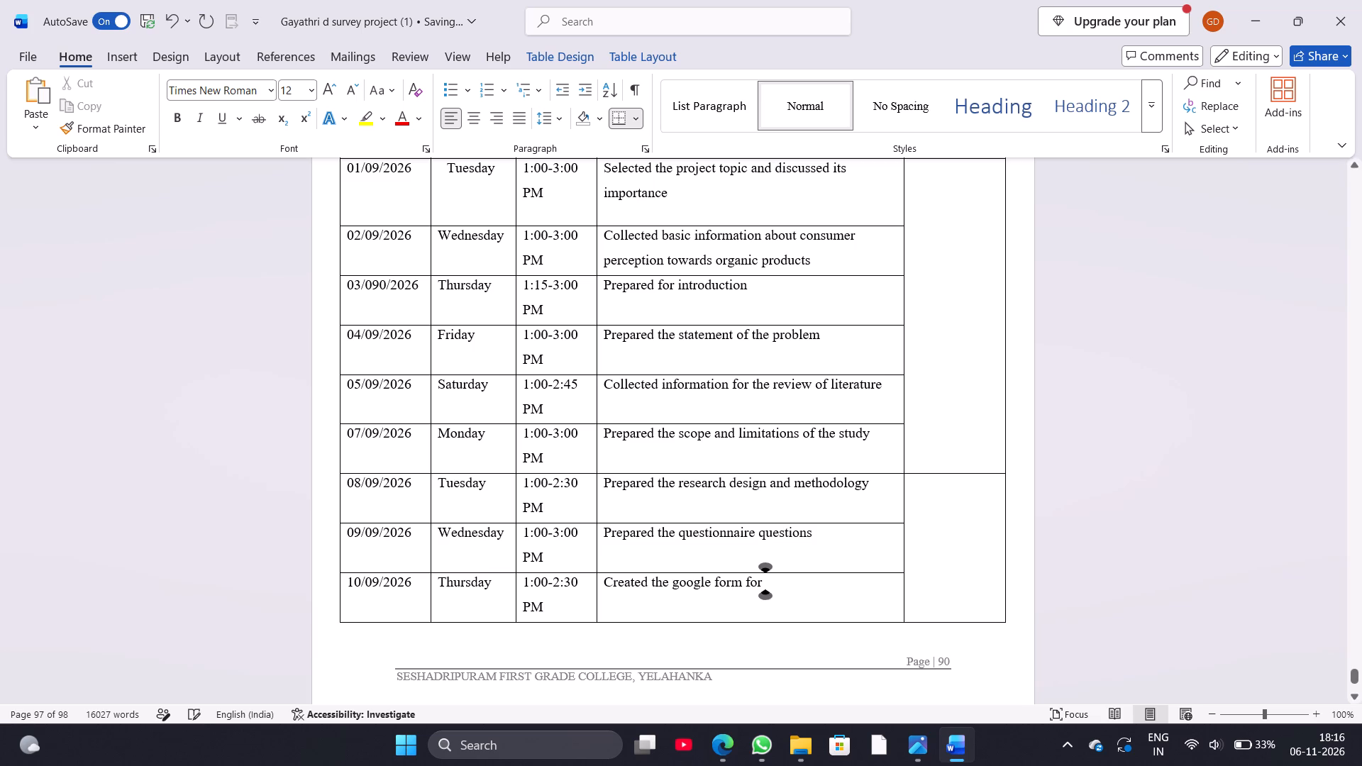
pyautogui.write('collectci')
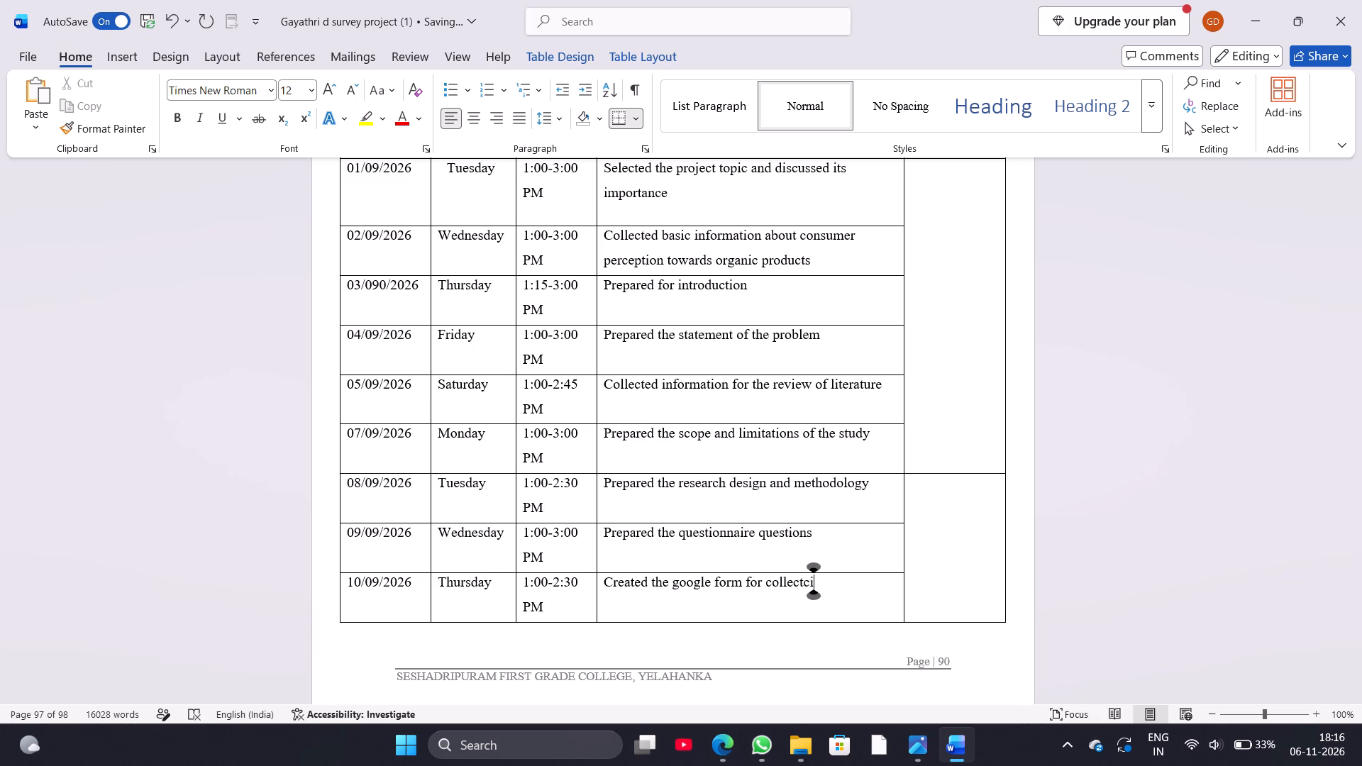
# Finish the 10/09/2026 activity so it reads "Created the google form for collecting responses".
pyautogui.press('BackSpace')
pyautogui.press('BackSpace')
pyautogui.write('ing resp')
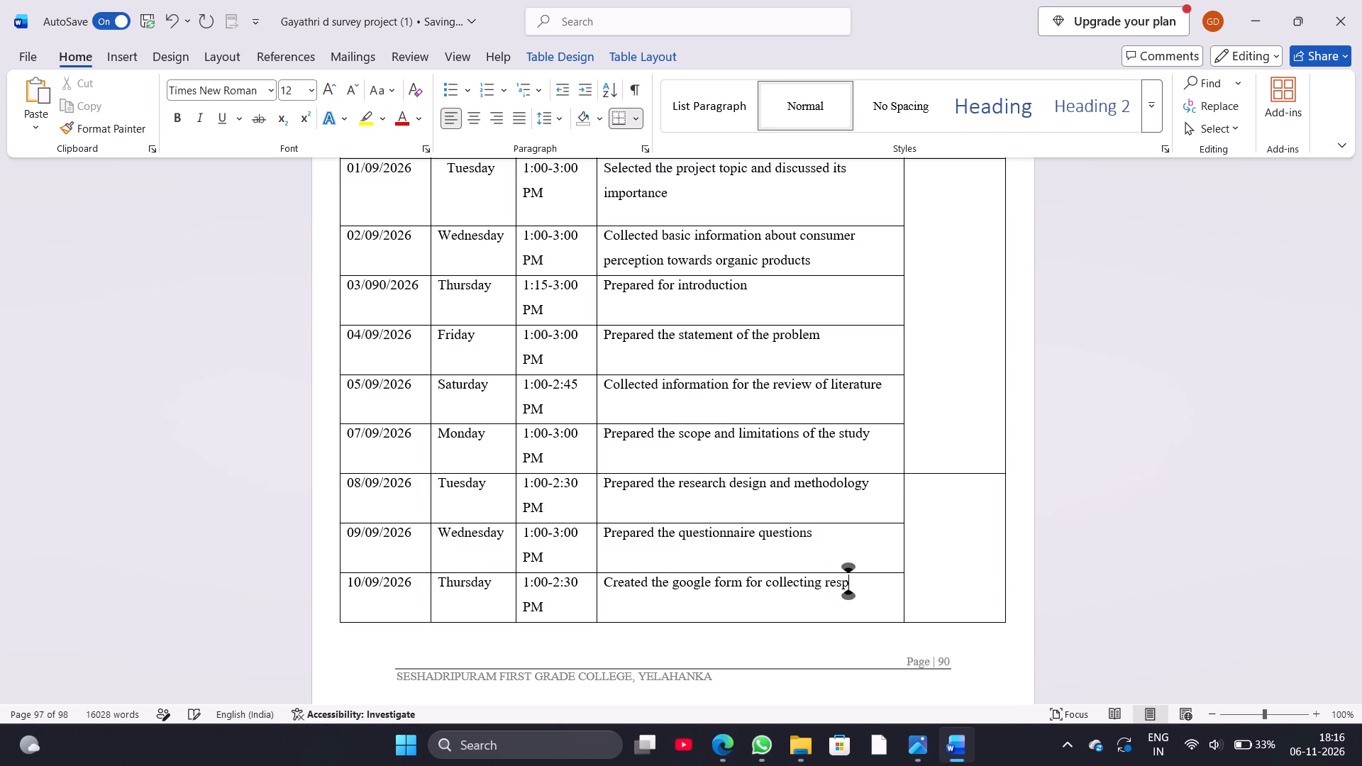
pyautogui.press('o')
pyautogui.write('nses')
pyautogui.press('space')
# Check the 11/09/2026 entry in the reference log image and start that date's activity in the Word table with "Reviewed".
pyautogui.scroll(-1, 775, 582)
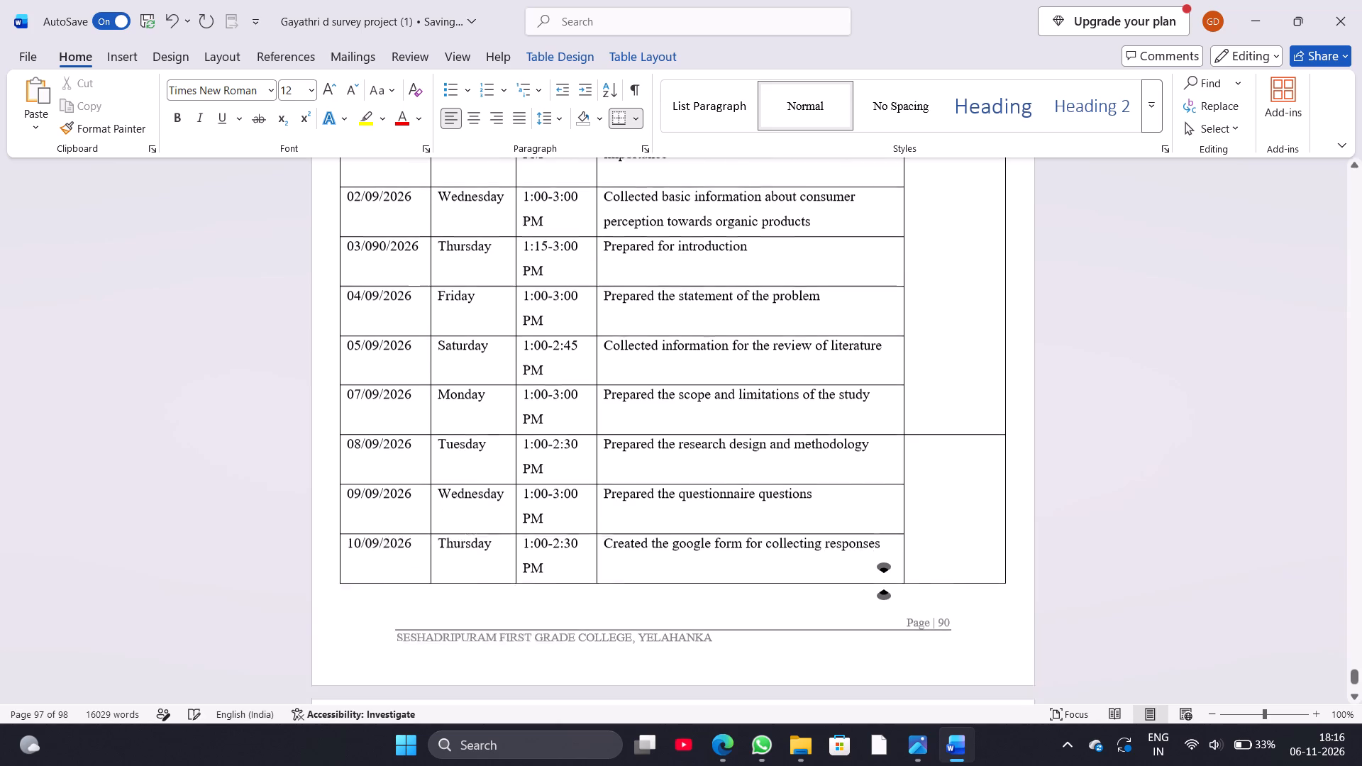
pyautogui.scroll(-3, 775, 582)
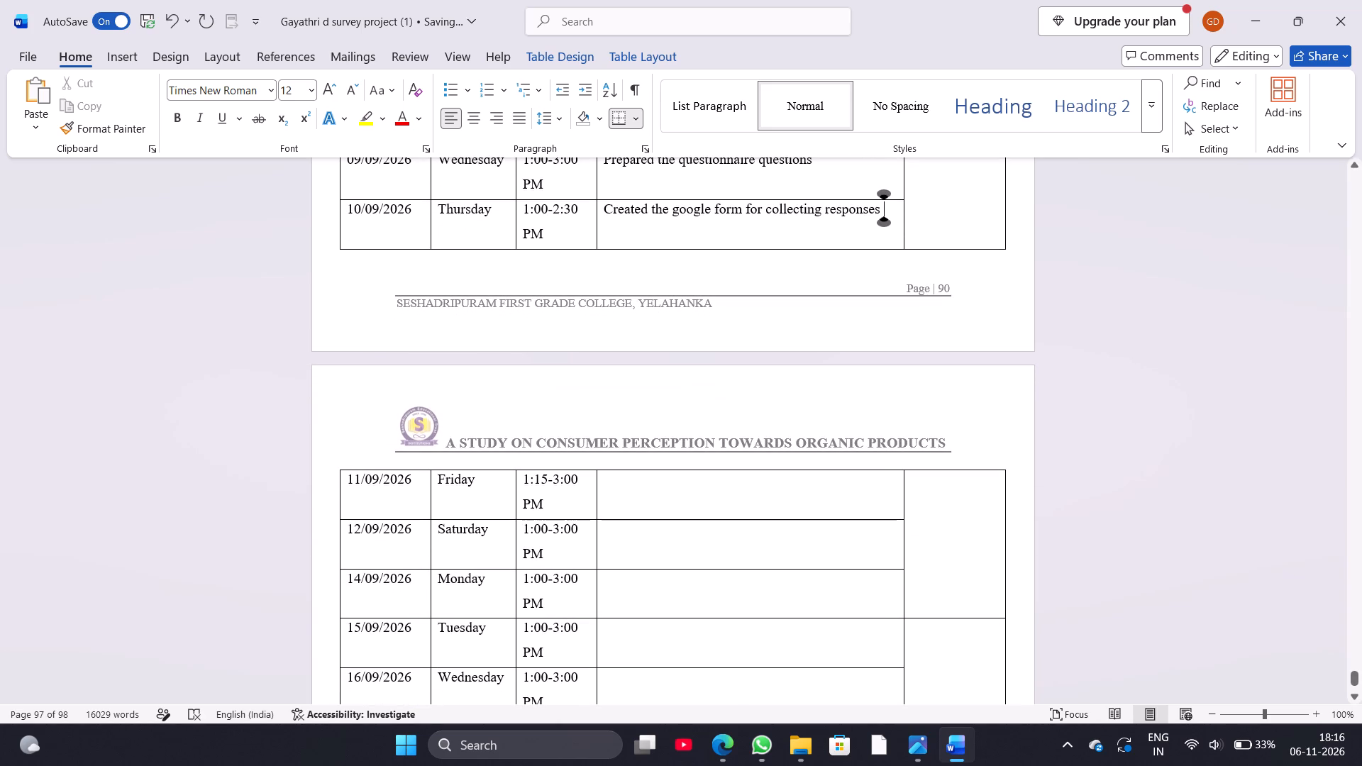
pyautogui.click(633, 499)
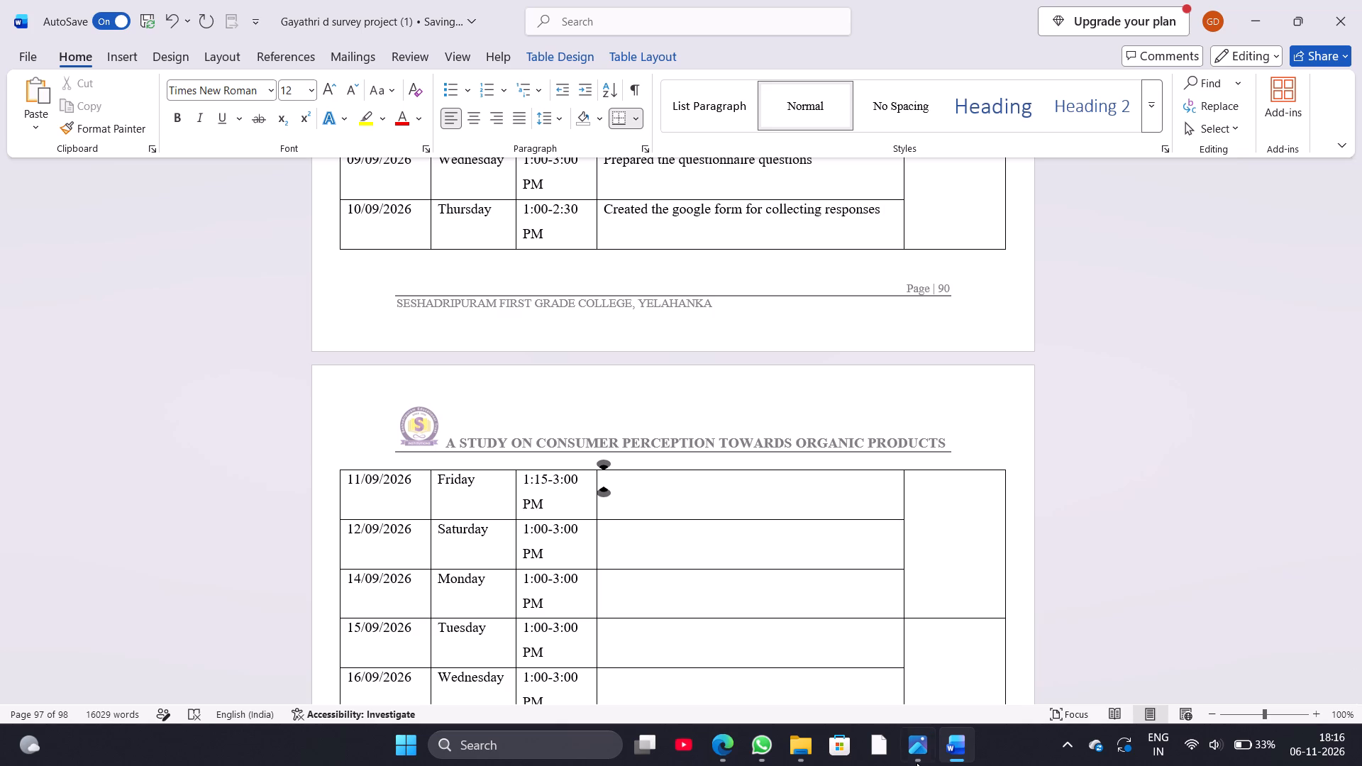
pyautogui.click(914, 712)
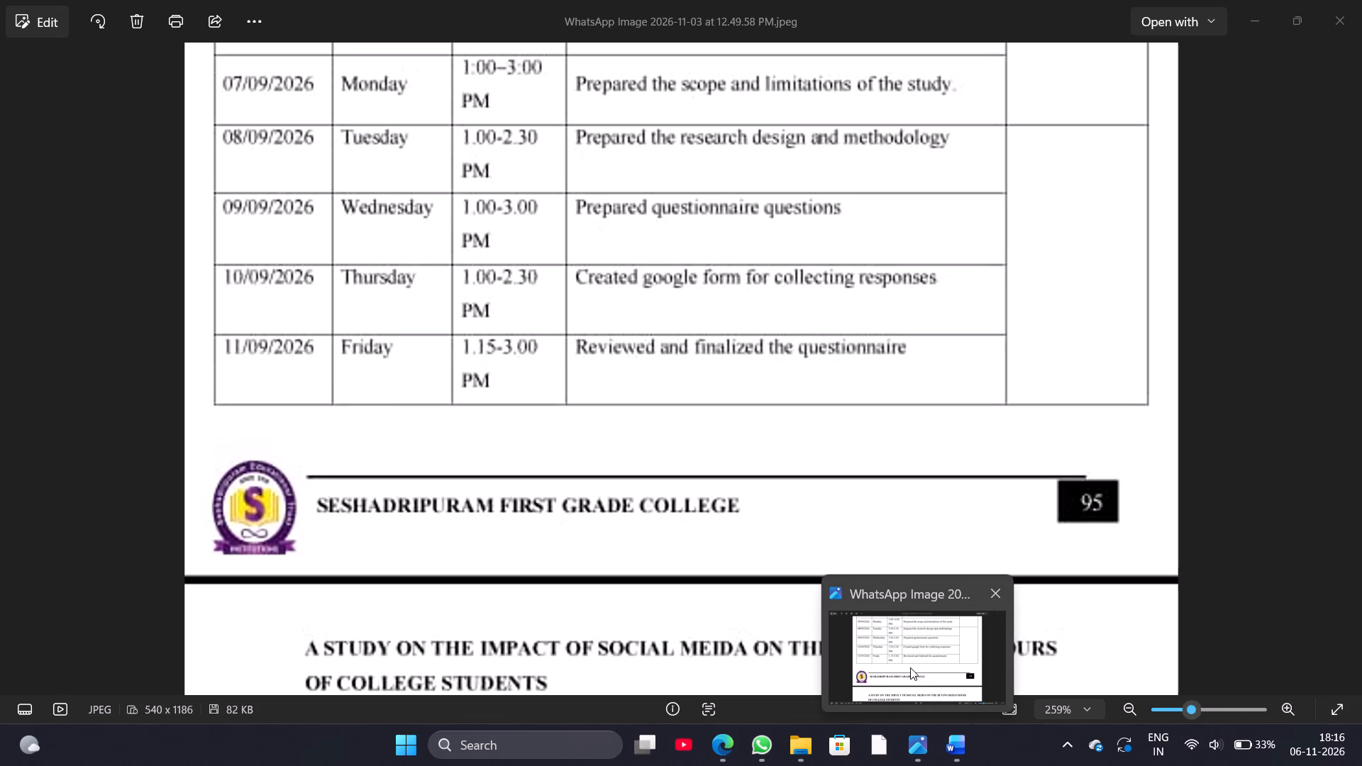
pyautogui.click(910, 667)
pyautogui.scroll(-1, 880, 639)
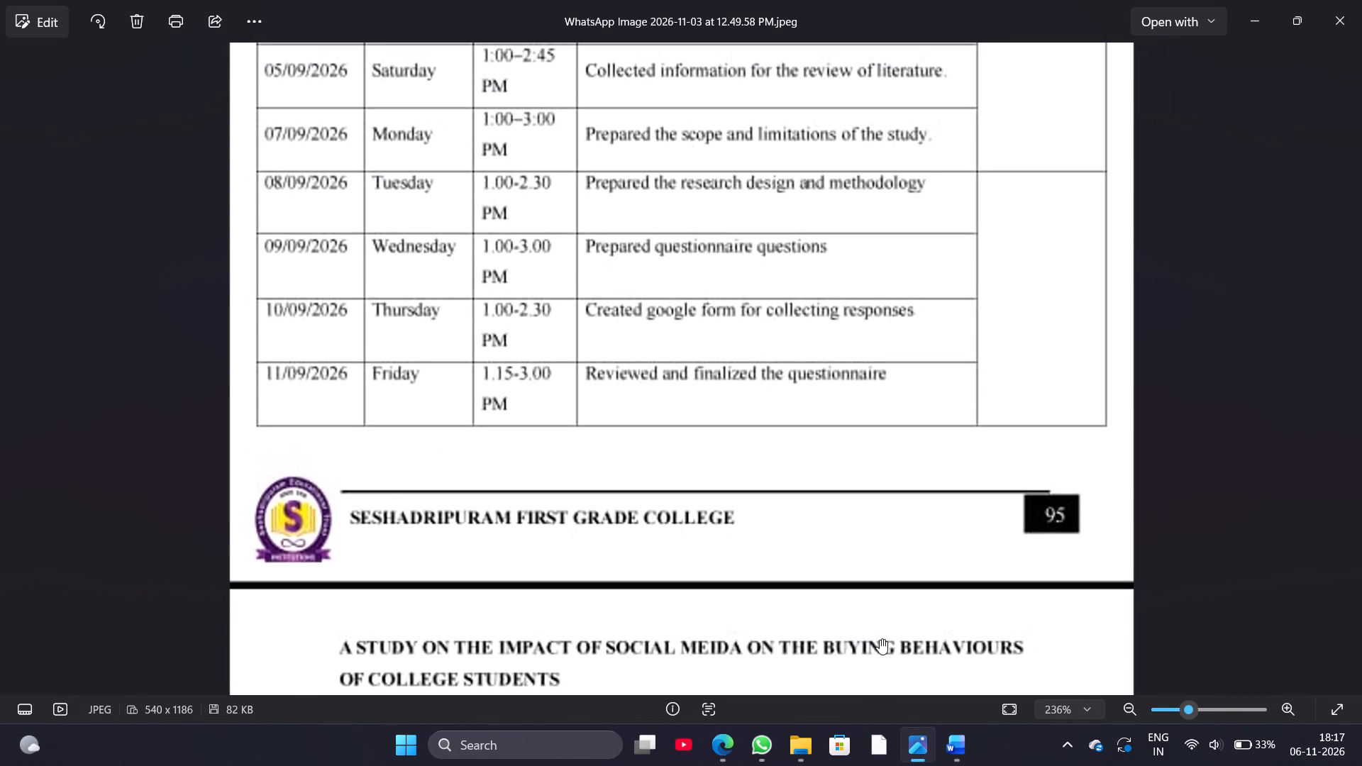
pyautogui.click(880, 639)
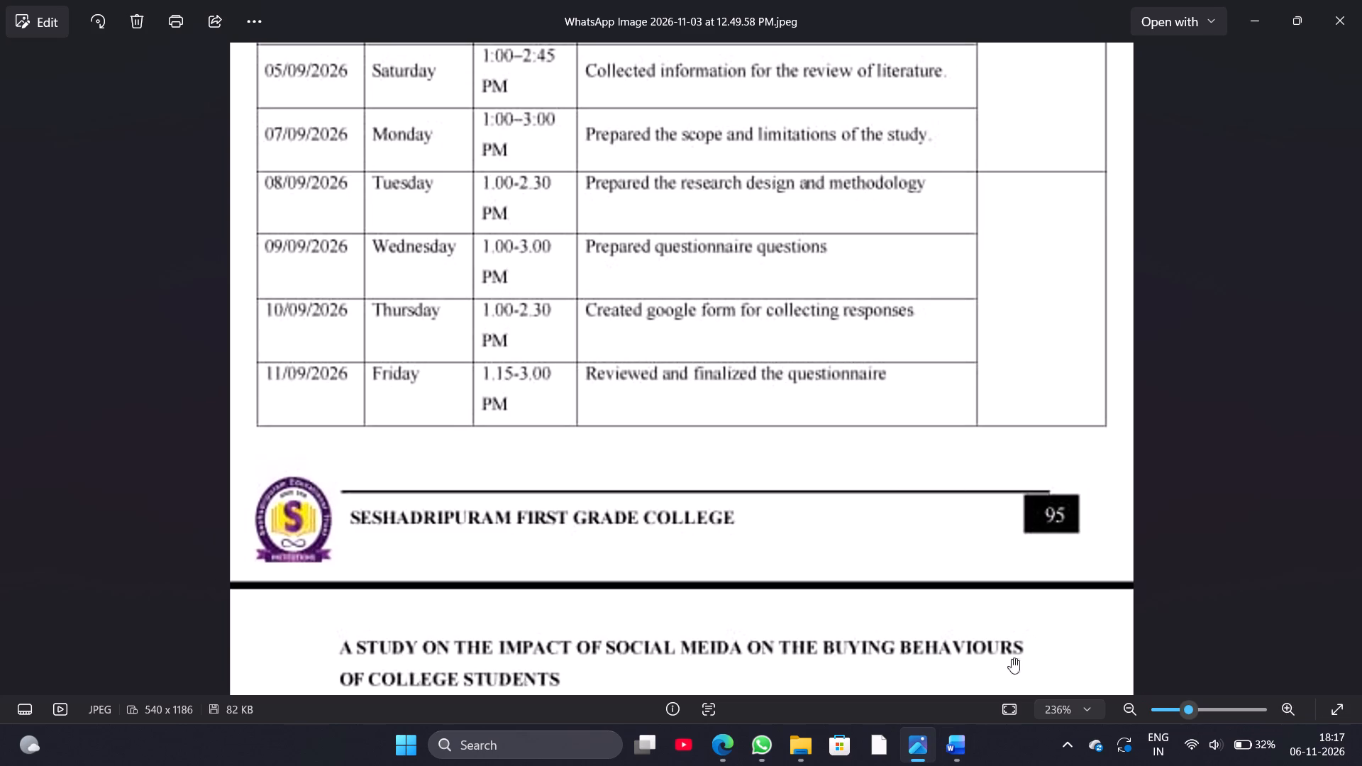
pyautogui.click(932, 688)
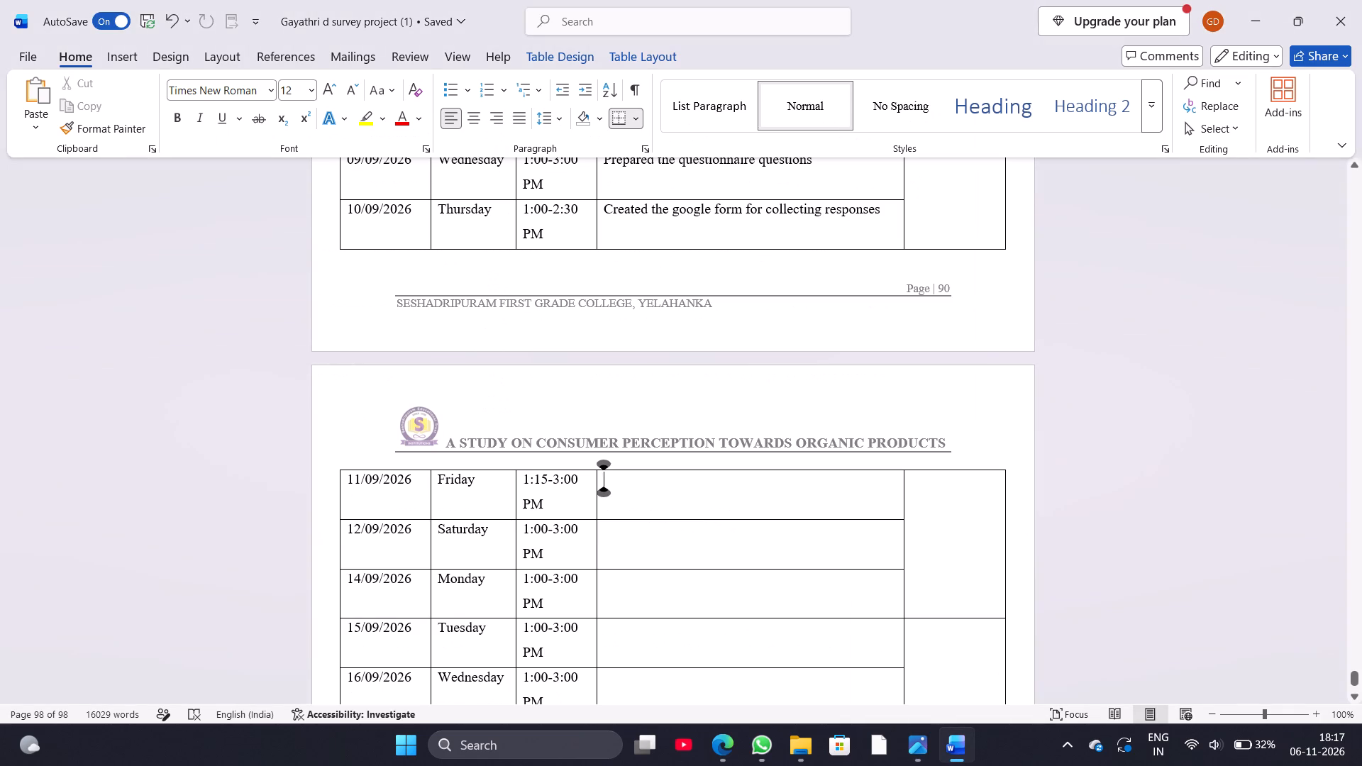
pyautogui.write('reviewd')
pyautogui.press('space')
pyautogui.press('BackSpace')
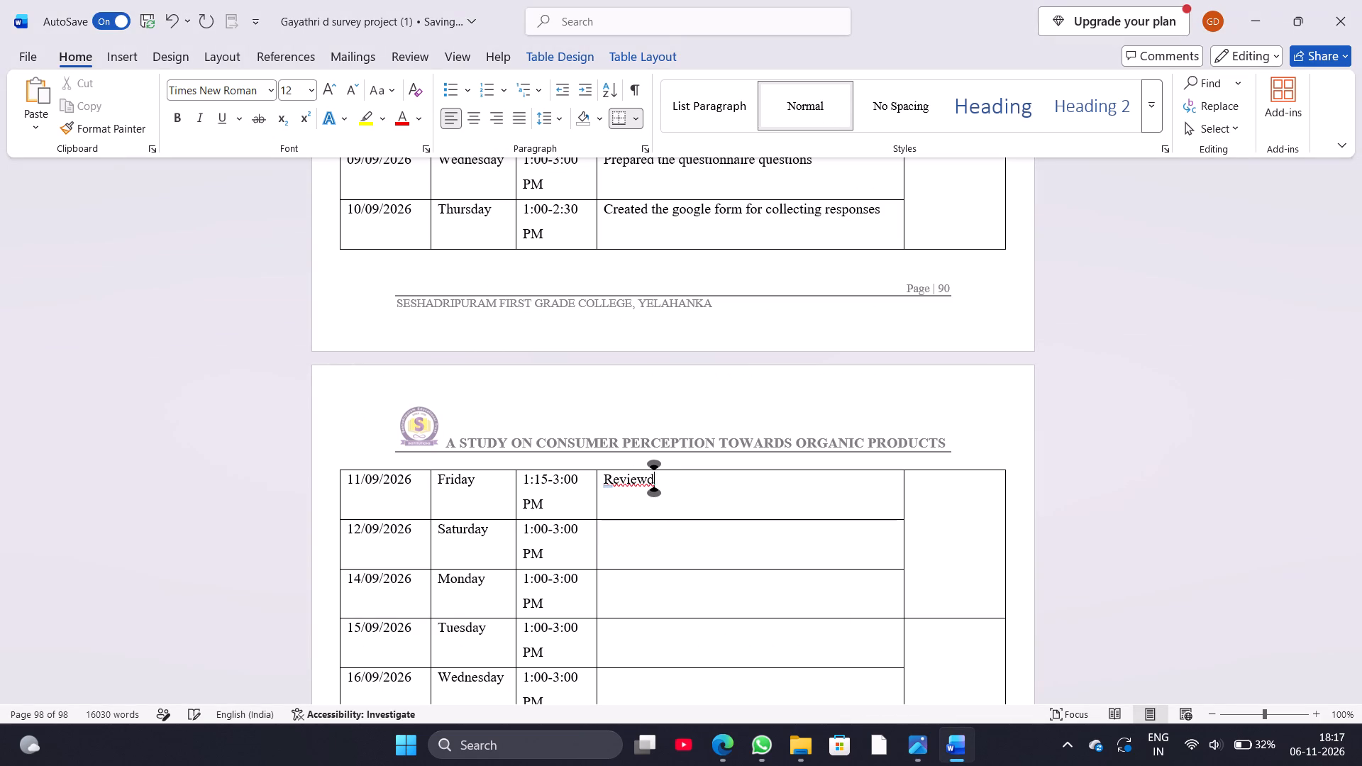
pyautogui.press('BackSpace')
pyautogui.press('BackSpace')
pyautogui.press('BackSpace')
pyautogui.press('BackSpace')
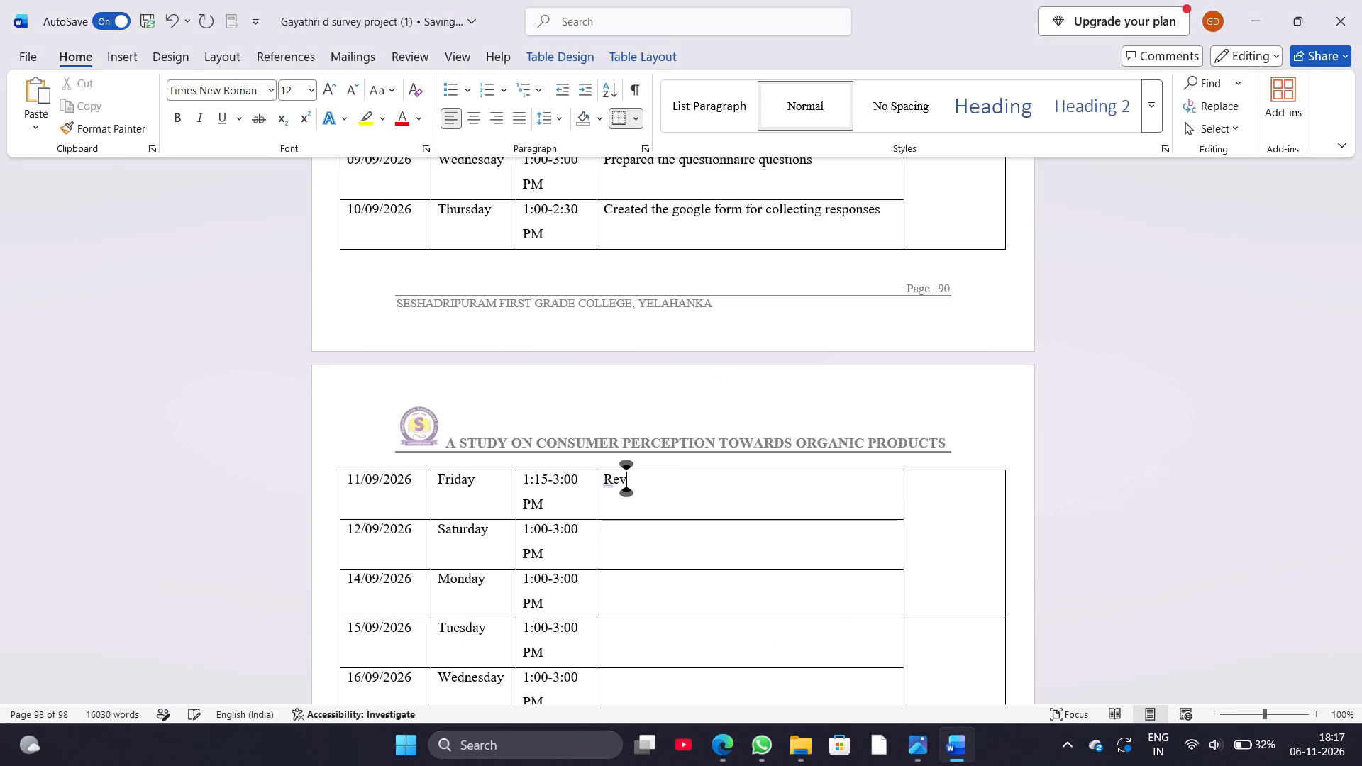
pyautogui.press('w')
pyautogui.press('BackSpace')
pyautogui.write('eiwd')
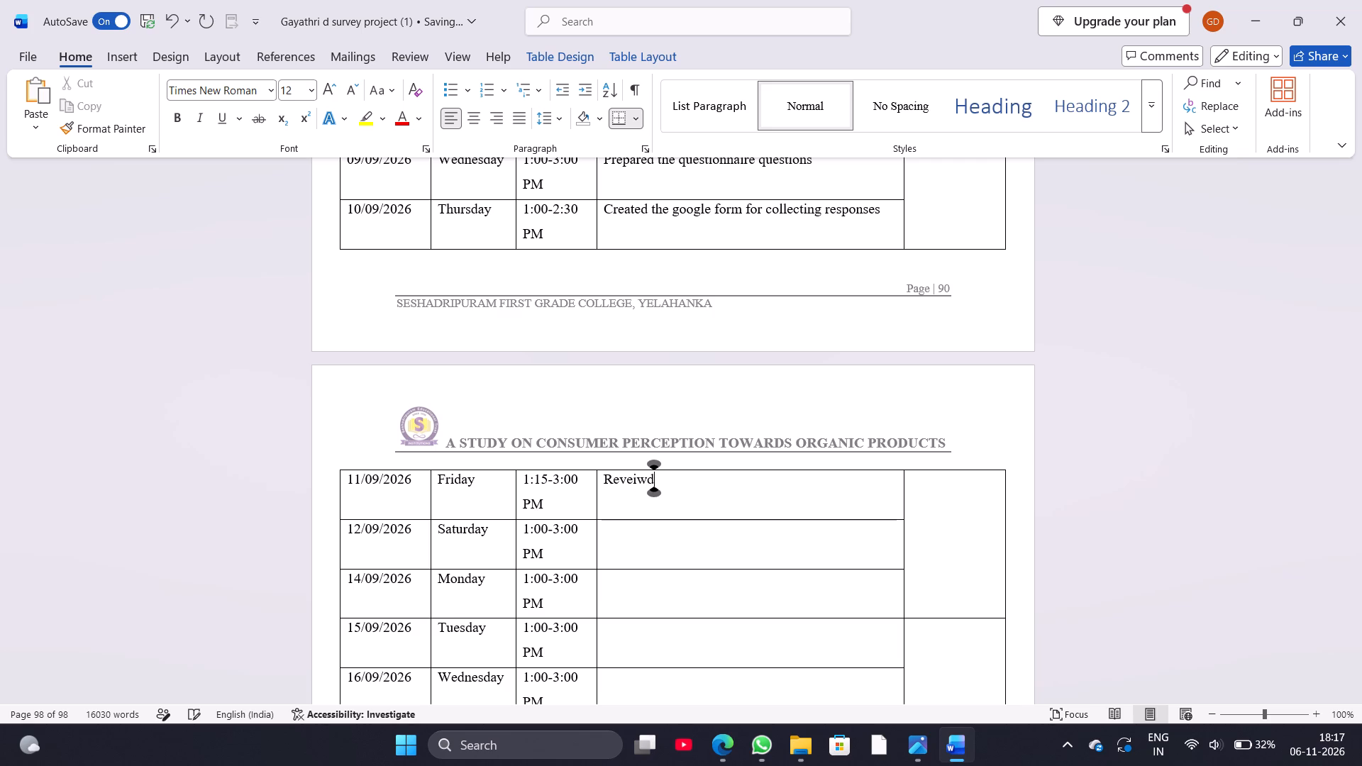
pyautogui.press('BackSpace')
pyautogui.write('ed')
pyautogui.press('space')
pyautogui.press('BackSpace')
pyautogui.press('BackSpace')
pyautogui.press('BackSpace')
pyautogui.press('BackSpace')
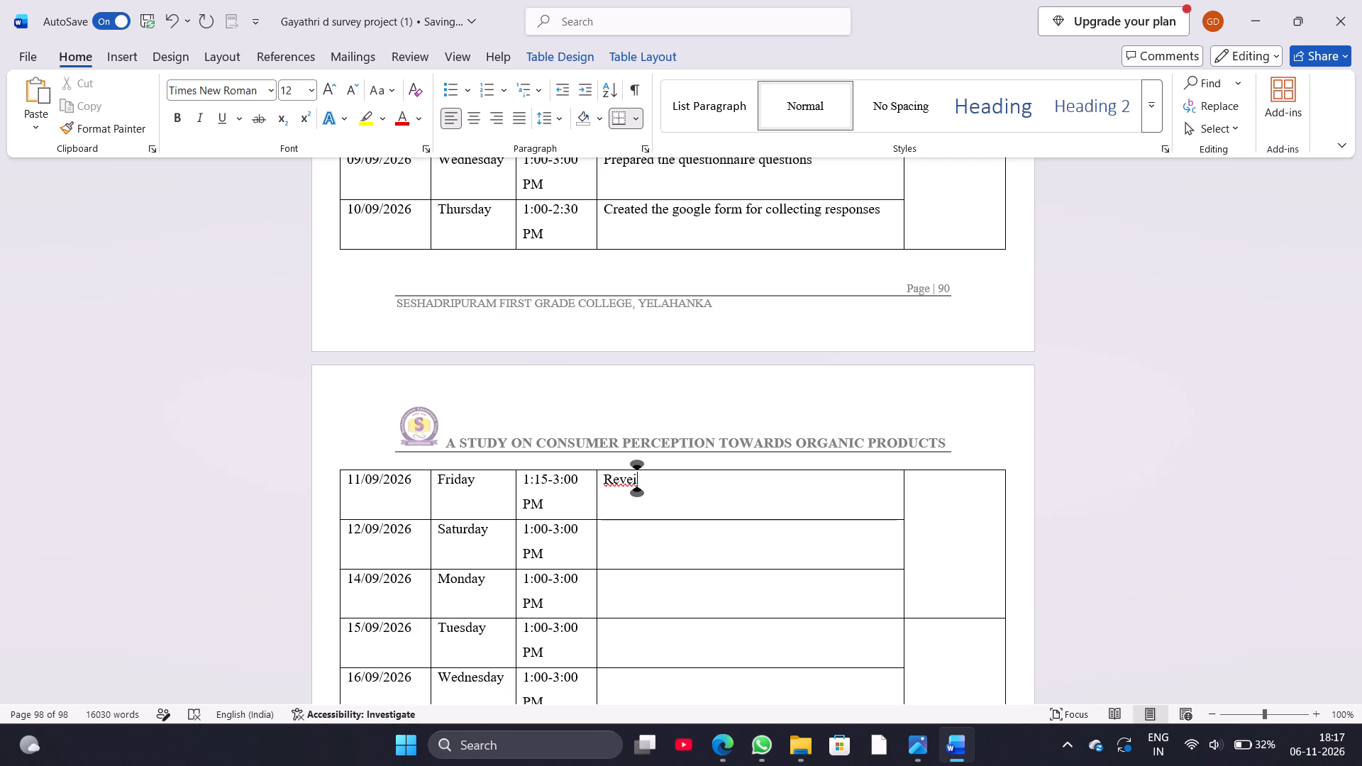
# Enter "Reviewed and finalized the questionnaires" as the activity for 11/09/2026, checking the wording against the reference log sheet image.
pyautogui.press('BackSpace')
pyautogui.press('BackSpace')
pyautogui.write('eiw')
pyautogui.press('space')
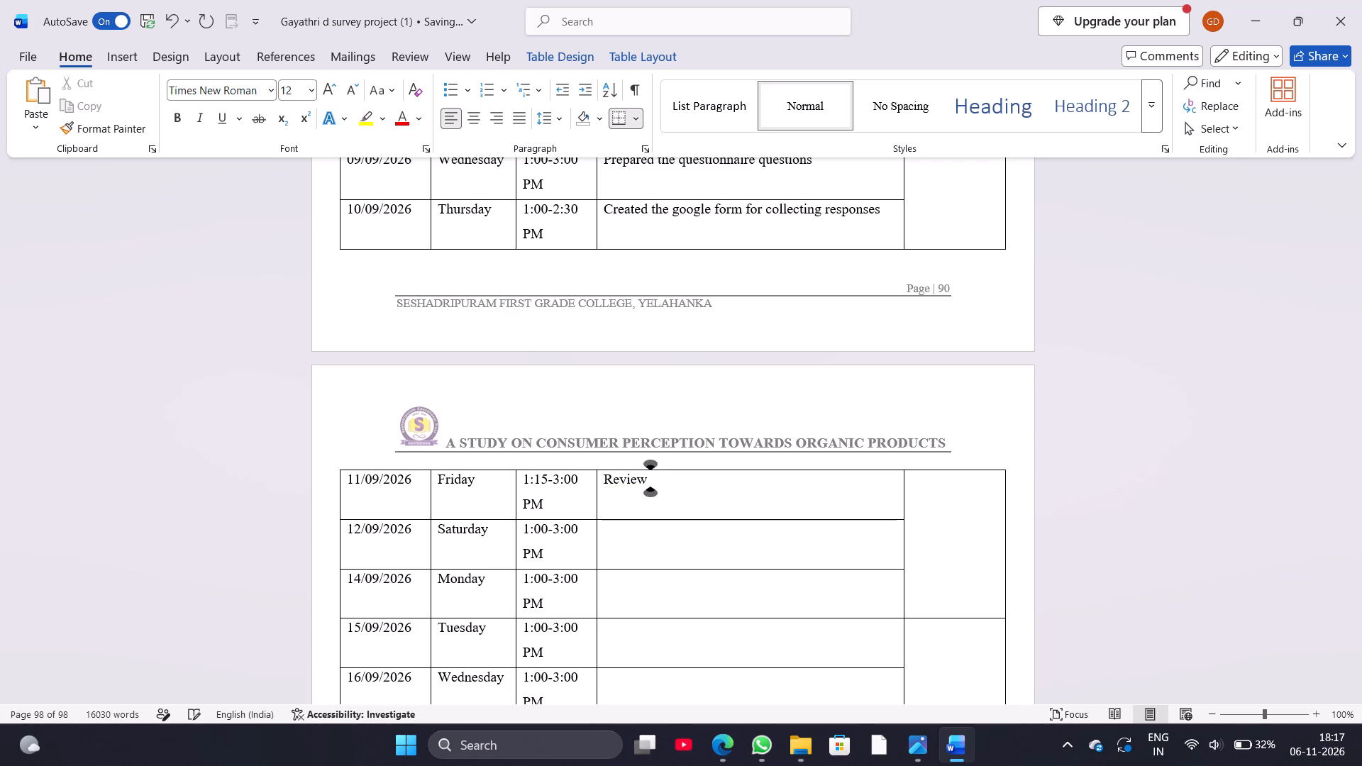
pyautogui.press('BackSpace')
pyautogui.write('ed')
pyautogui.press('space')
pyautogui.write('and')
pyautogui.press('space')
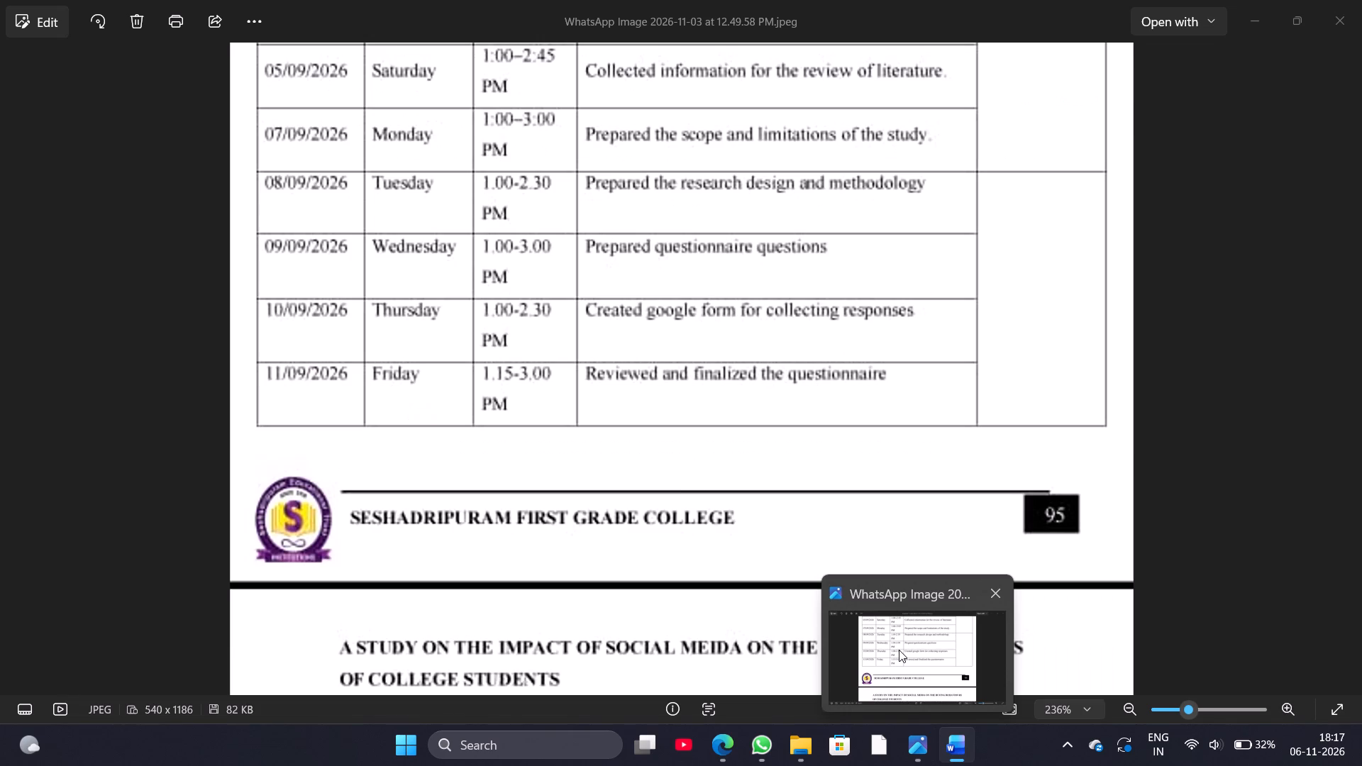
pyautogui.press('f')
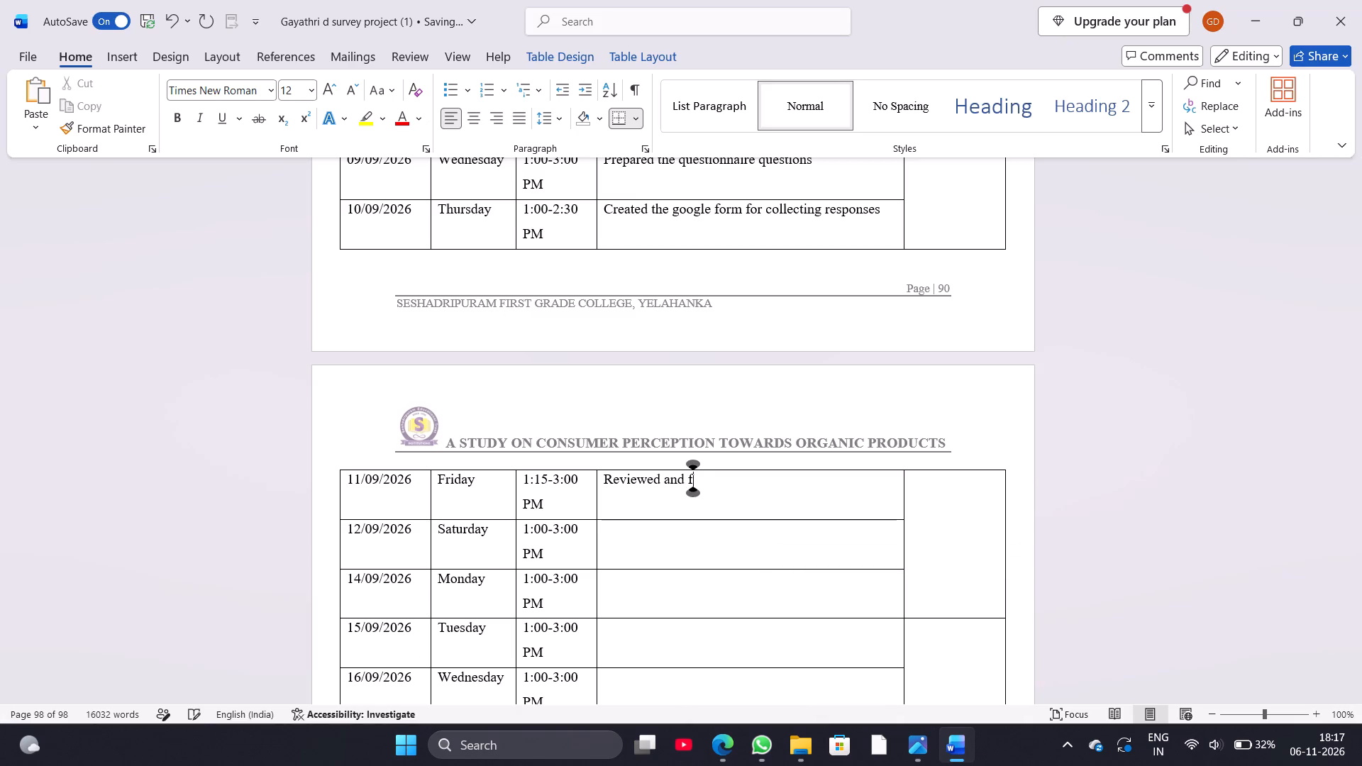
pyautogui.write('inali')
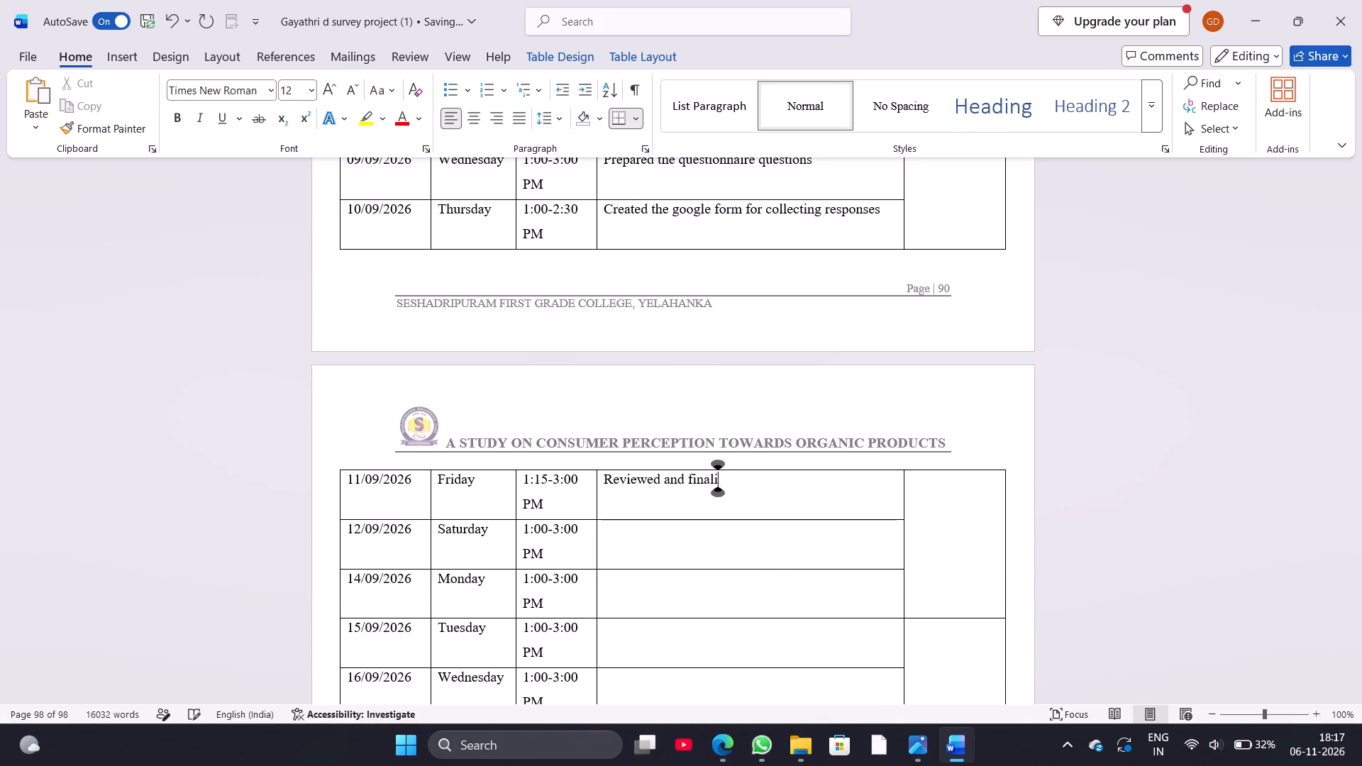
pyautogui.write('zes')
pyautogui.press('space')
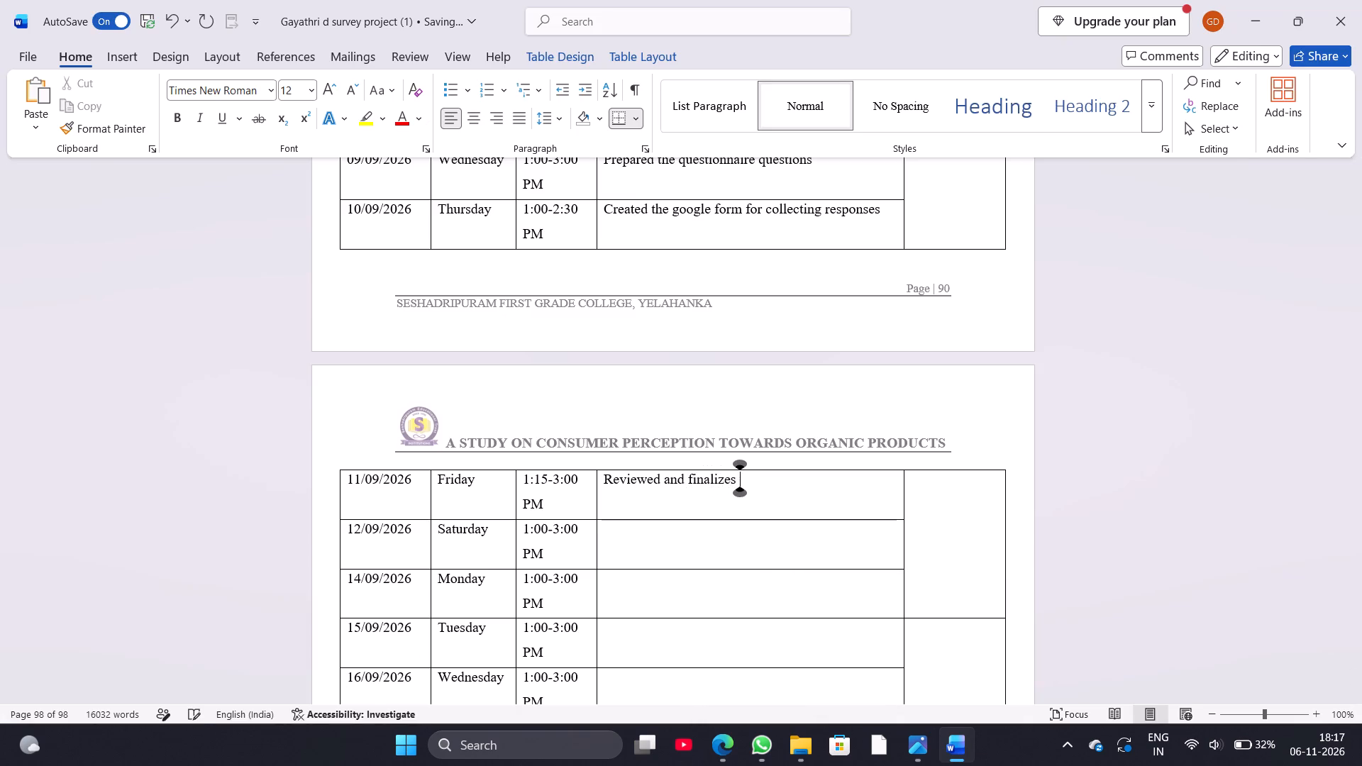
pyautogui.press('BackSpace')
pyautogui.press('BackSpace')
pyautogui.write('d the')
pyautogui.press('space')
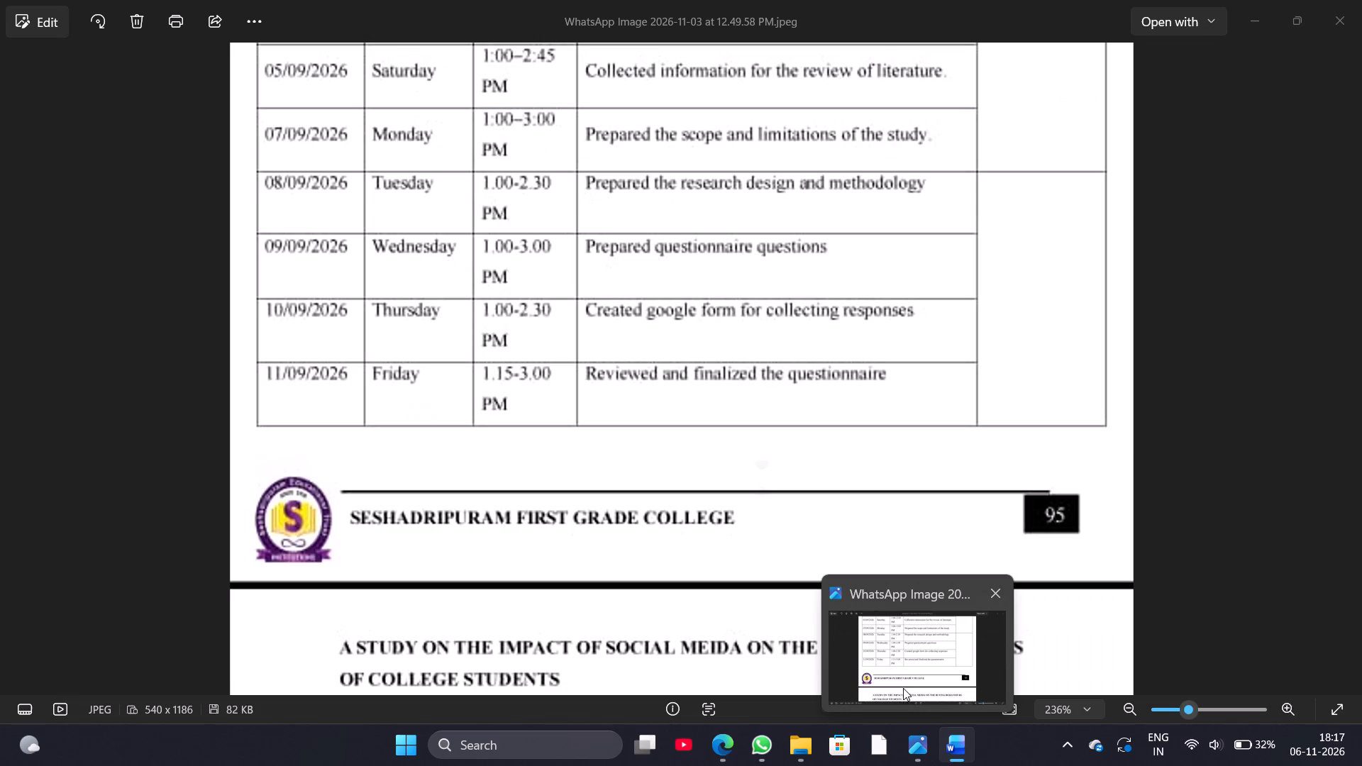
pyautogui.write('questionnaires')
pyautogui.press('space')
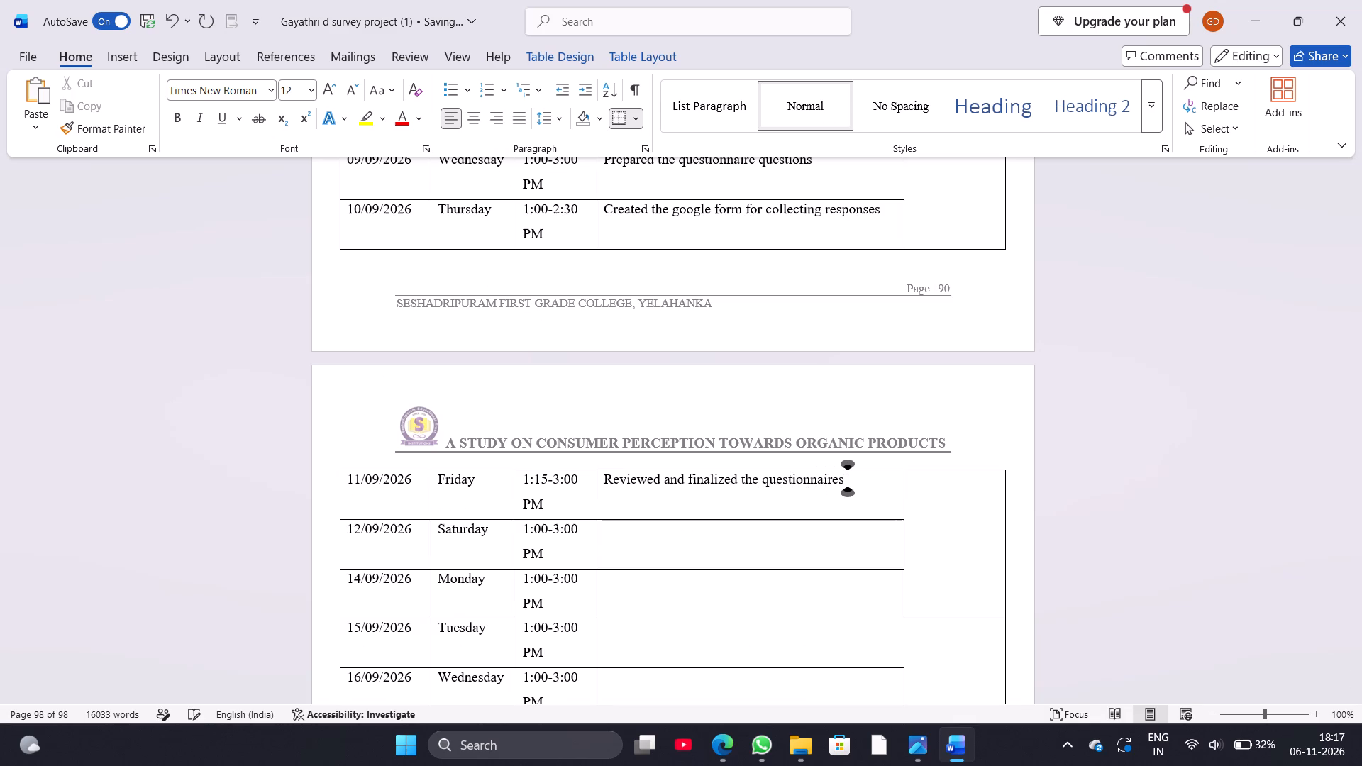
# Go to the empty activity cell for 12/09/2026, switch to the log sheet image in Photos and examine the activities from 12/09/2026 to 21/09/2026.
pyautogui.press('Down')
pyautogui.scroll(-3, 389, 661)
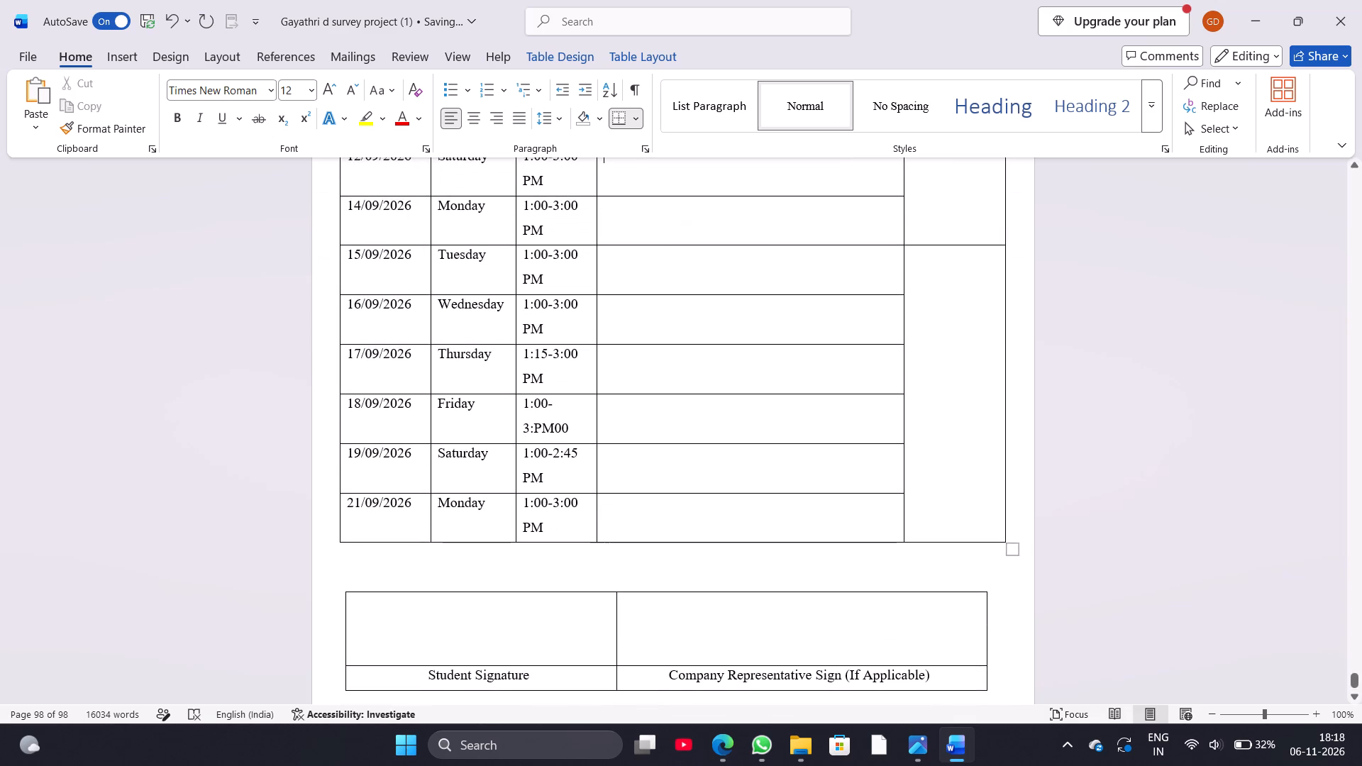
pyautogui.scroll(1, 389, 661)
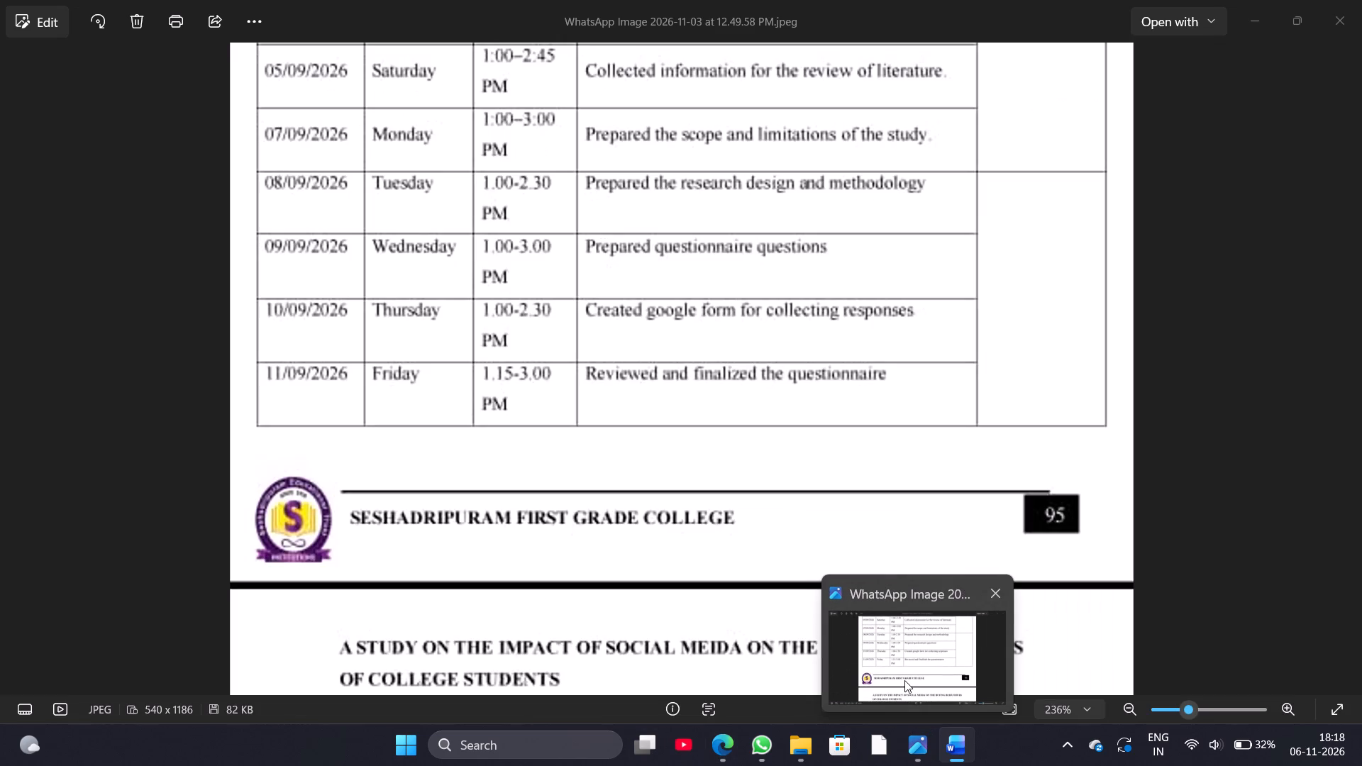
pyautogui.click(904, 680)
pyautogui.scroll(-1, 807, 599)
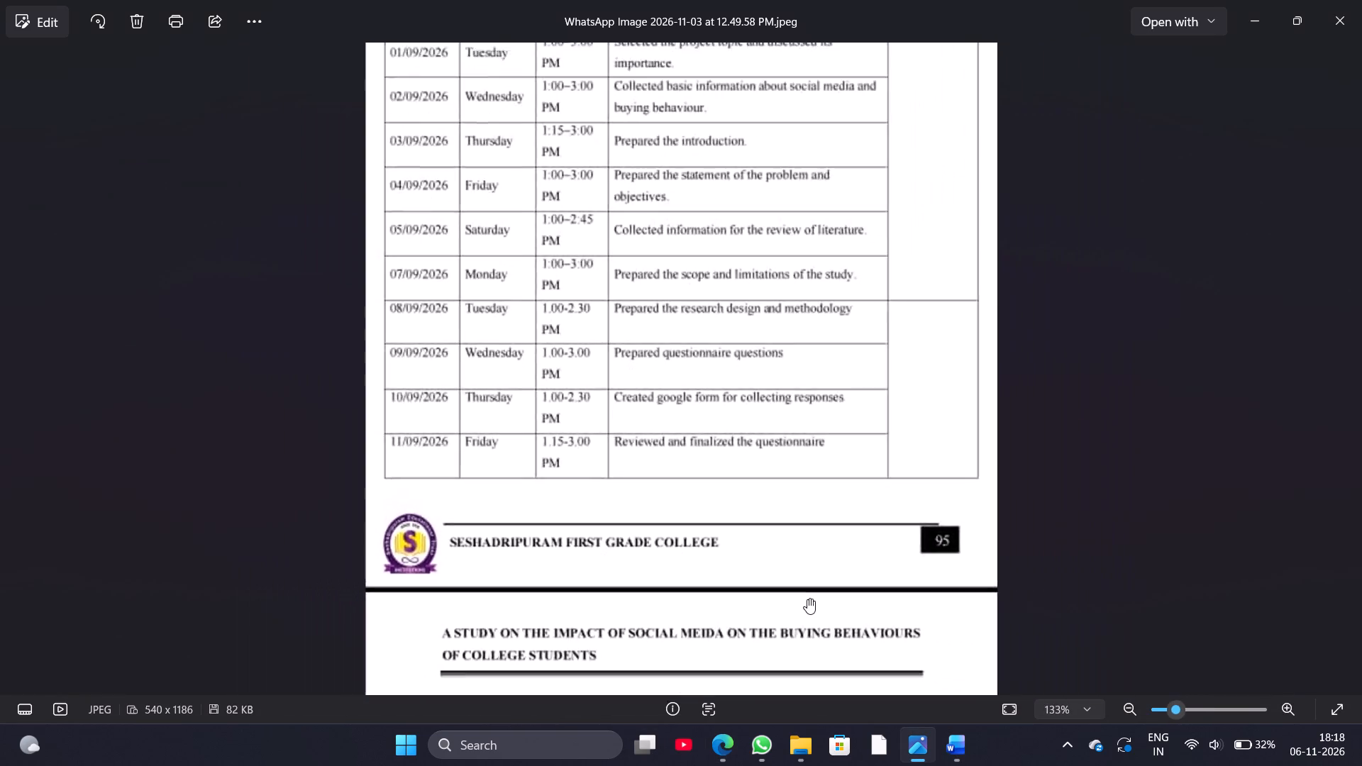
pyautogui.scroll(-1, 807, 599)
pyautogui.press('Down')
pyautogui.press('Down')
pyautogui.press('Down')
pyautogui.press('Down')
pyautogui.press('Down')
pyautogui.press('Down')
pyautogui.press('Down')
pyautogui.press('Down')
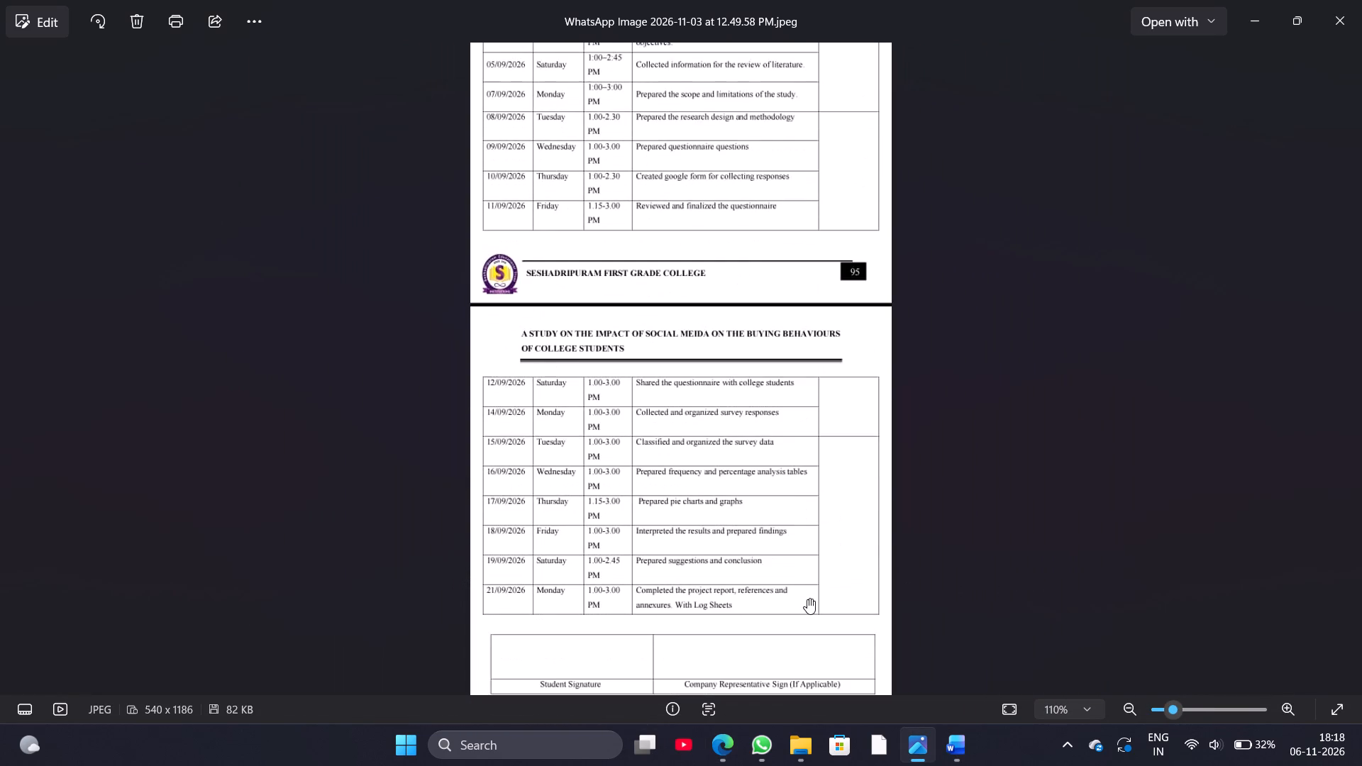
pyautogui.keyDown('ctrl'); pyautogui.scroll(9, 807, 599); pyautogui.keyUp('ctrl')
pyautogui.keyDown('ctrl'); pyautogui.scroll(-1, 807, 599); pyautogui.keyUp('ctrl')
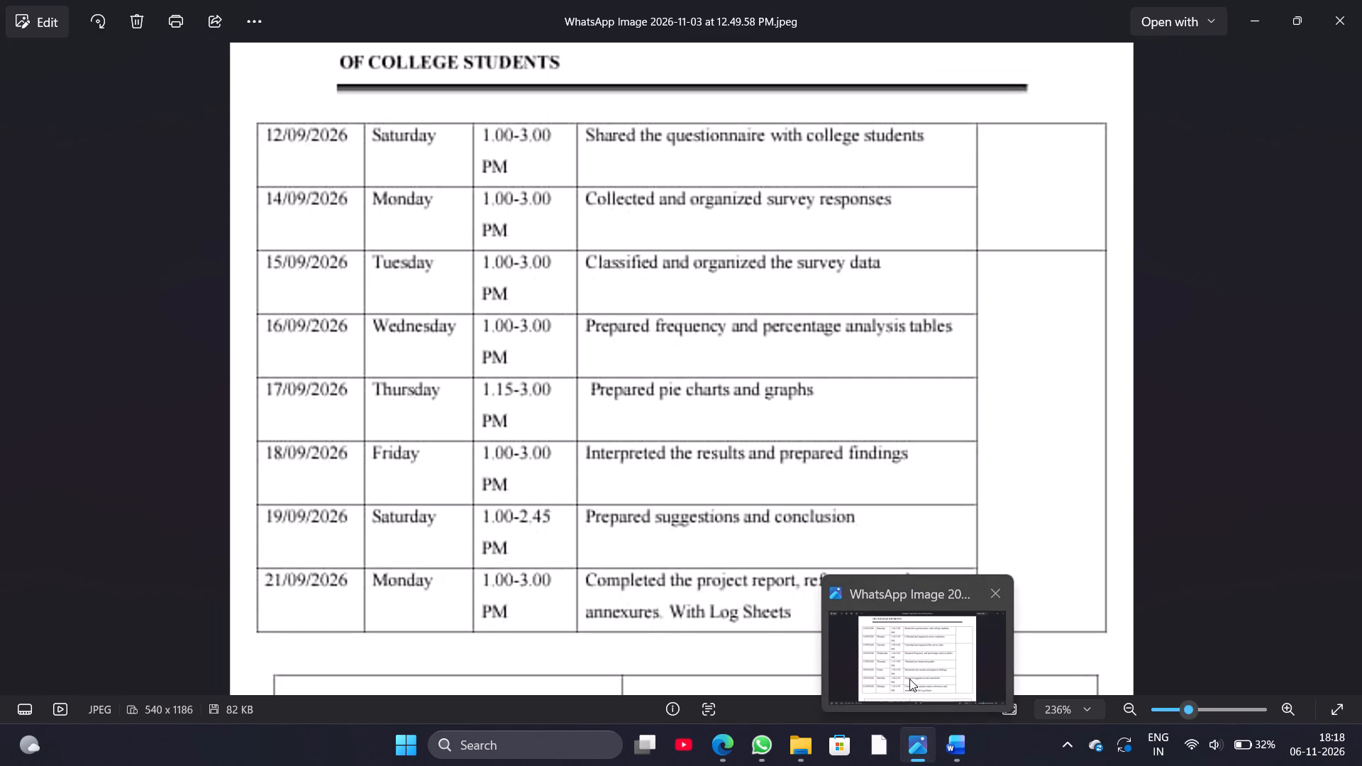
pyautogui.click(909, 679)
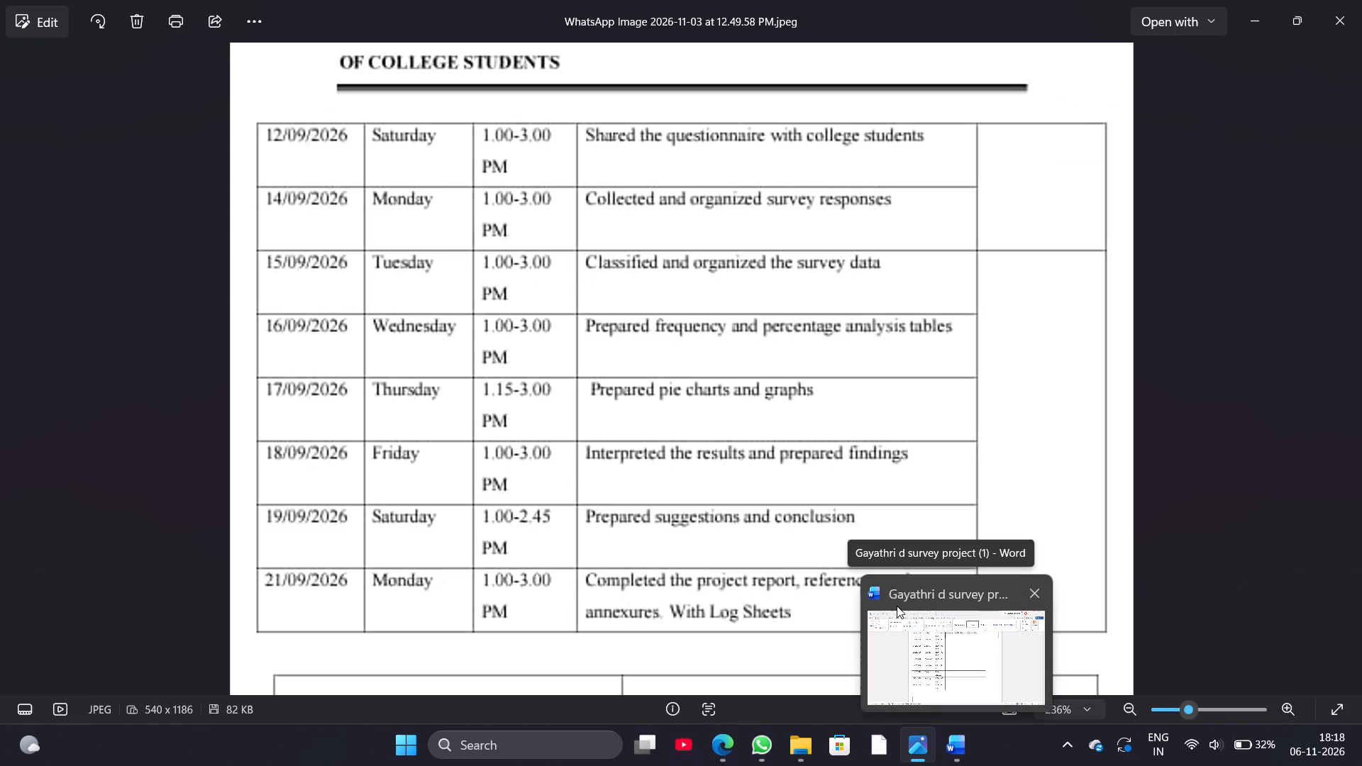
# Switch back to the Word report and enter "Shared the questionnaires to the college students and" as the activity for 12/09/2026.
pyautogui.click(911, 636)
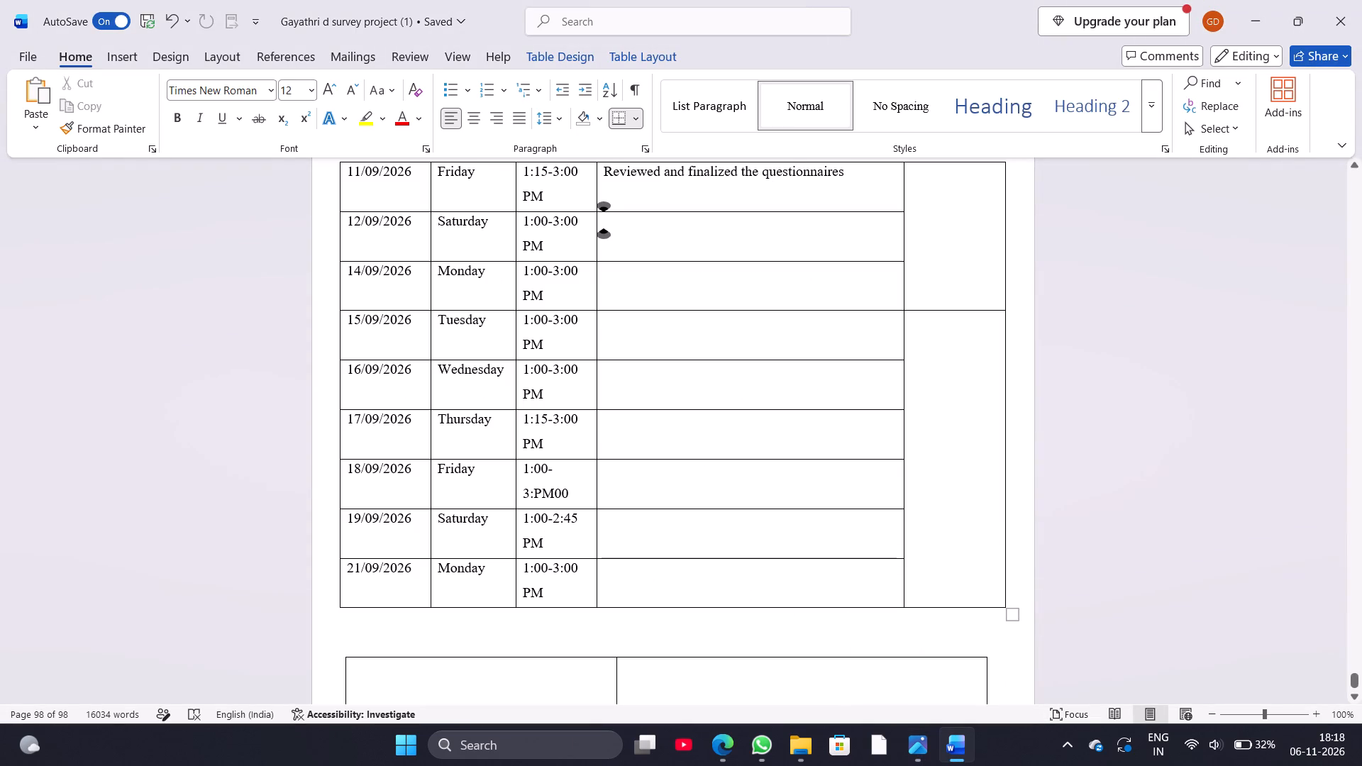
pyautogui.write('shared the')
pyautogui.press('space')
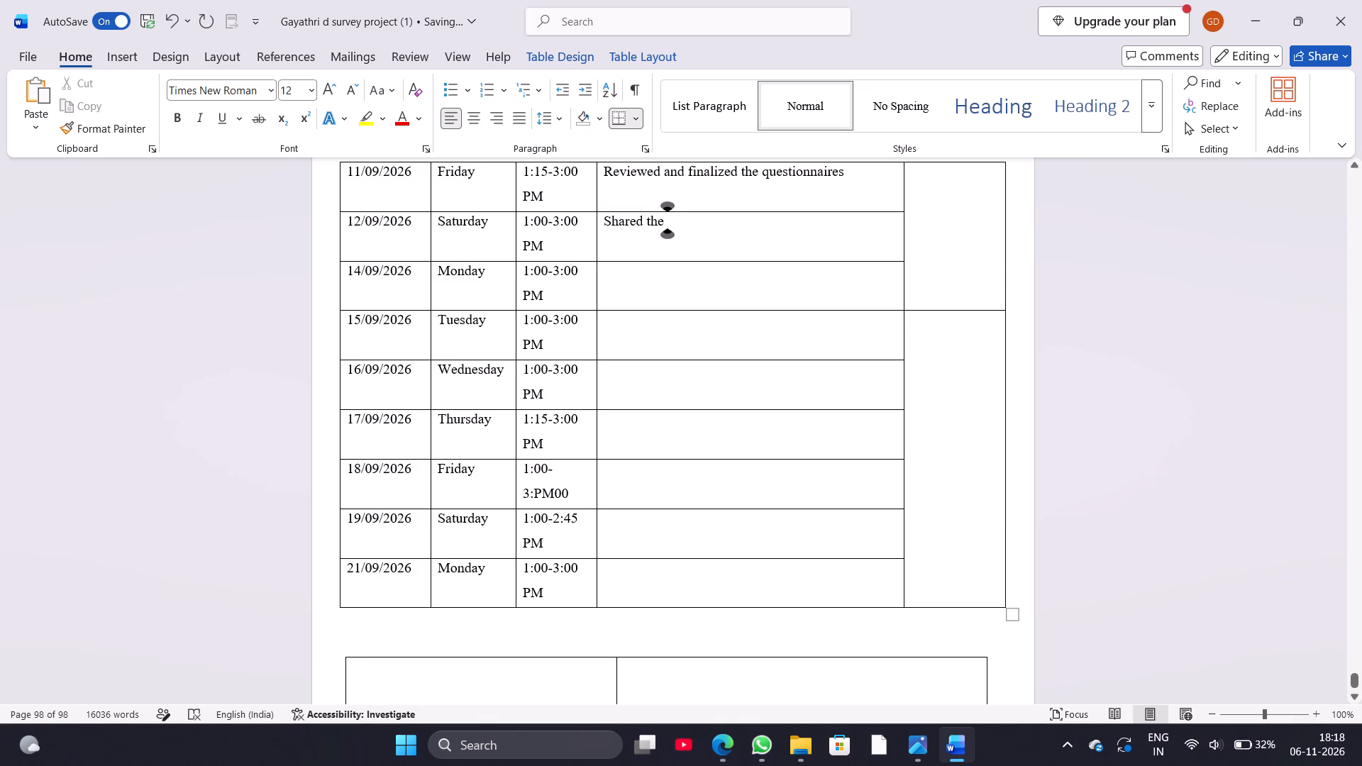
pyautogui.write('questionnaires')
pyautogui.press('space')
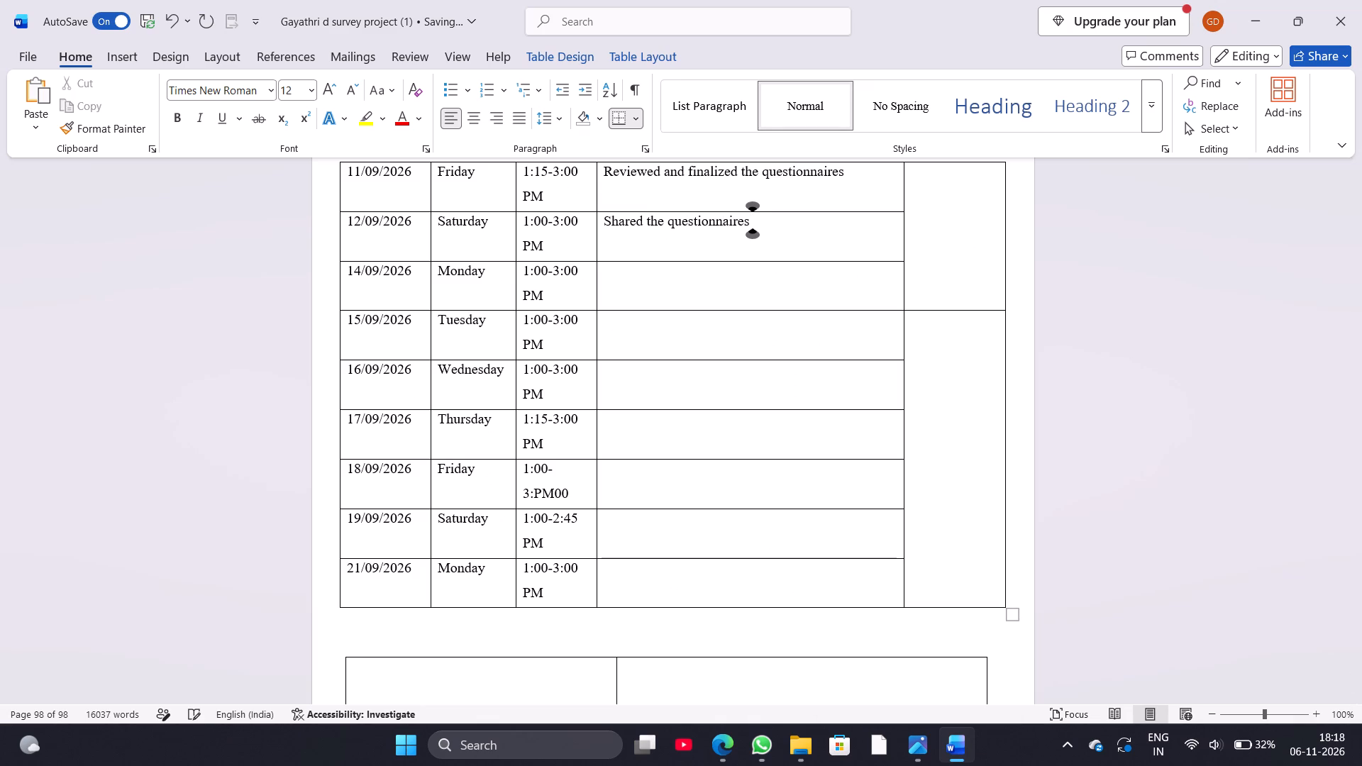
pyautogui.write('to the college stundtds')
pyautogui.press('BackSpace')
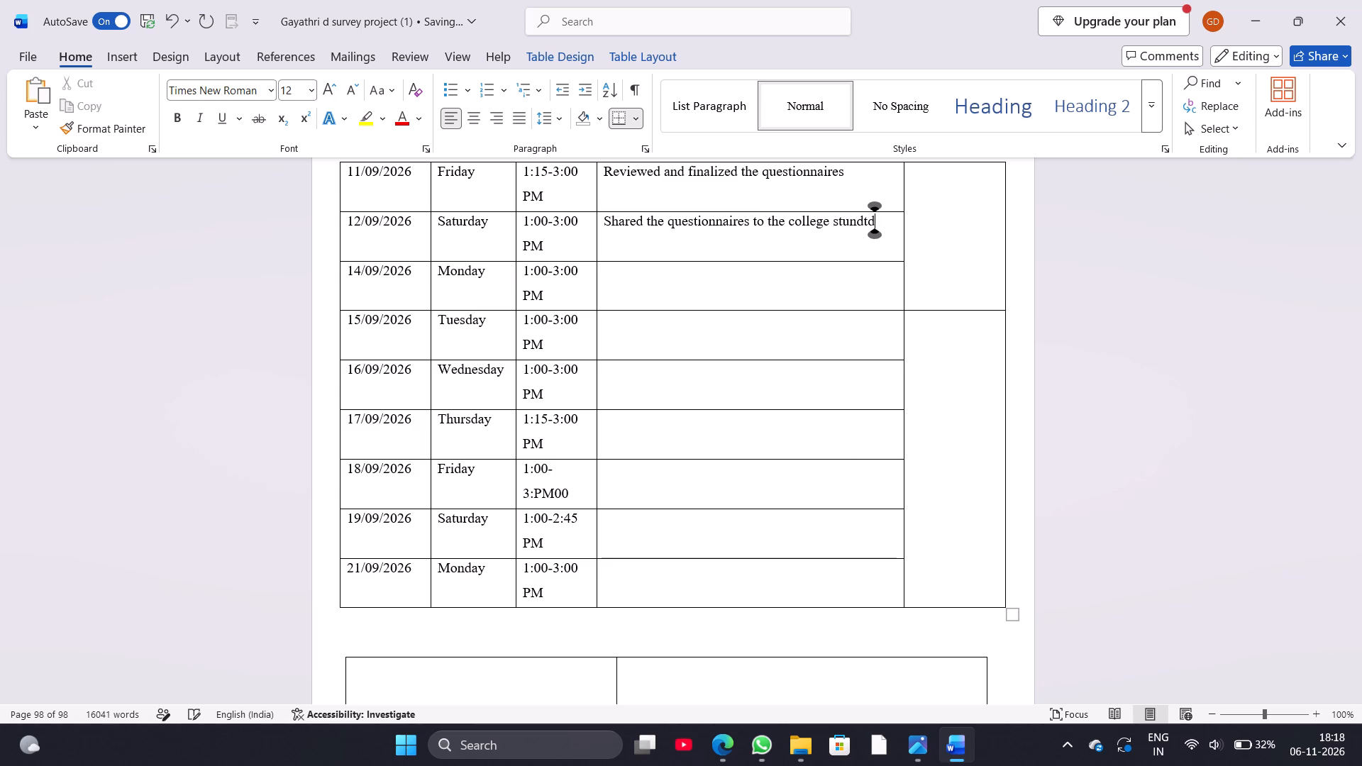
pyautogui.press('BackSpace')
pyautogui.press('BackSpace')
pyautogui.press('BackSpace')
pyautogui.press('BackSpace')
pyautogui.write('dents and worker')
pyautogui.press('BackSpace')
pyautogui.press('BackSpace')
pyautogui.press('BackSpace')
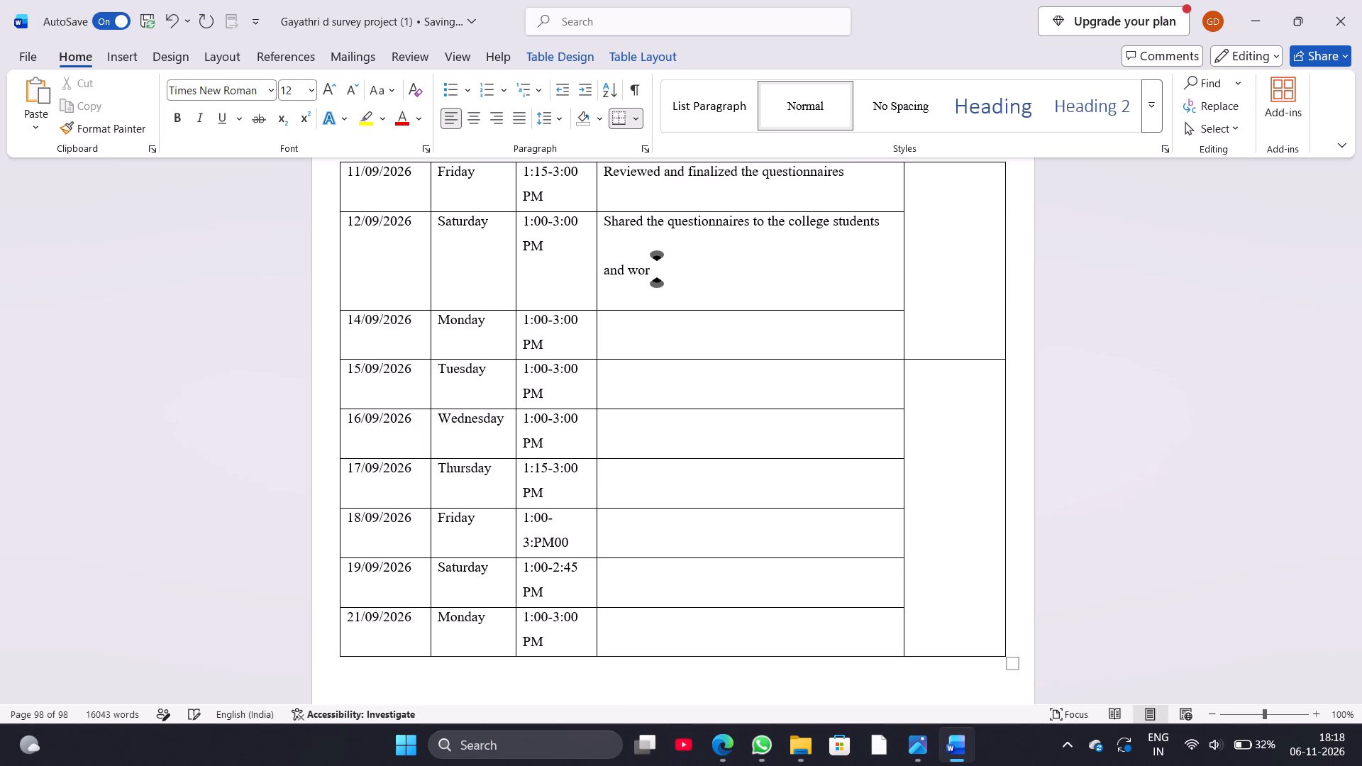
pyautogui.press('BackSpace')
pyautogui.press('BackSpace')
pyautogui.press('BackSpace')
pyautogui.press('BackSpace')
pyautogui.press('BackSpace')
pyautogui.press('BackSpace')
pyautogui.press('BackSpace')
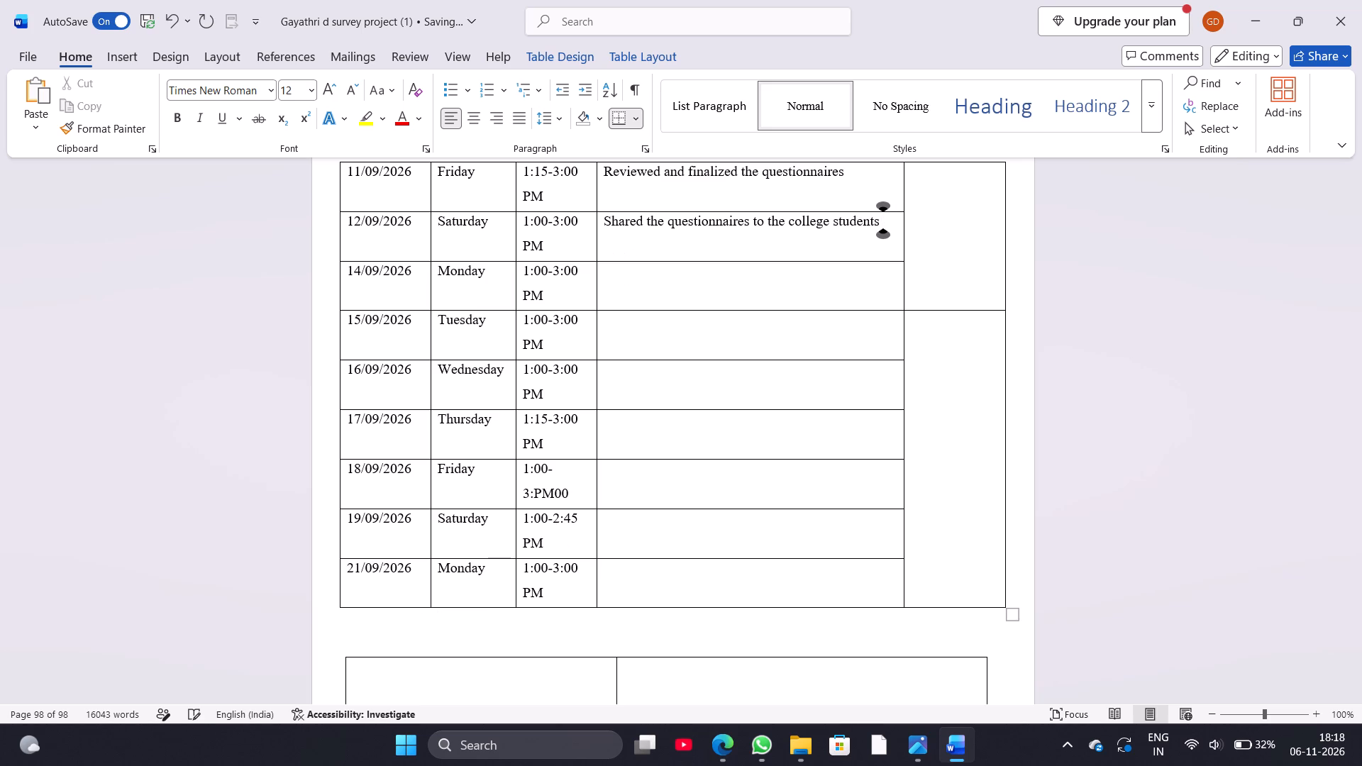
pyautogui.press('a')
pyautogui.write('nd')
pyautogui.press('space')
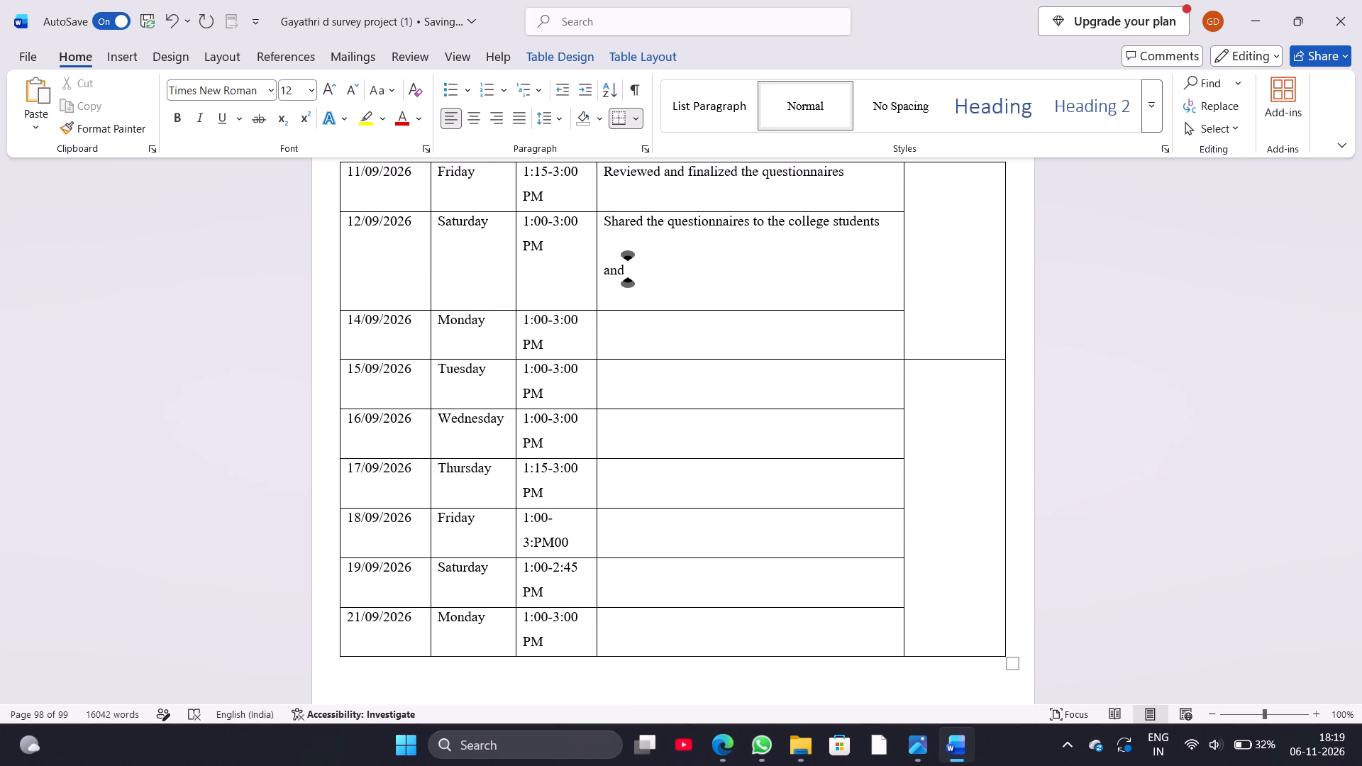
# Set the 12/09/2026 activity's line spacing to 1.5 and complete its text with "workers".
pyautogui.click(541, 115)
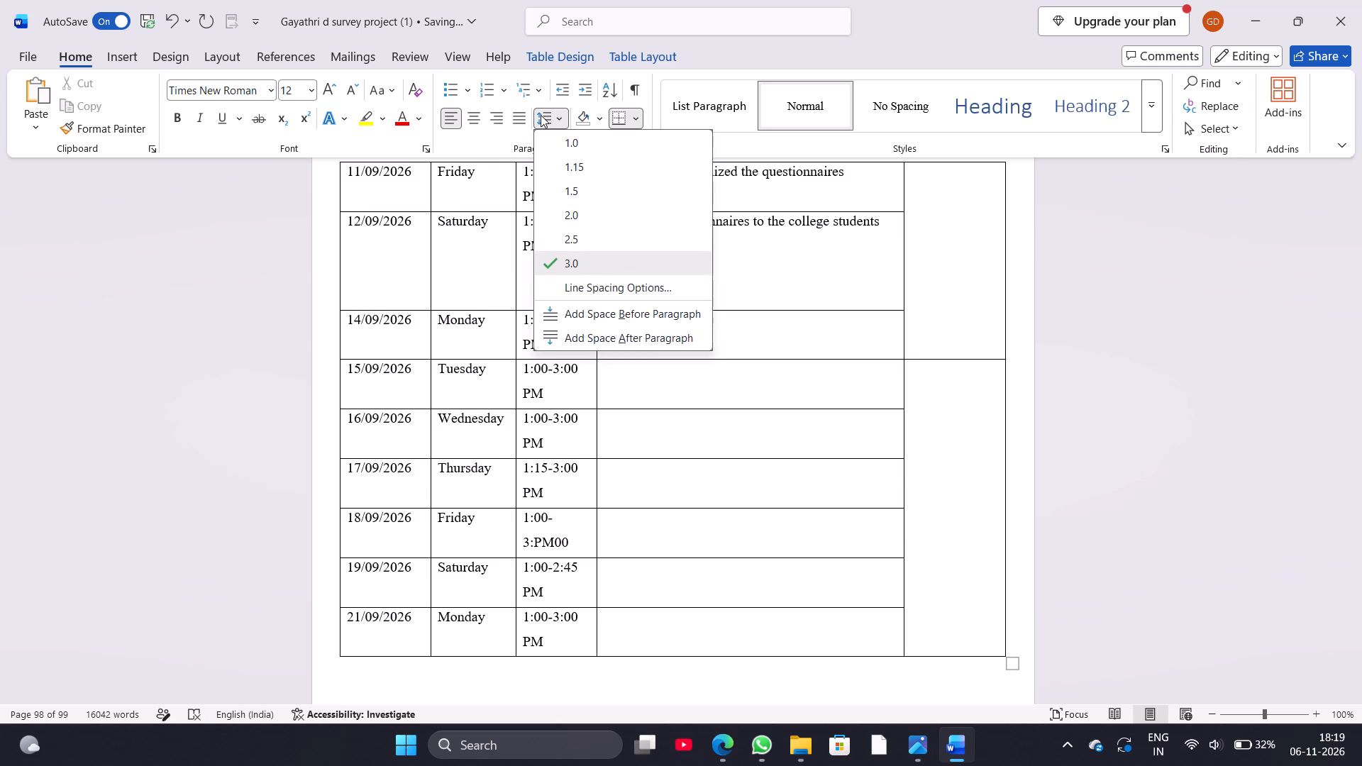
pyautogui.click(583, 191)
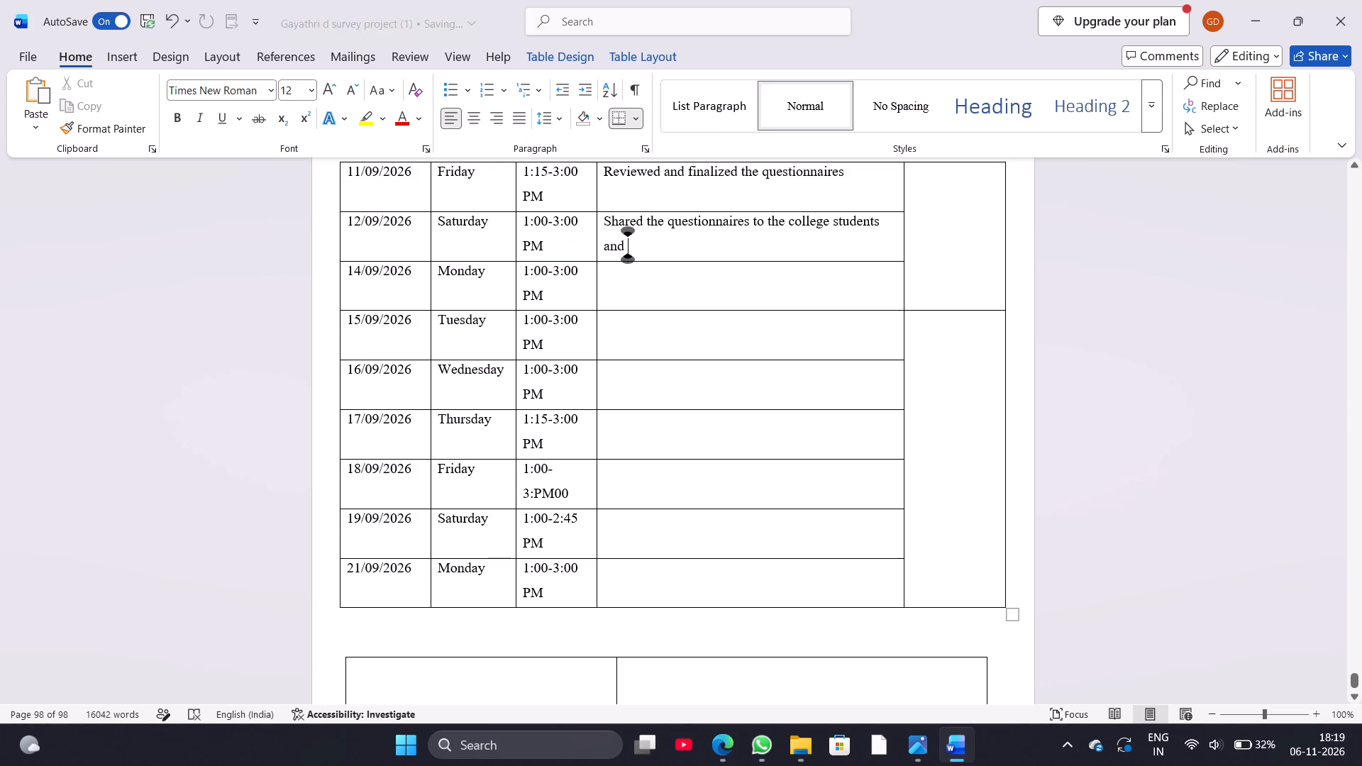
pyautogui.write('workers')
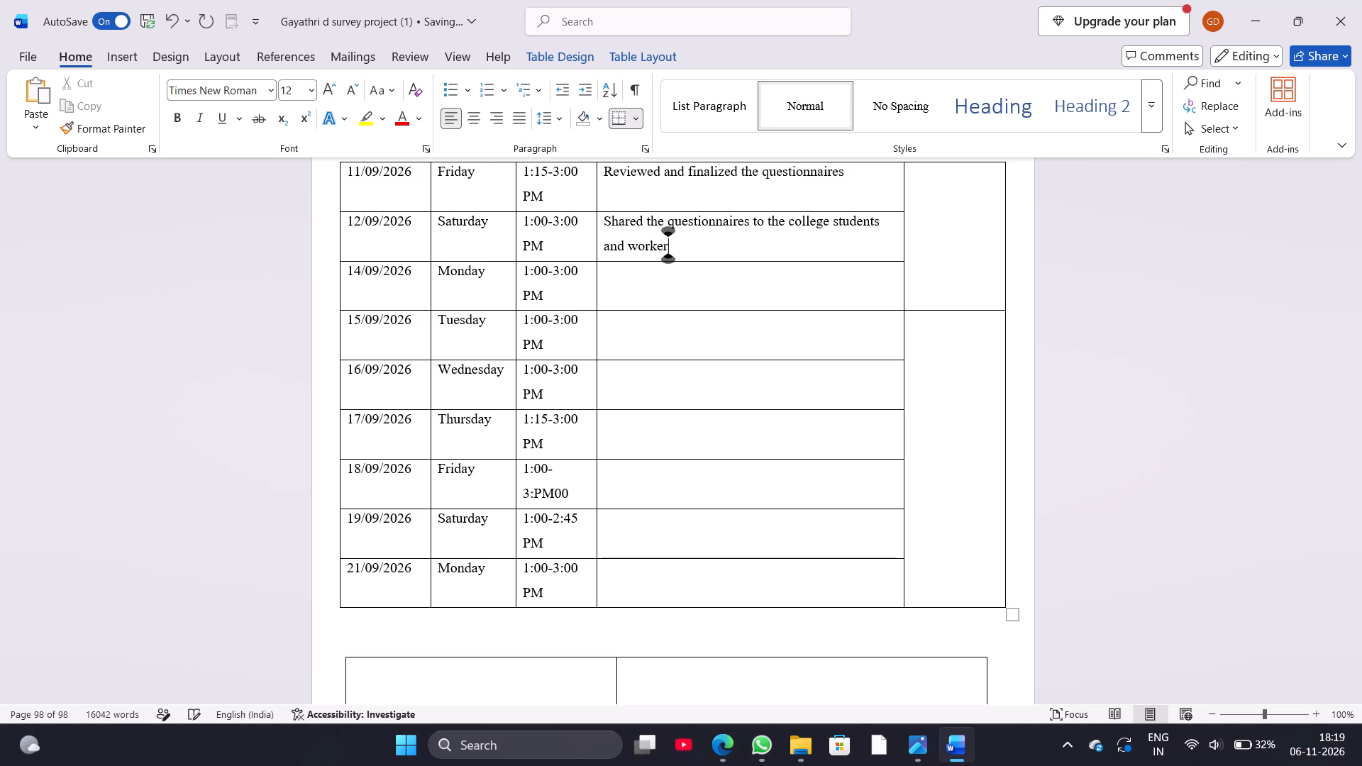
pyautogui.press('space')
# Enter "Collected and organized the survey data" as the activity for 14/09/2026, checking the wording against the reference log sheet image.
pyautogui.press('Down')
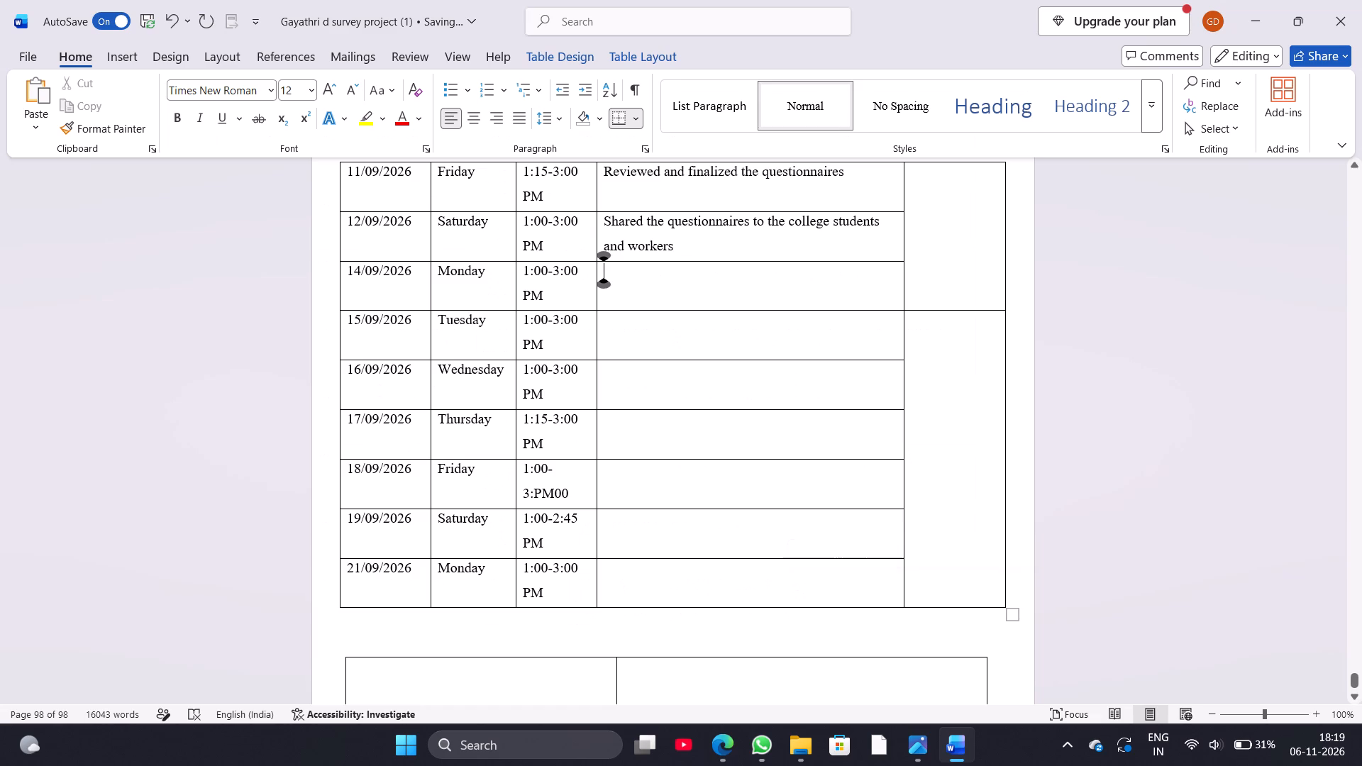
pyautogui.write('collected and')
pyautogui.press('space')
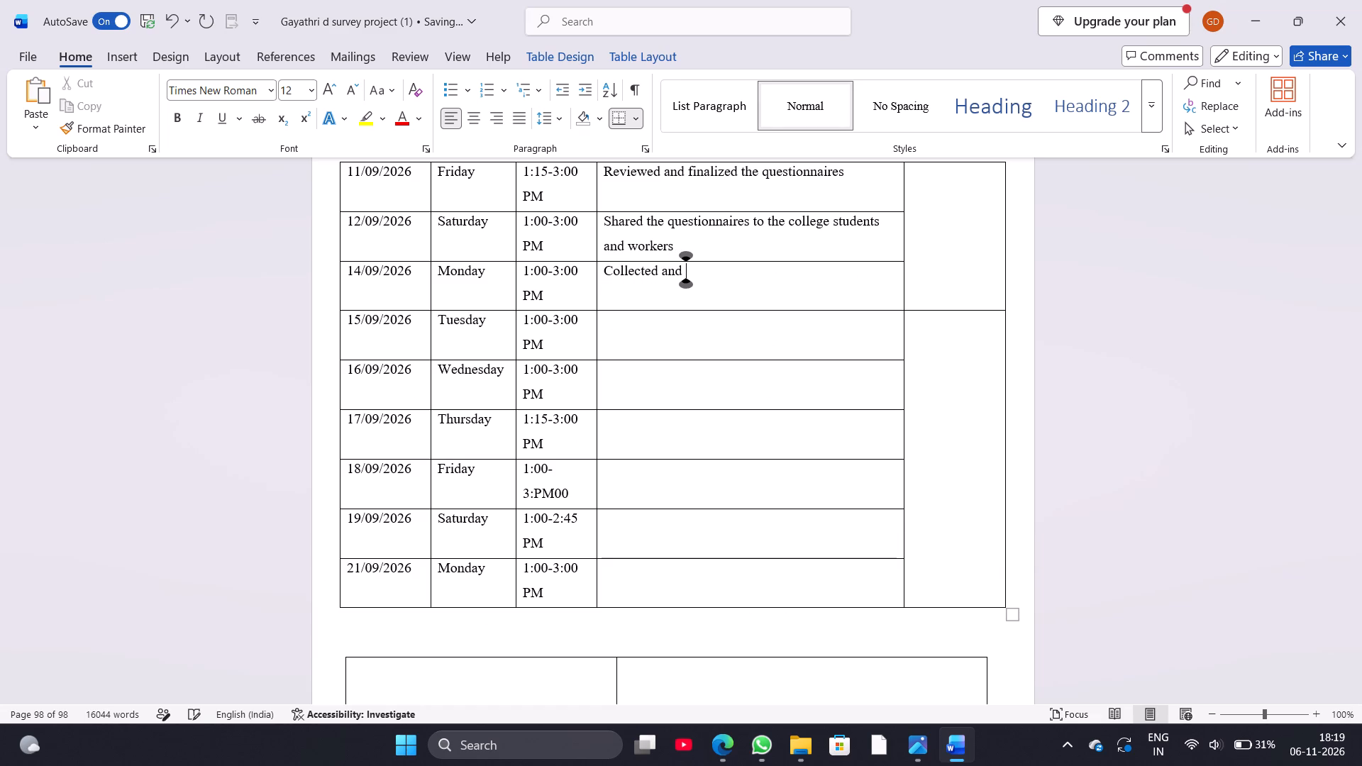
pyautogui.press('o')
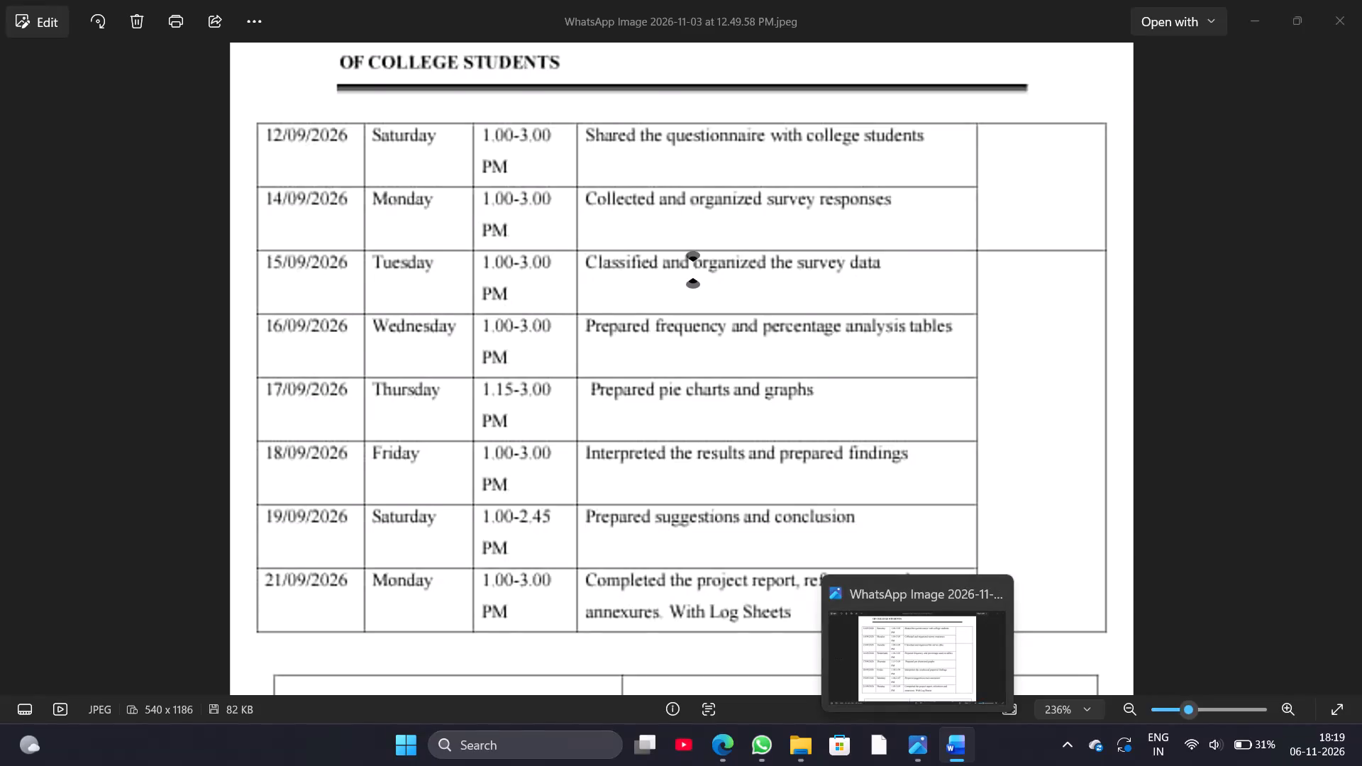
pyautogui.write('rganix')
pyautogui.press('BackSpace')
pyautogui.write('zes')
pyautogui.press('BackSpace')
pyautogui.write('d')
pyautogui.press('space')
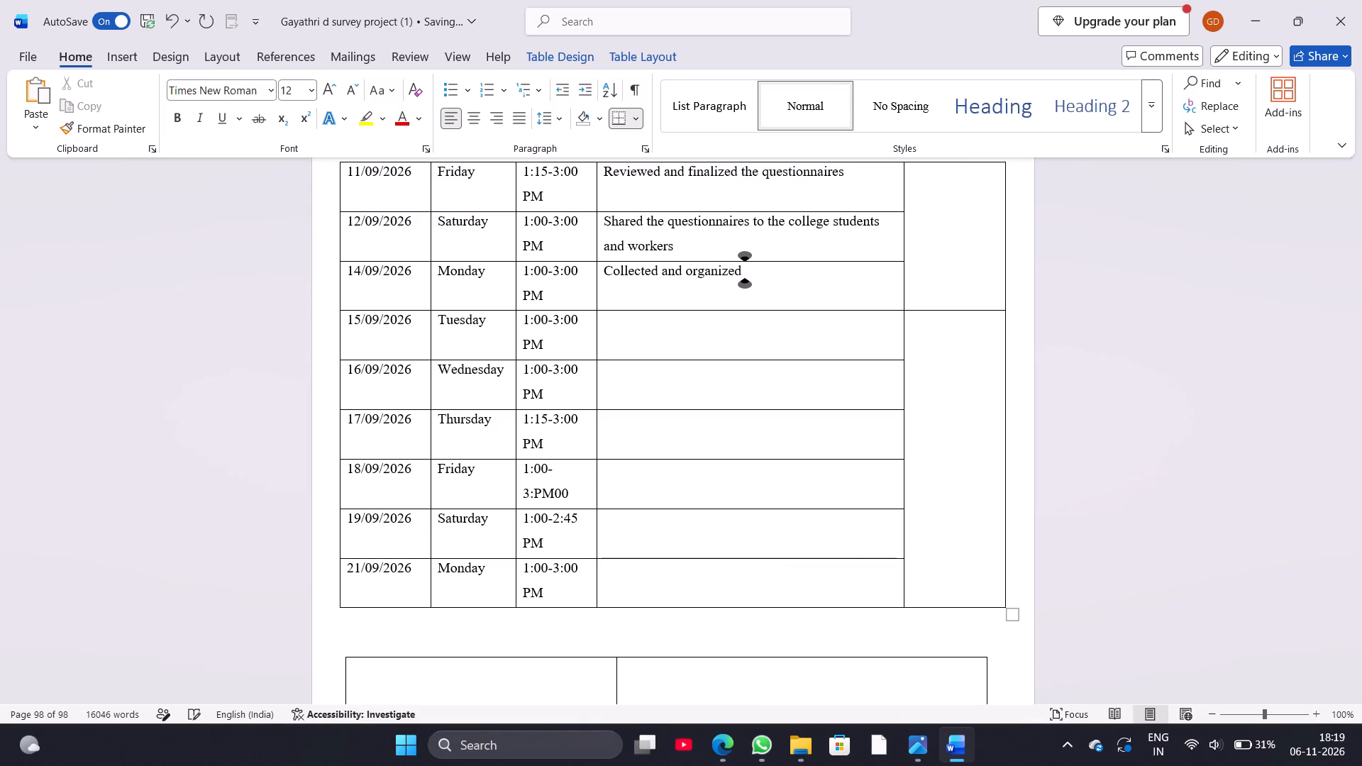
pyautogui.write('the survey')
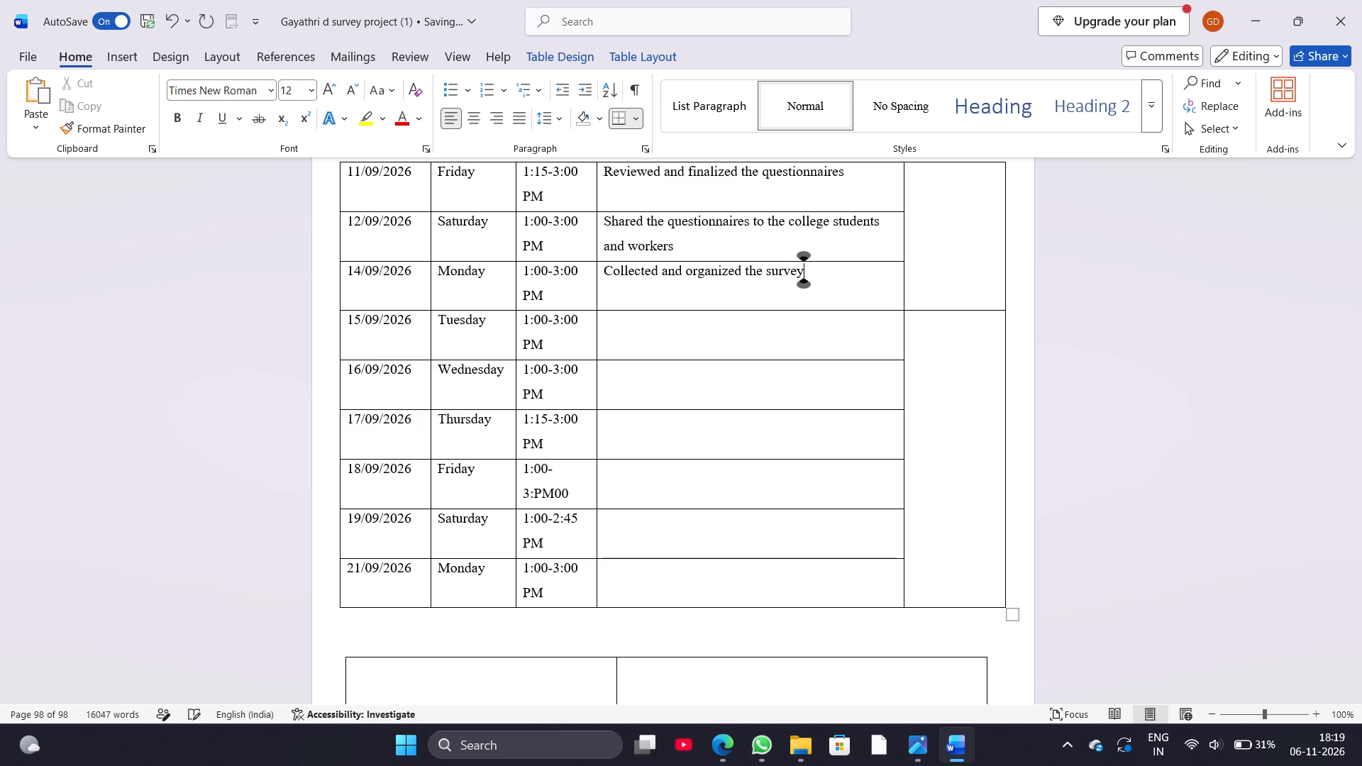
pyautogui.press('space')
pyautogui.write('data')
pyautogui.press('space')
pyautogui.press('Return')
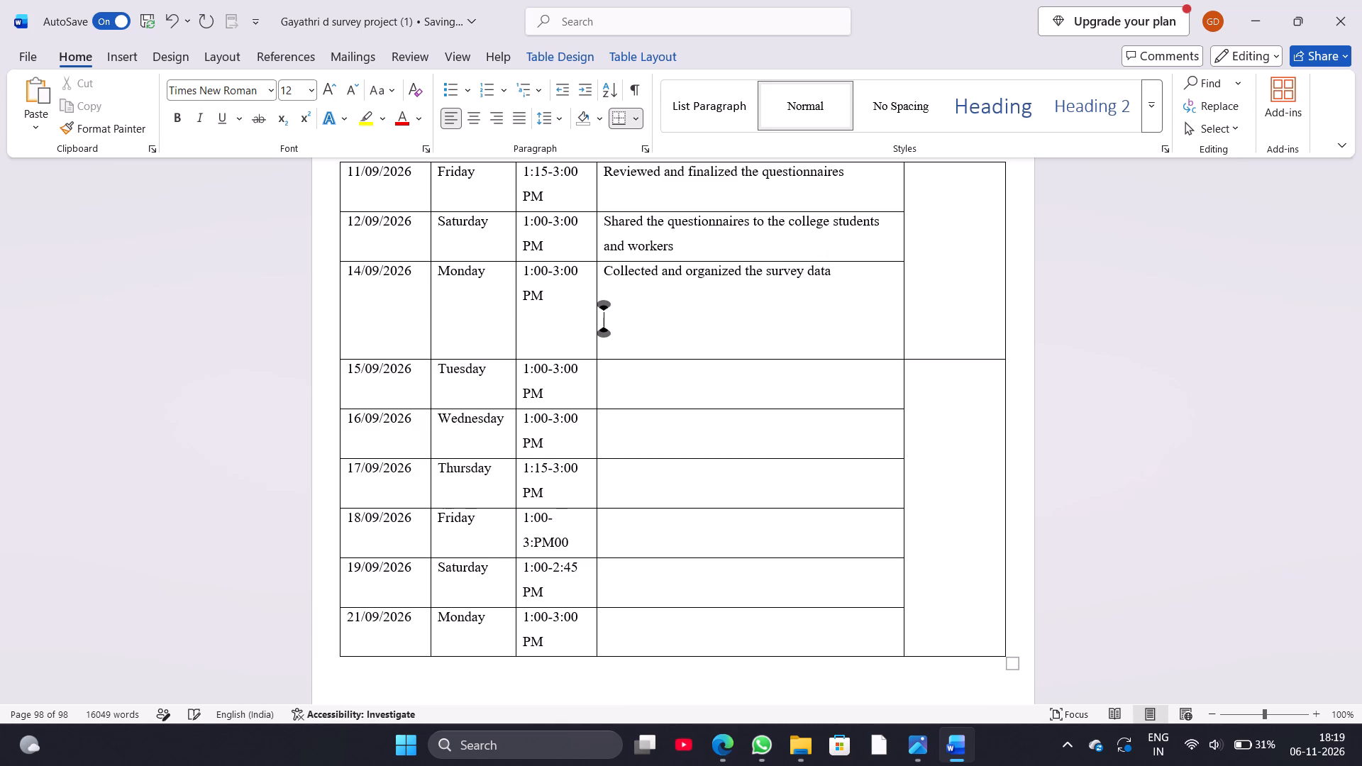
pyautogui.press('BackSpace')
# Enter "Prepared the frequency and percentage analysis" as the activity for 15/09/2026, checking the wording against the reference log sheet image.
pyautogui.press('Down')
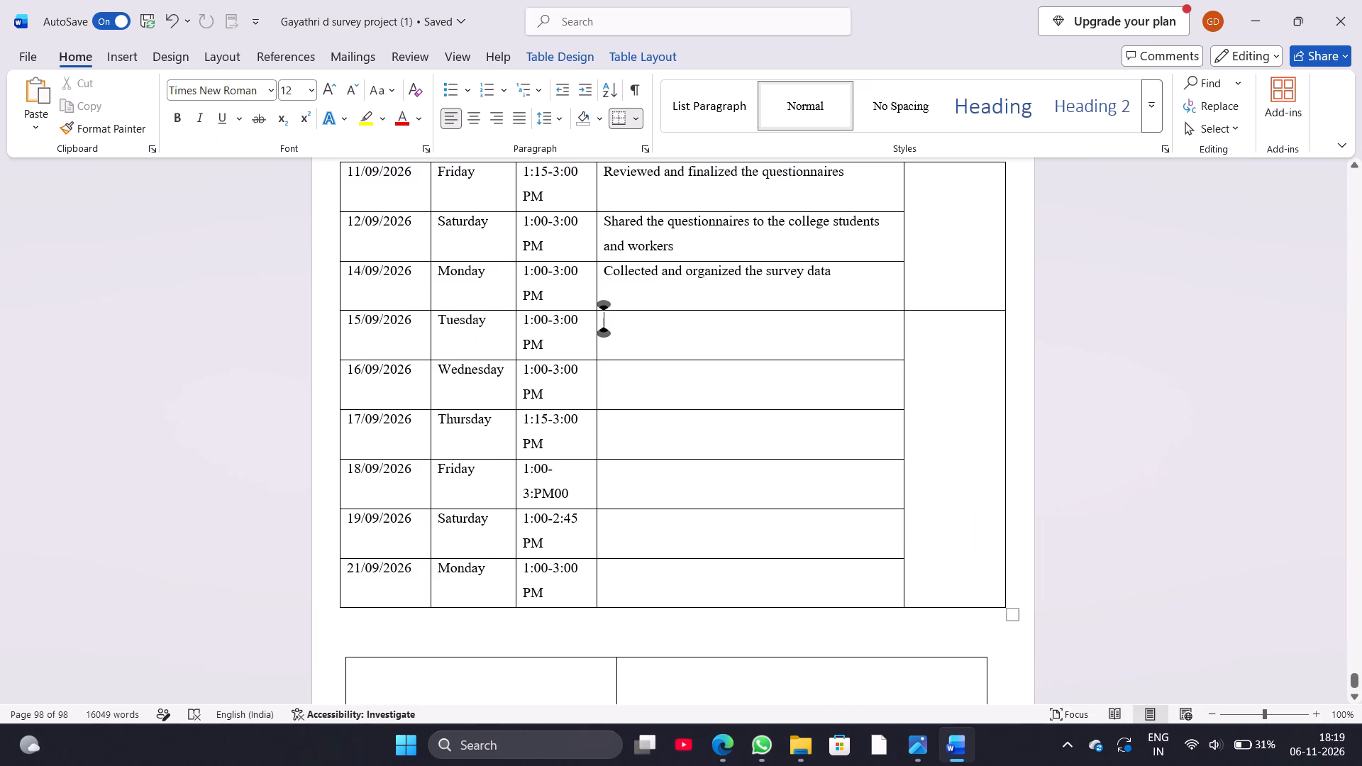
pyautogui.write('pre')
pyautogui.write('pared the')
pyautogui.press('space')
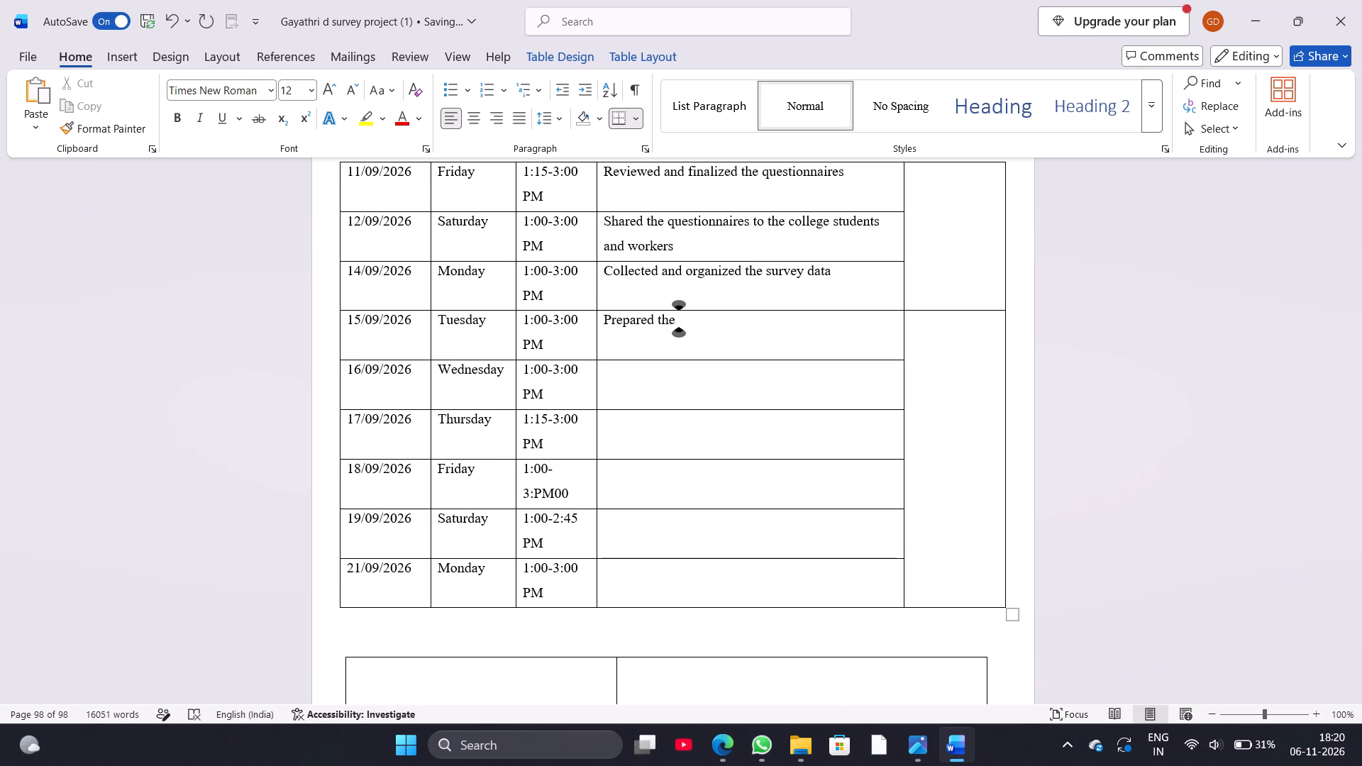
pyautogui.write('fre')
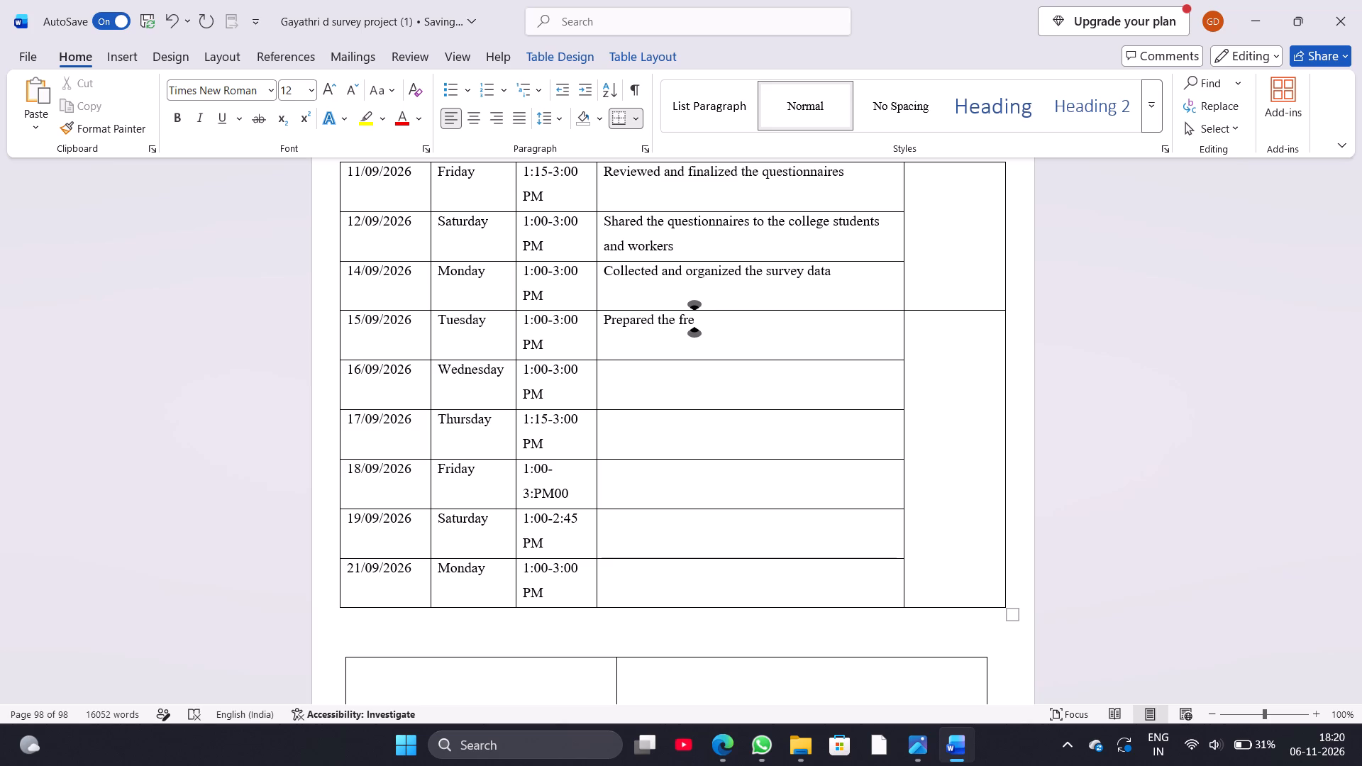
pyautogui.write('quen')
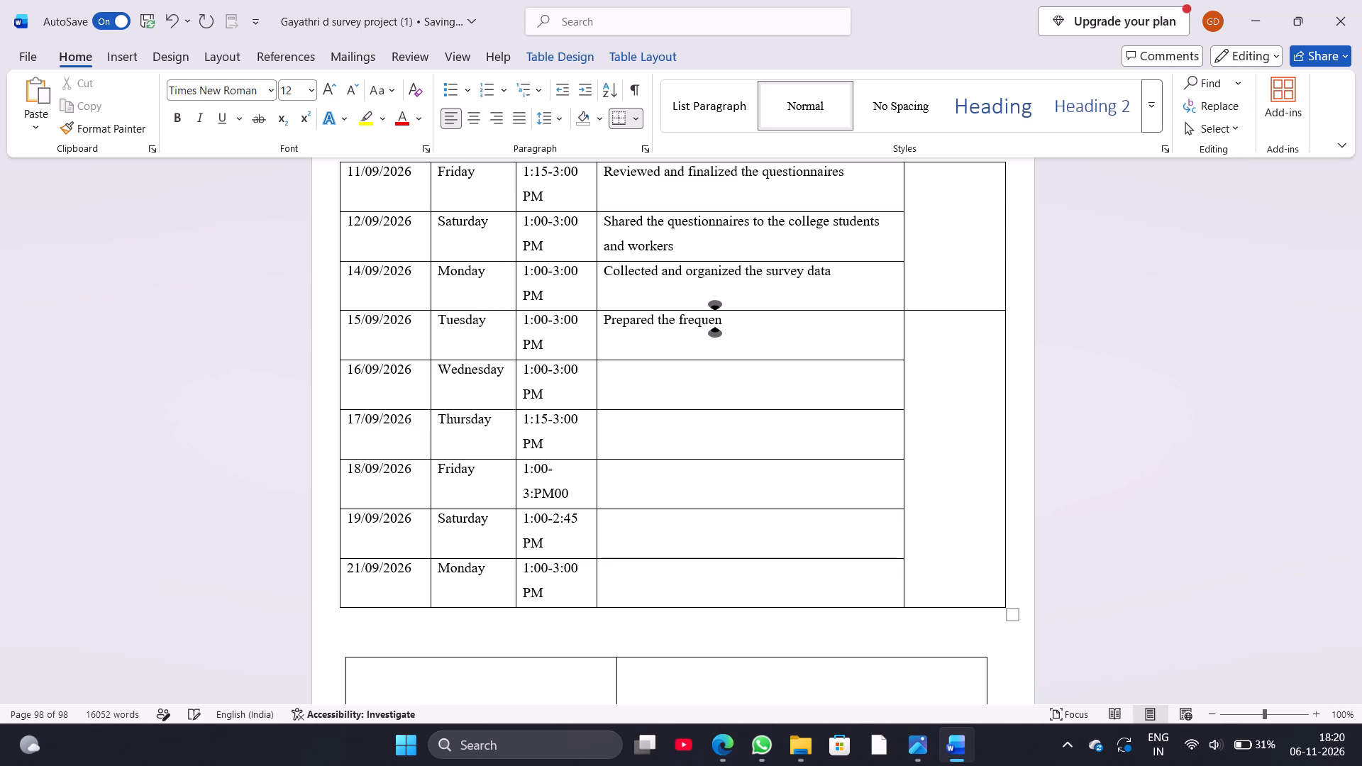
pyautogui.write('cy')
pyautogui.press('space')
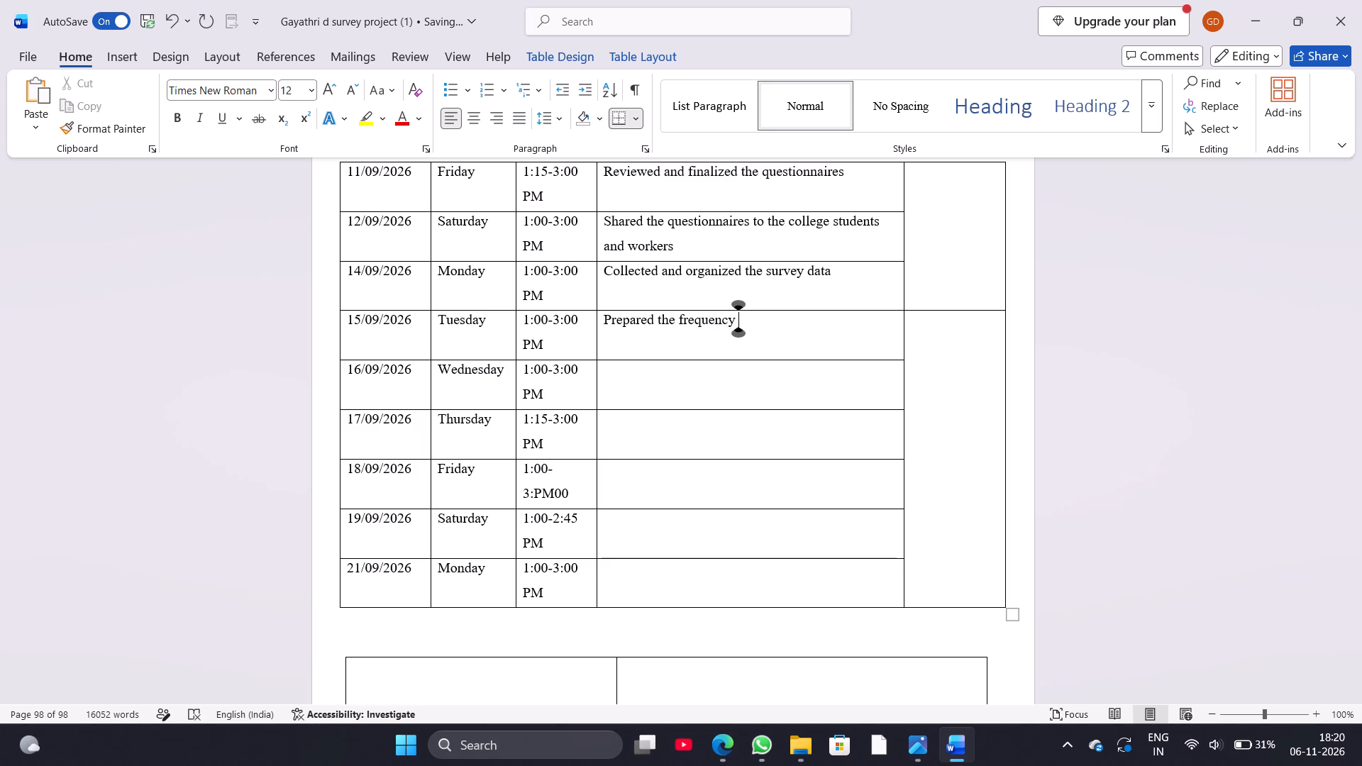
pyautogui.write('and')
pyautogui.press('space')
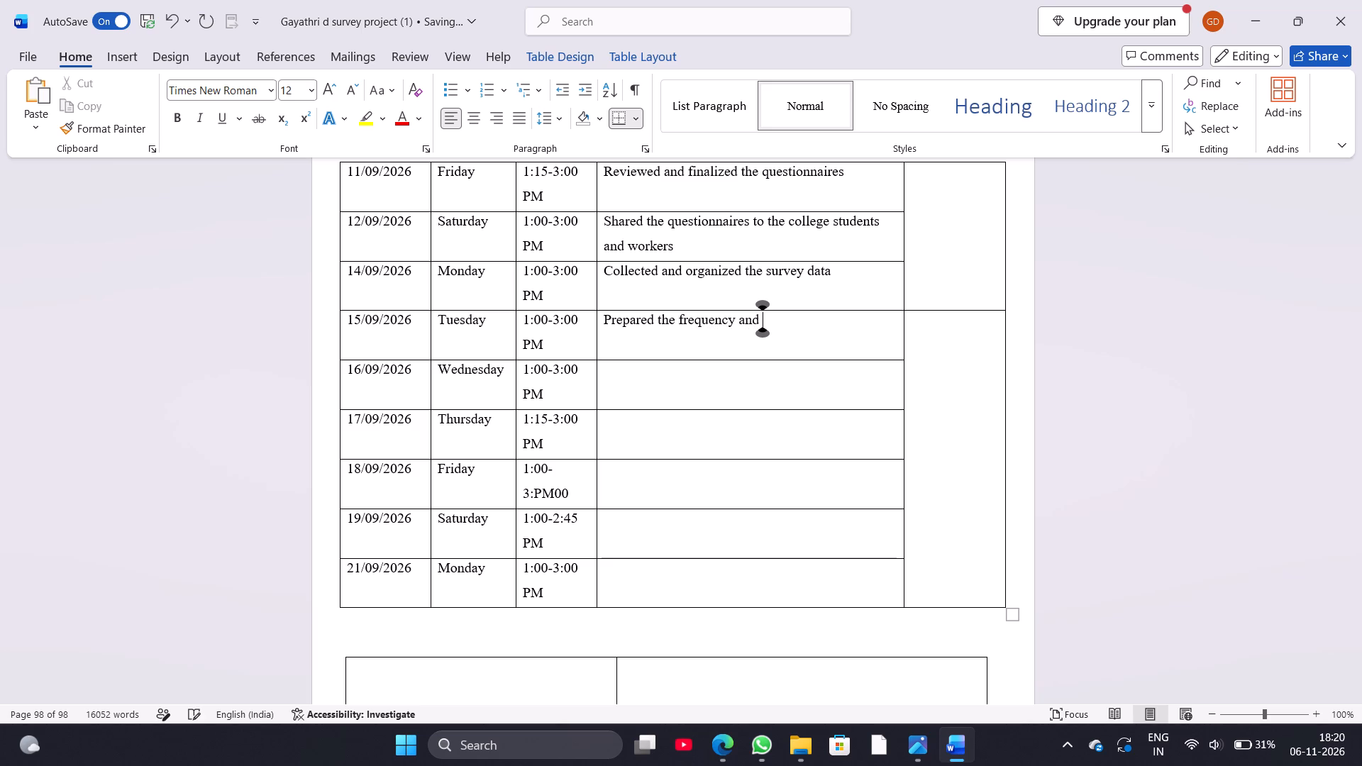
pyautogui.write('perce')
pyautogui.write('ntages')
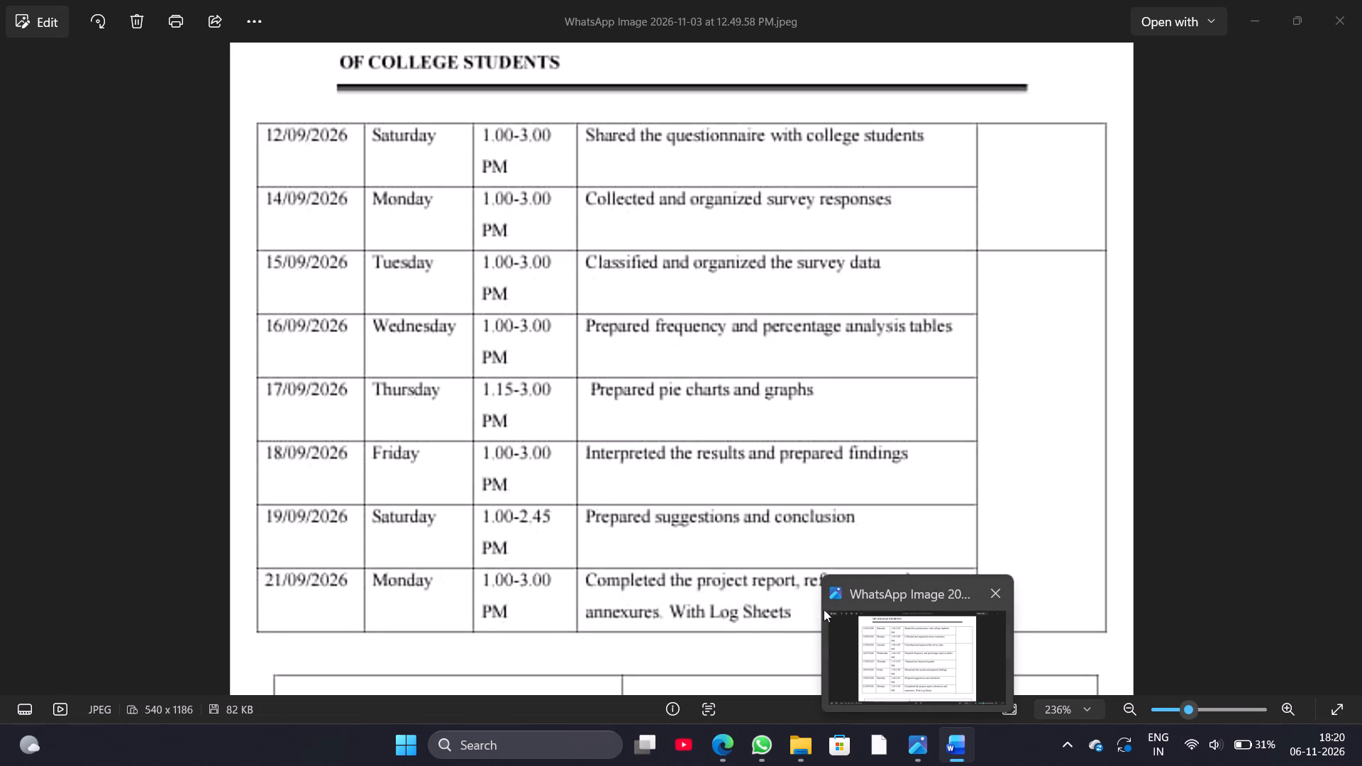
pyautogui.press('BackSpace')
pyautogui.press('space')
pyautogui.write('analysis data')
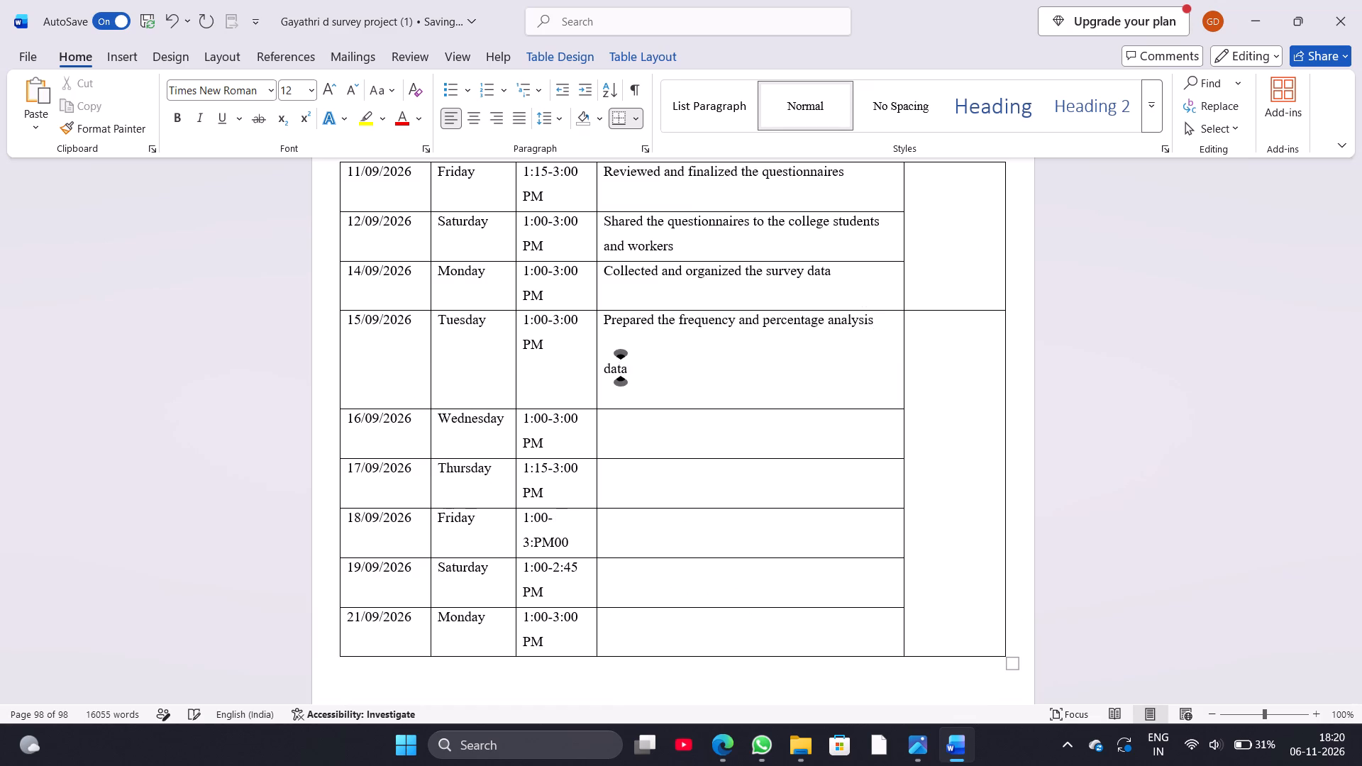
pyautogui.press('space')
pyautogui.press('BackSpace')
pyautogui.press('BackSpace')
pyautogui.press('BackSpace')
pyautogui.press('BackSpace')
pyautogui.press('BackSpace')
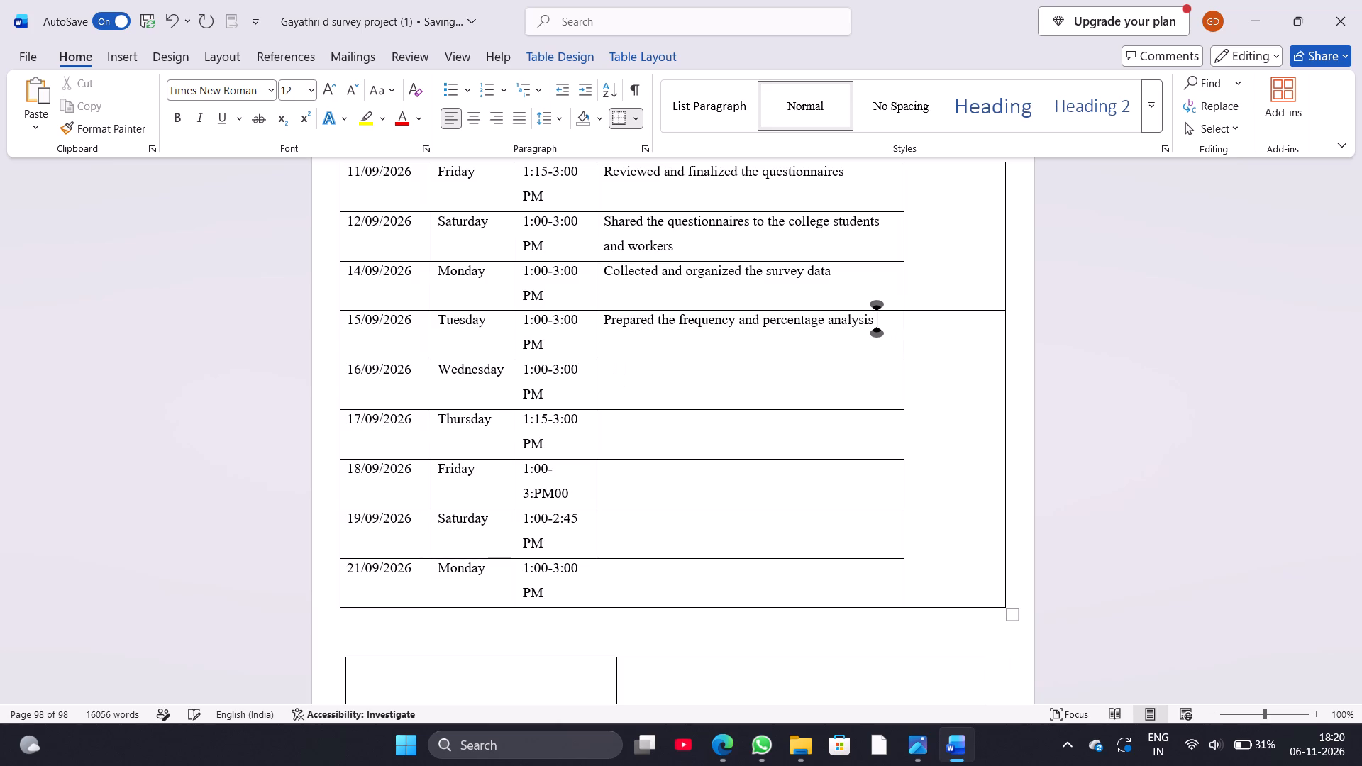
# Set the 15/09/2026 activity's line spacing to 1.5 and add "data" at the end of its text.
pyautogui.click(558, 124)
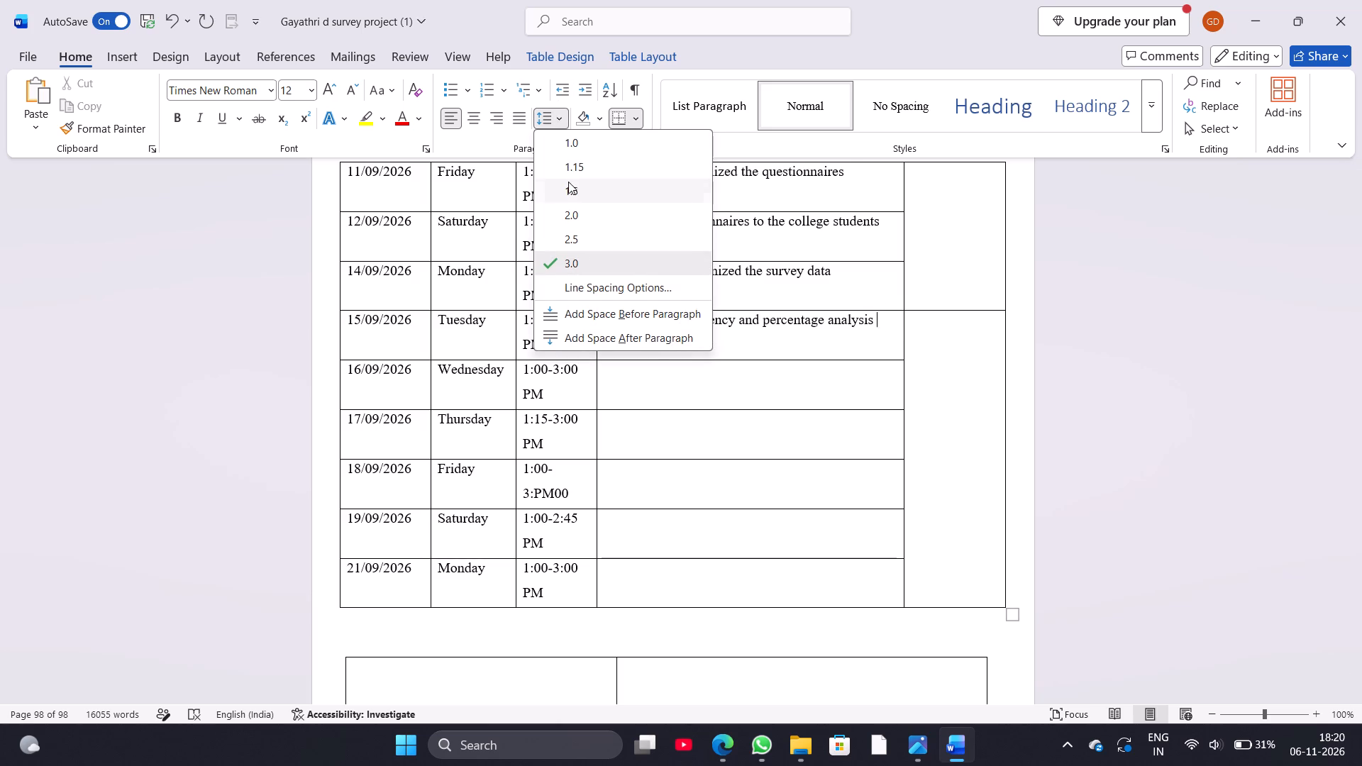
pyautogui.click(569, 183)
pyautogui.write('data')
pyautogui.press('Down')
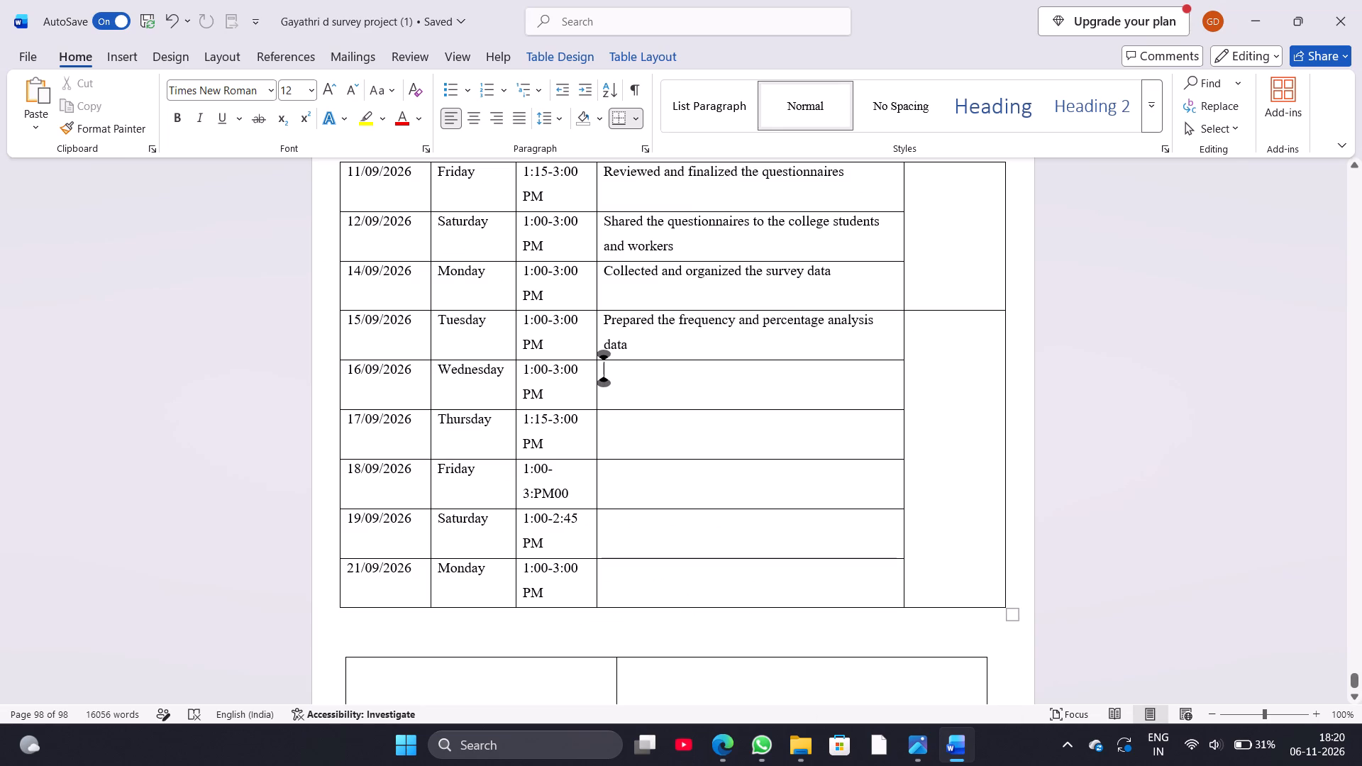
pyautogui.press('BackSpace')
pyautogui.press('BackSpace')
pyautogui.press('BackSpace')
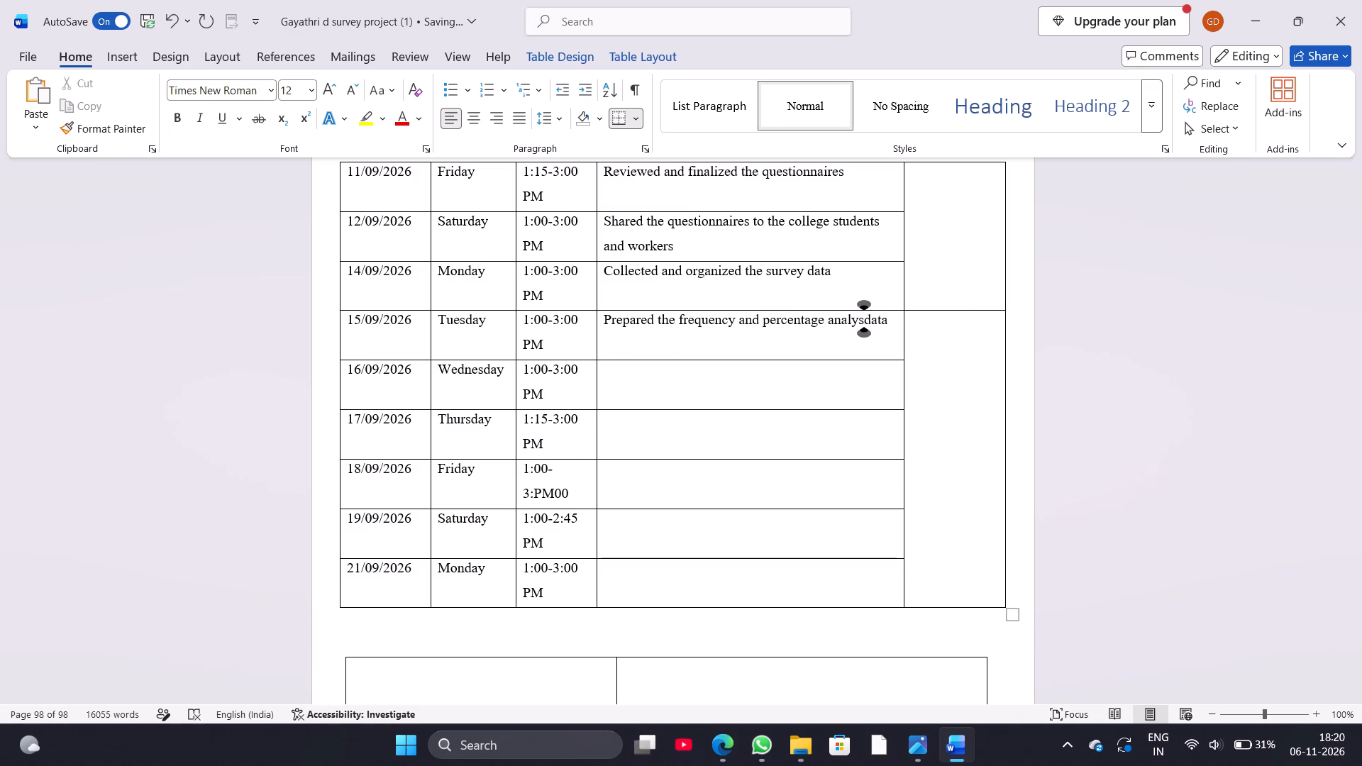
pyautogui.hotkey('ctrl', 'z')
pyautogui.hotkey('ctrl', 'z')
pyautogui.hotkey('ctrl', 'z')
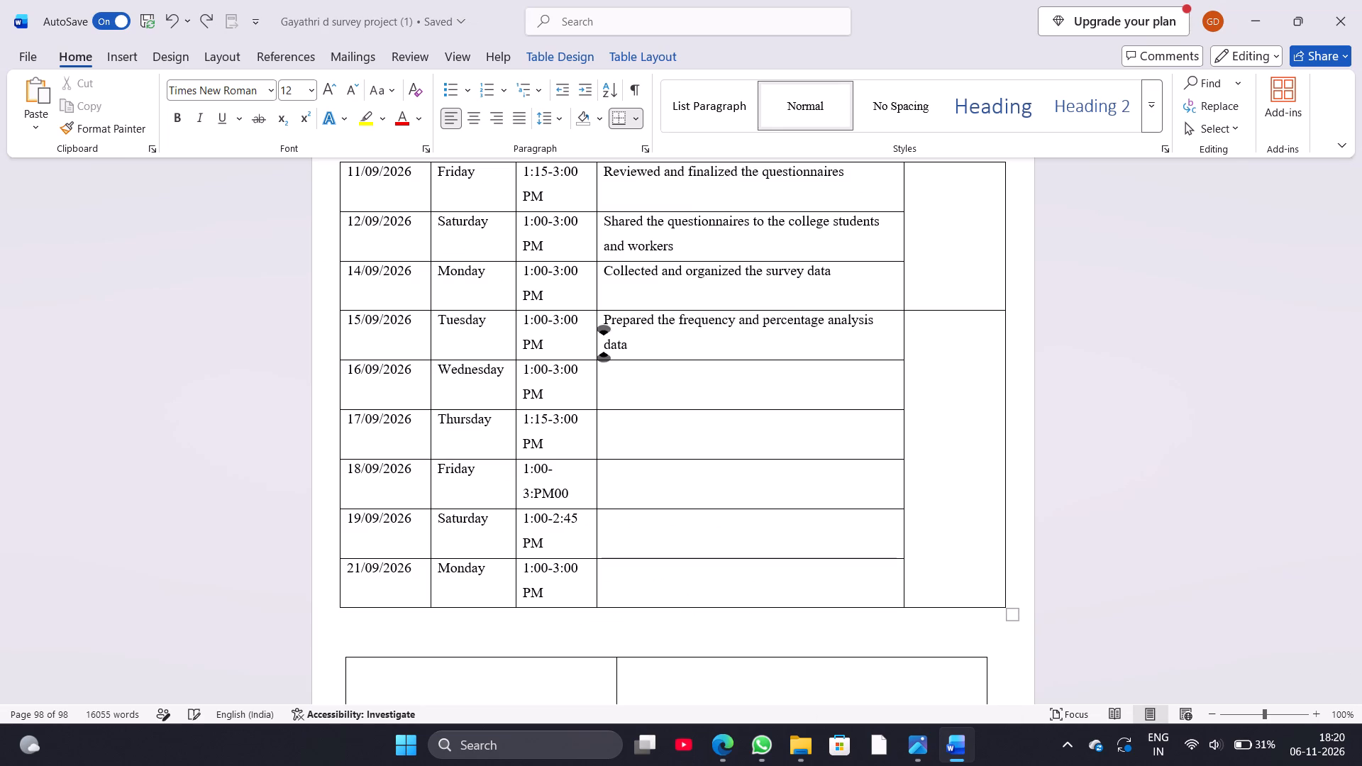
# Replace the last word of the 15/09/2026 activity with "tables".
pyautogui.click(637, 344)
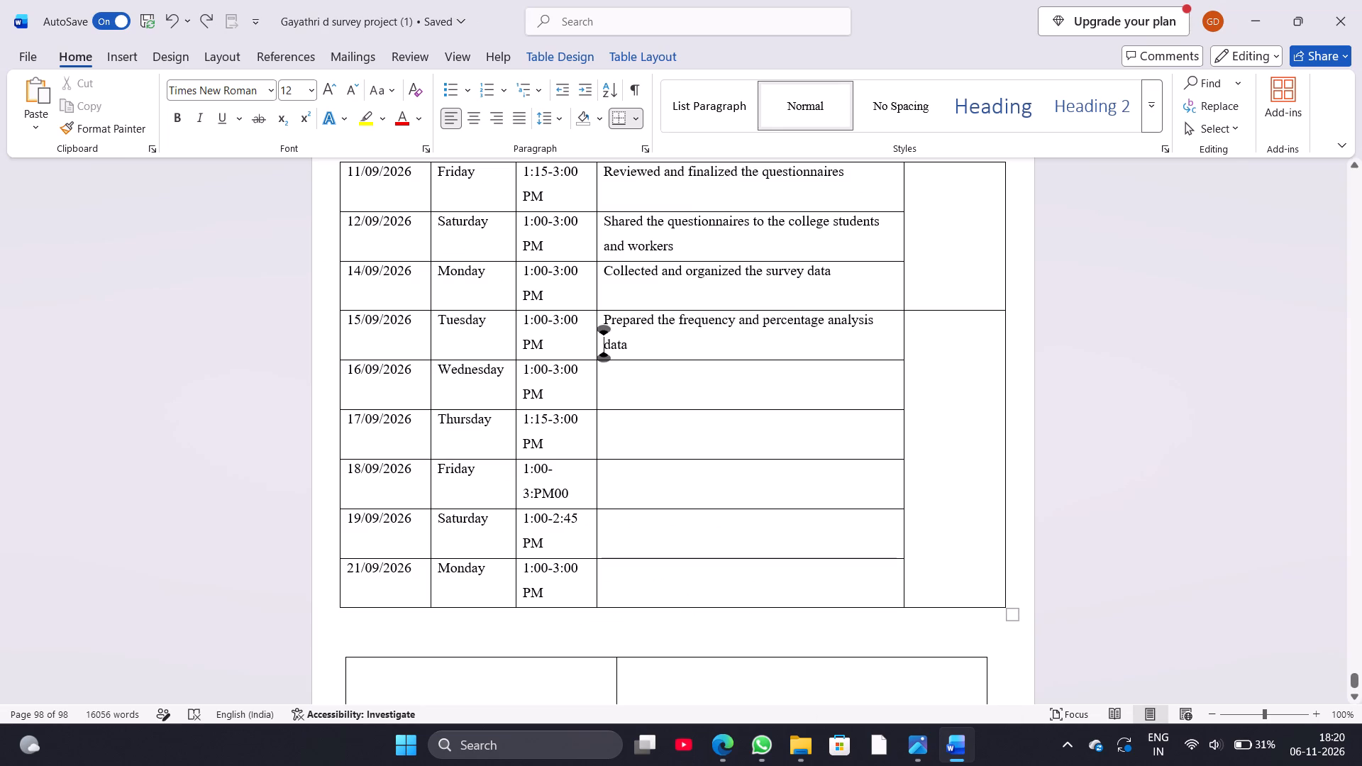
pyautogui.press('BackSpace')
pyautogui.press('BackSpace')
pyautogui.press('BackSpace')
pyautogui.press('BackSpace')
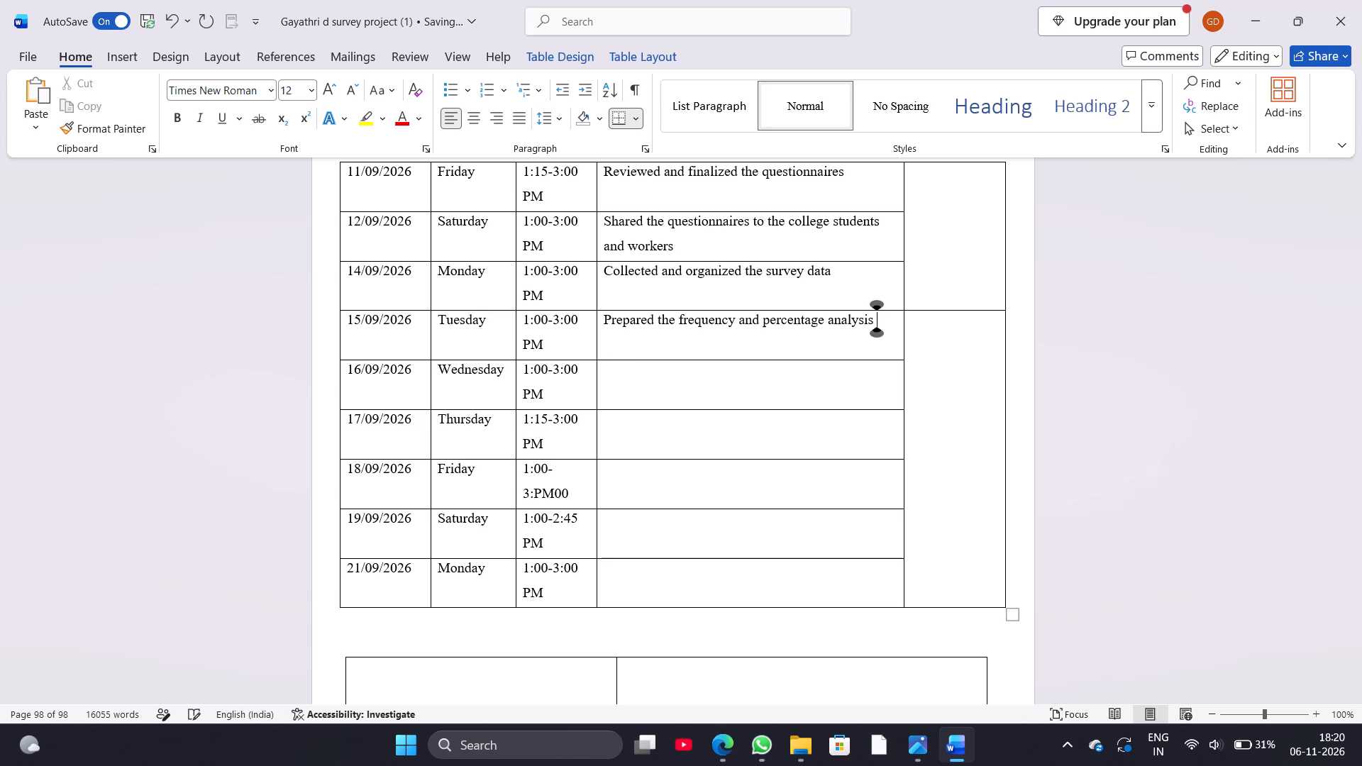
pyautogui.write('tables')
pyautogui.press('space')
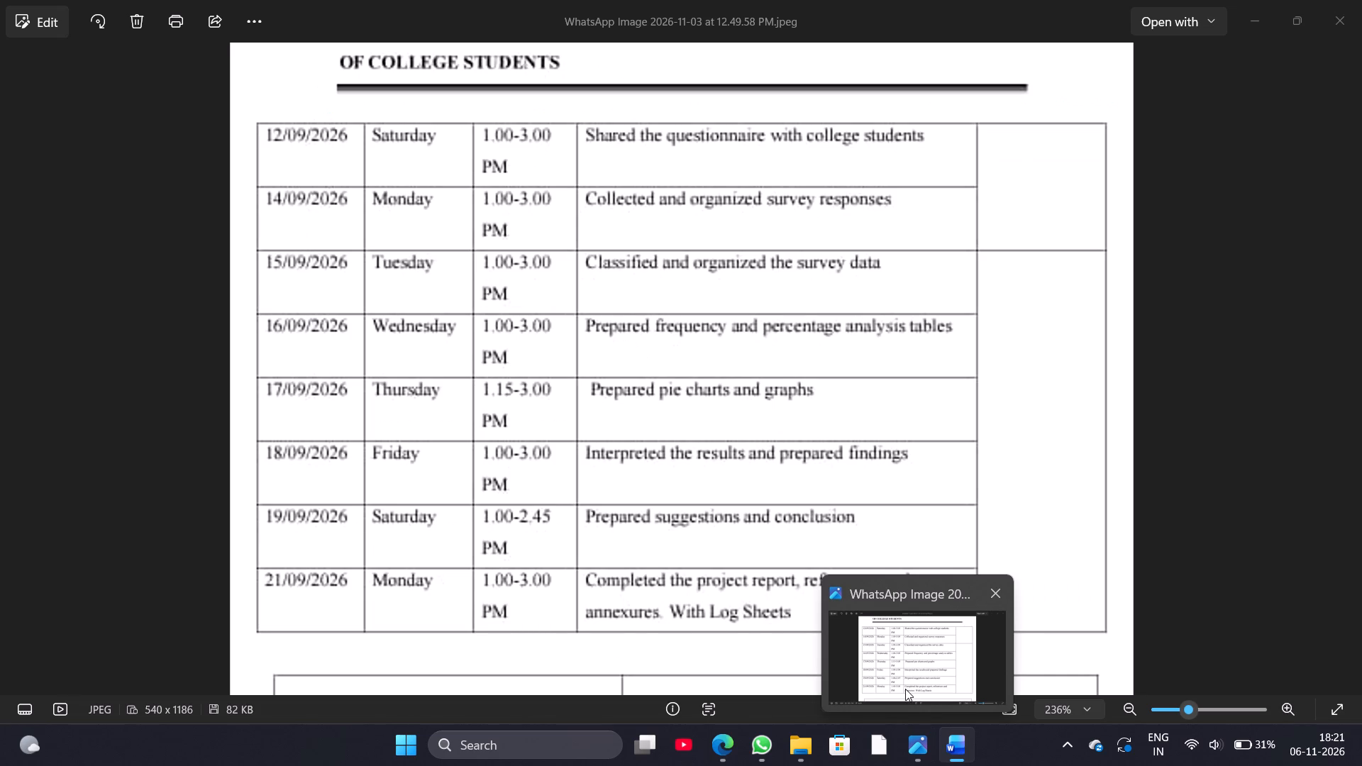
# Enter "Prepared pie chart and graphs" as the activity for 16/09/2026, checking the wording against the reference log sheet image.
pyautogui.click(905, 689)
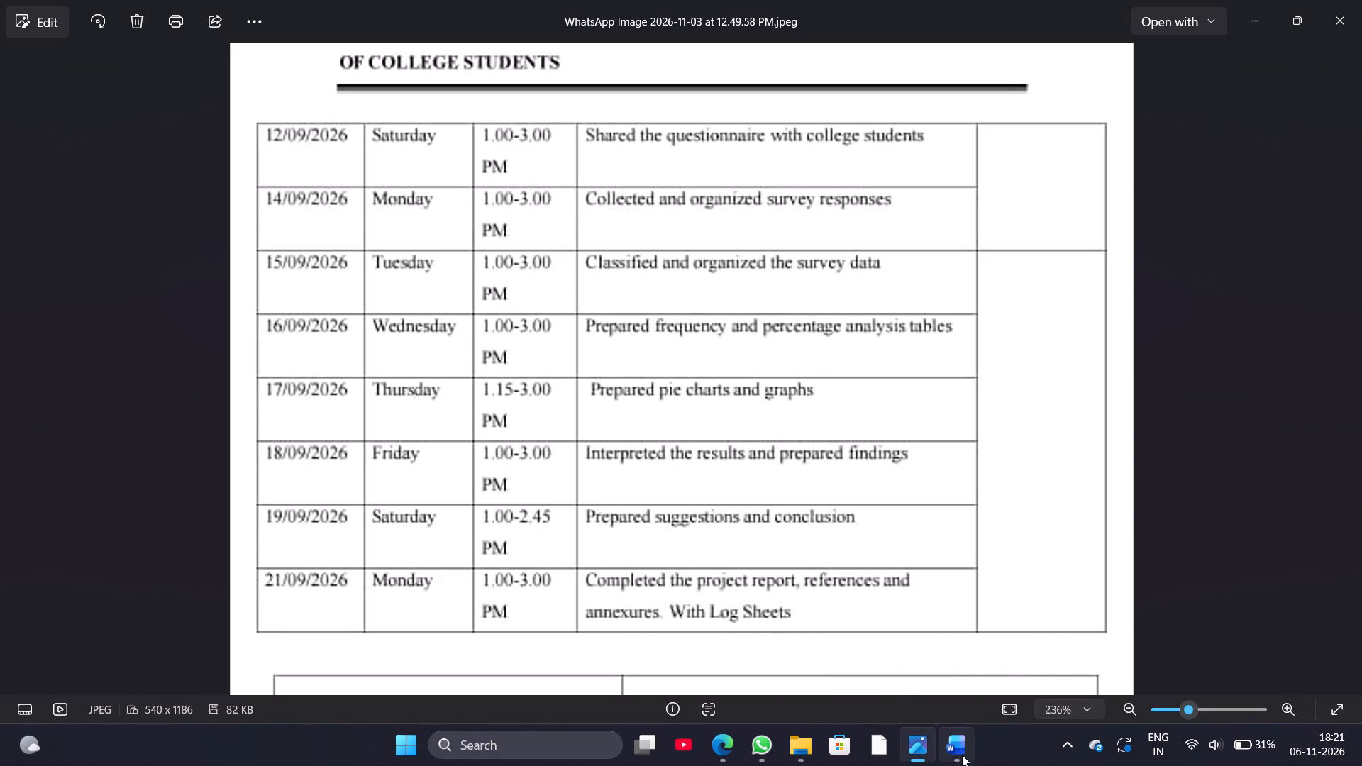
pyautogui.click(930, 667)
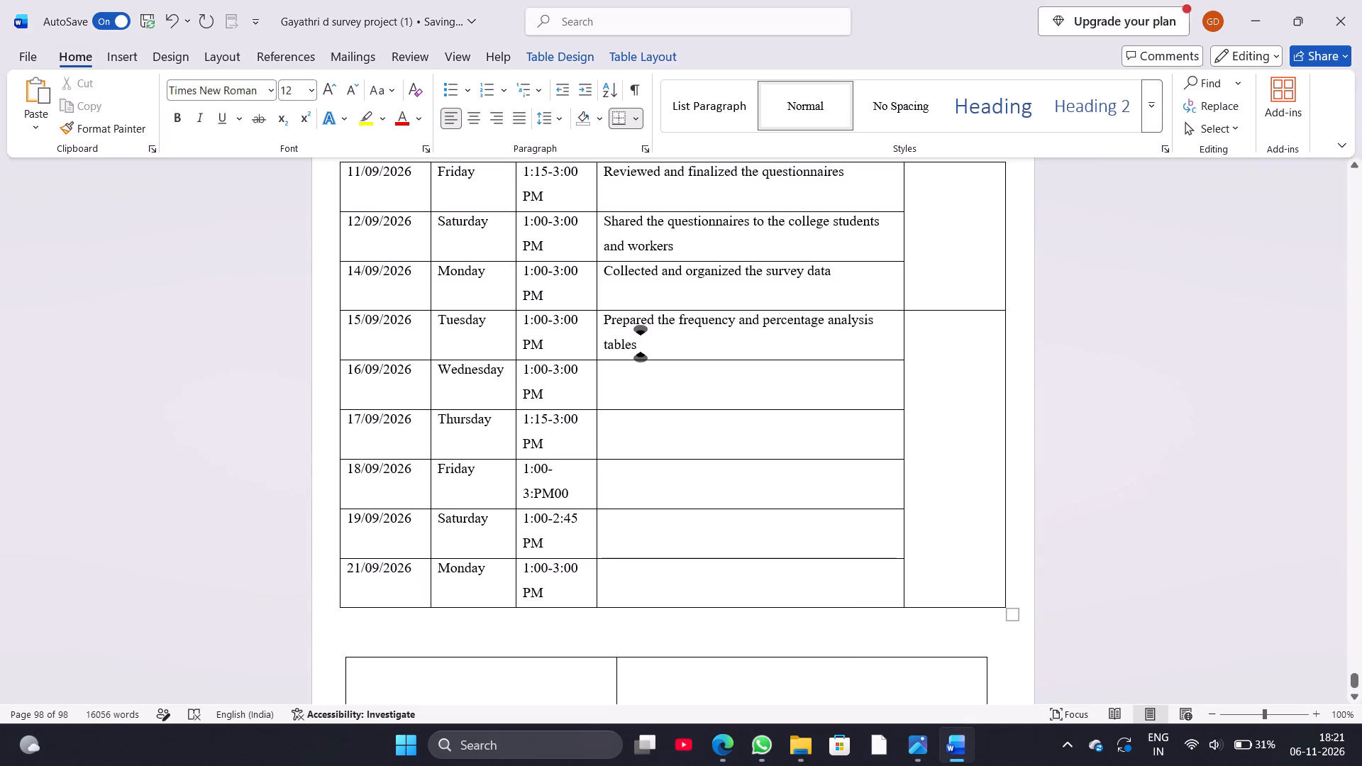
pyautogui.click(651, 382)
pyautogui.write('prepared')
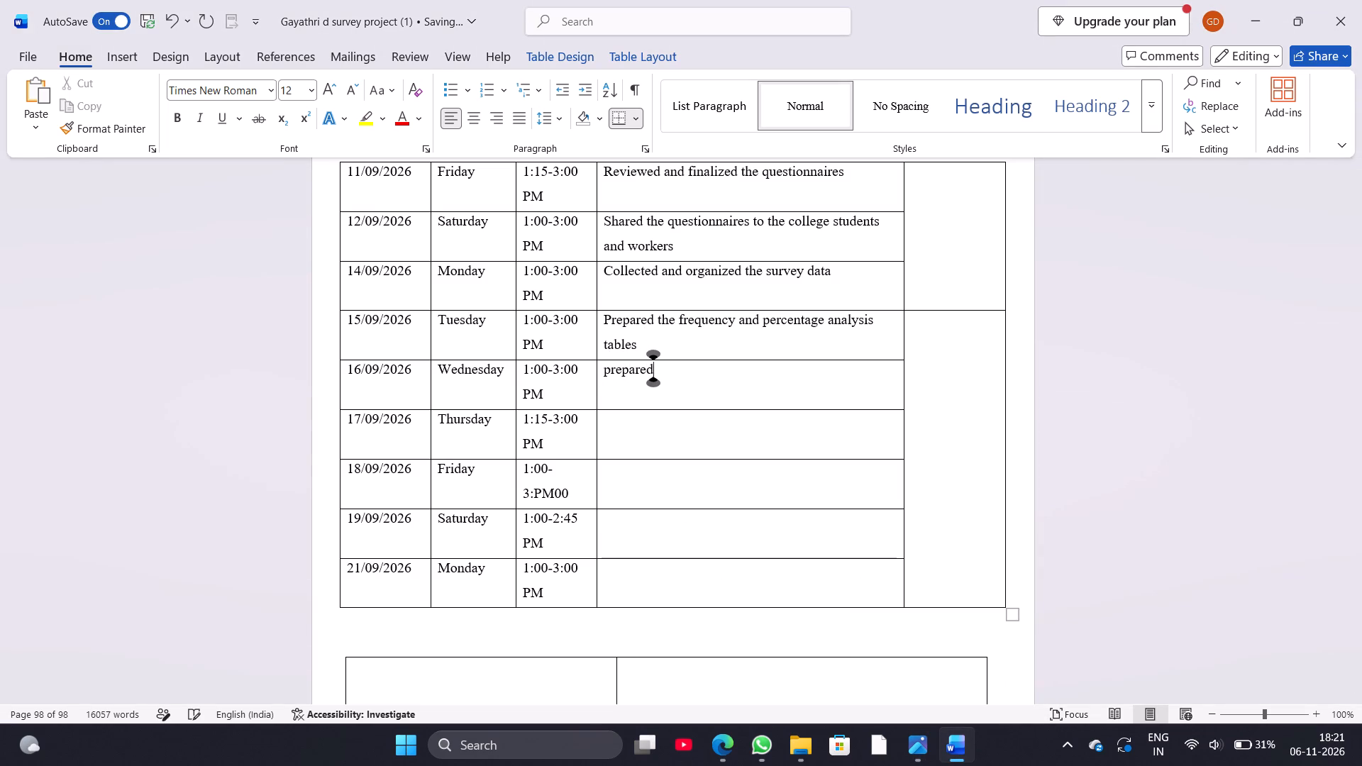
pyautogui.press('space')
pyautogui.write('pie')
pyautogui.press('space')
pyautogui.write('chart anf')
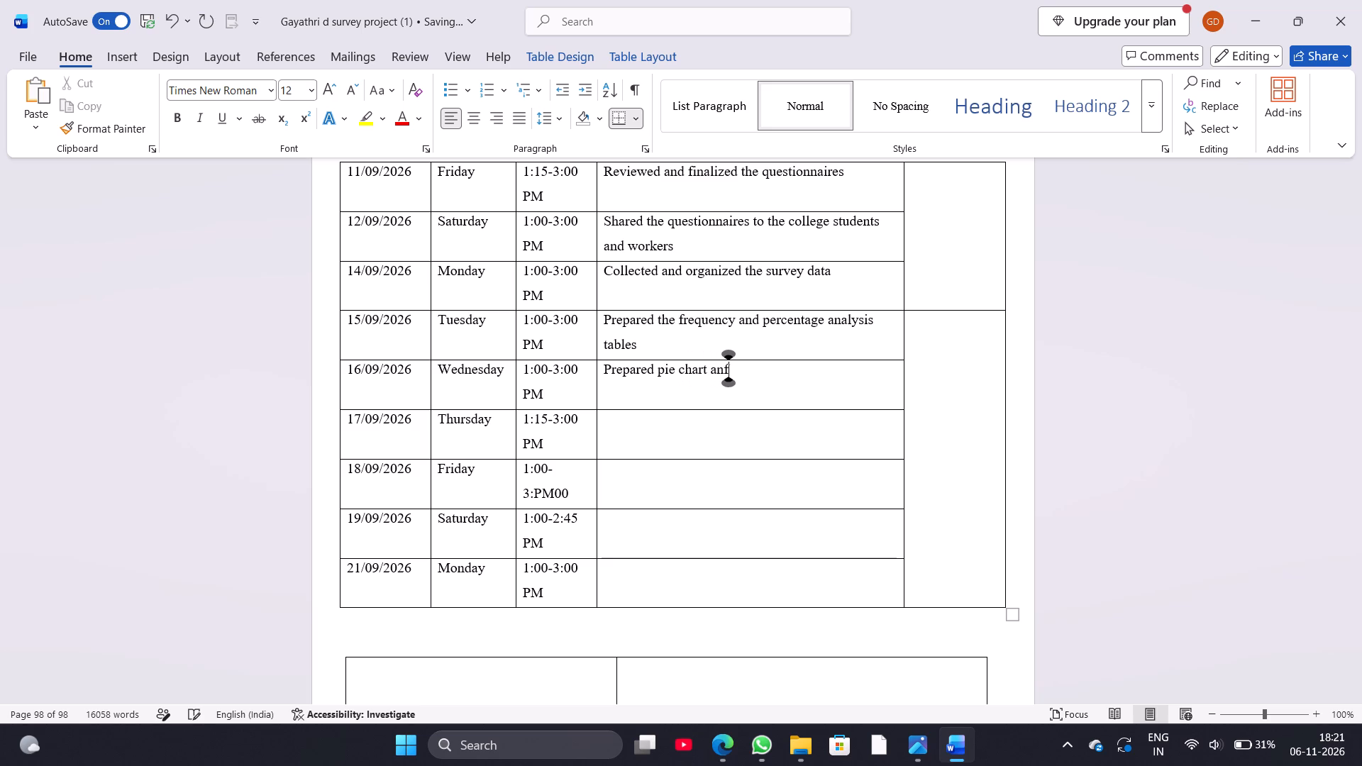
pyautogui.press('BackSpace')
pyautogui.write('d gr')
pyautogui.write('apha')
pyautogui.press('BackSpace')
pyautogui.write('s')
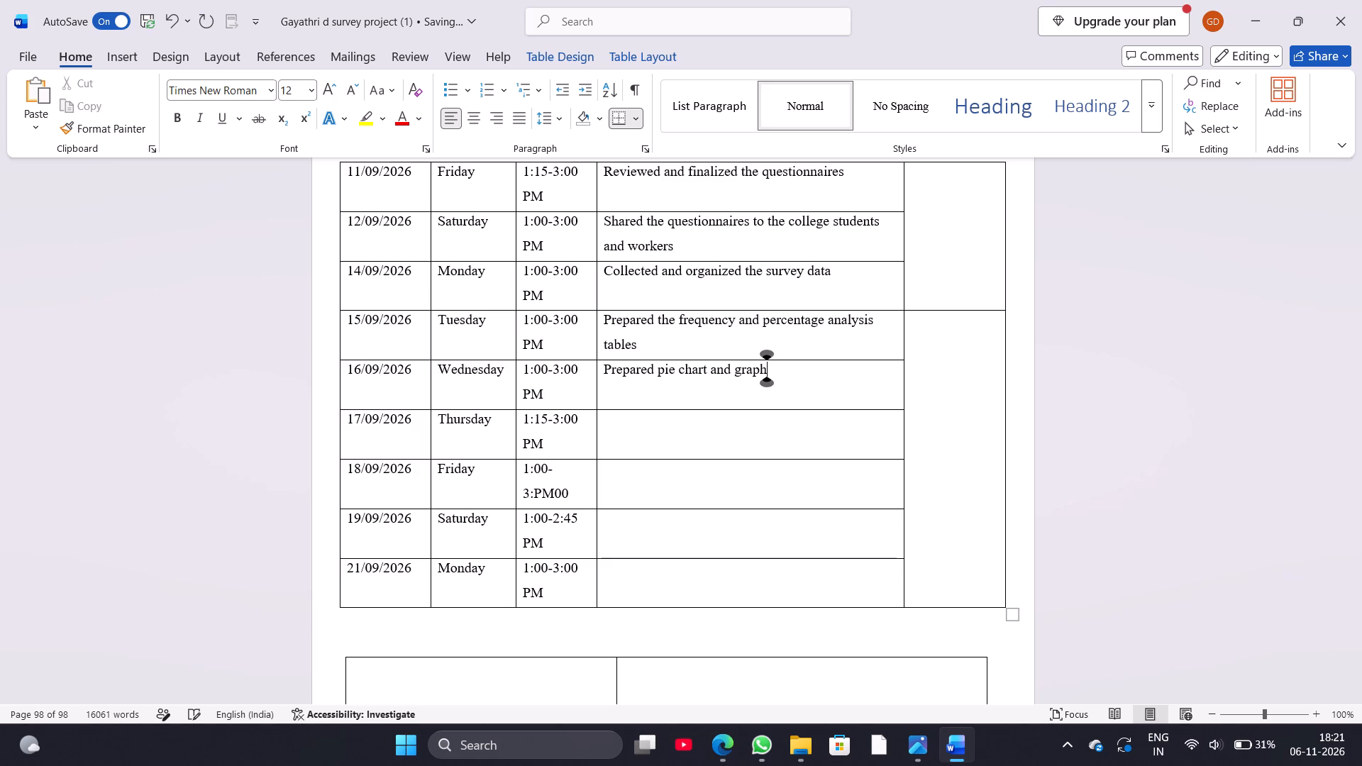
pyautogui.press('space')
# Enter "Interpreted the results and prepared findings" as the activity for 17/09/2026, checking the wording against the reference log sheet image.
pyautogui.press('Down')
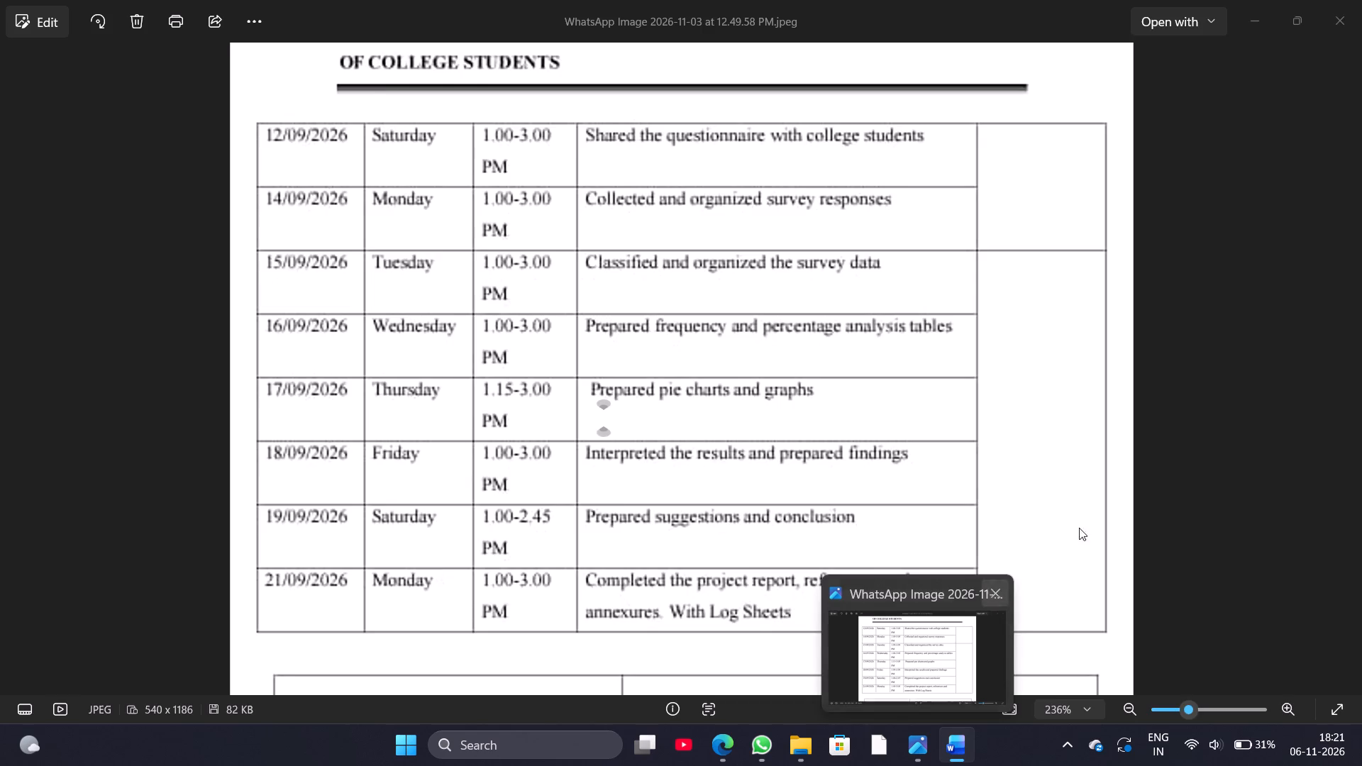
pyautogui.press('i')
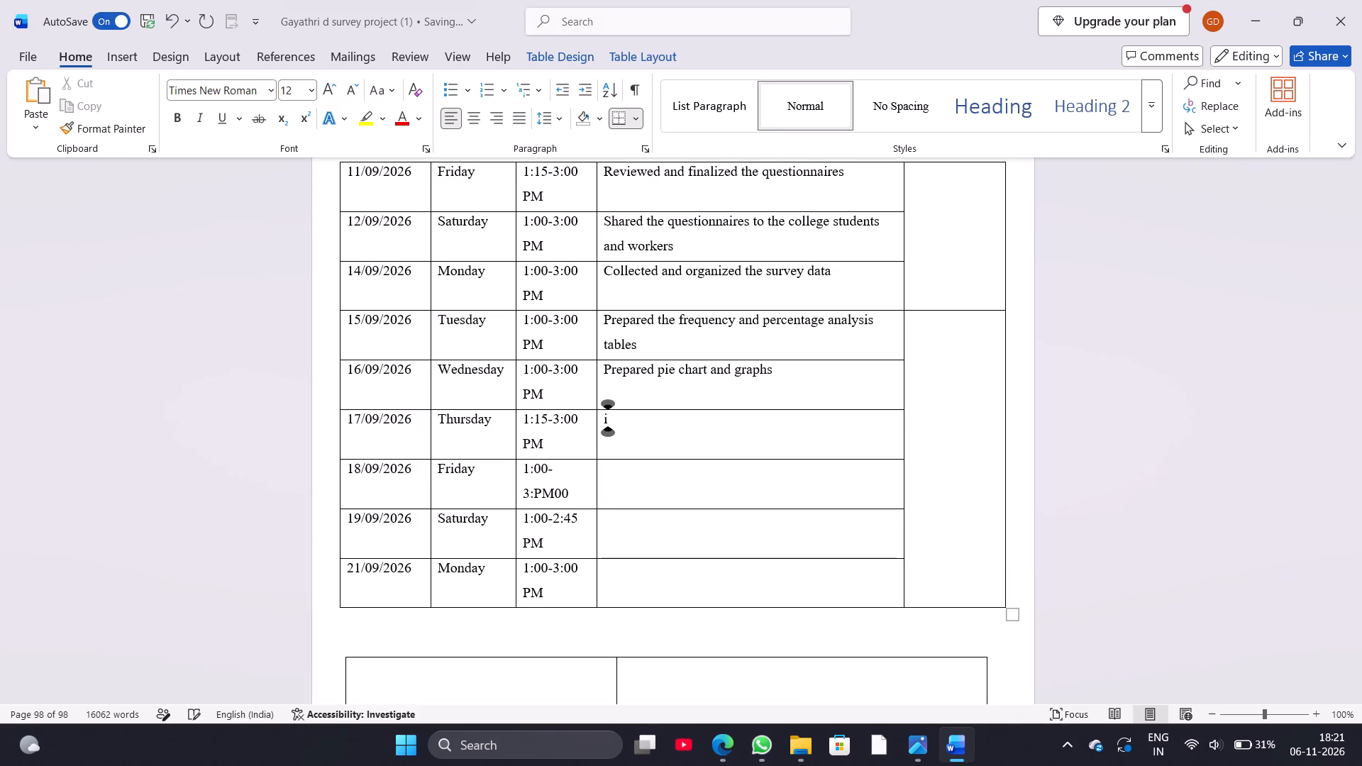
pyautogui.write('nterpreted')
pyautogui.press('space')
pyautogui.press('t')
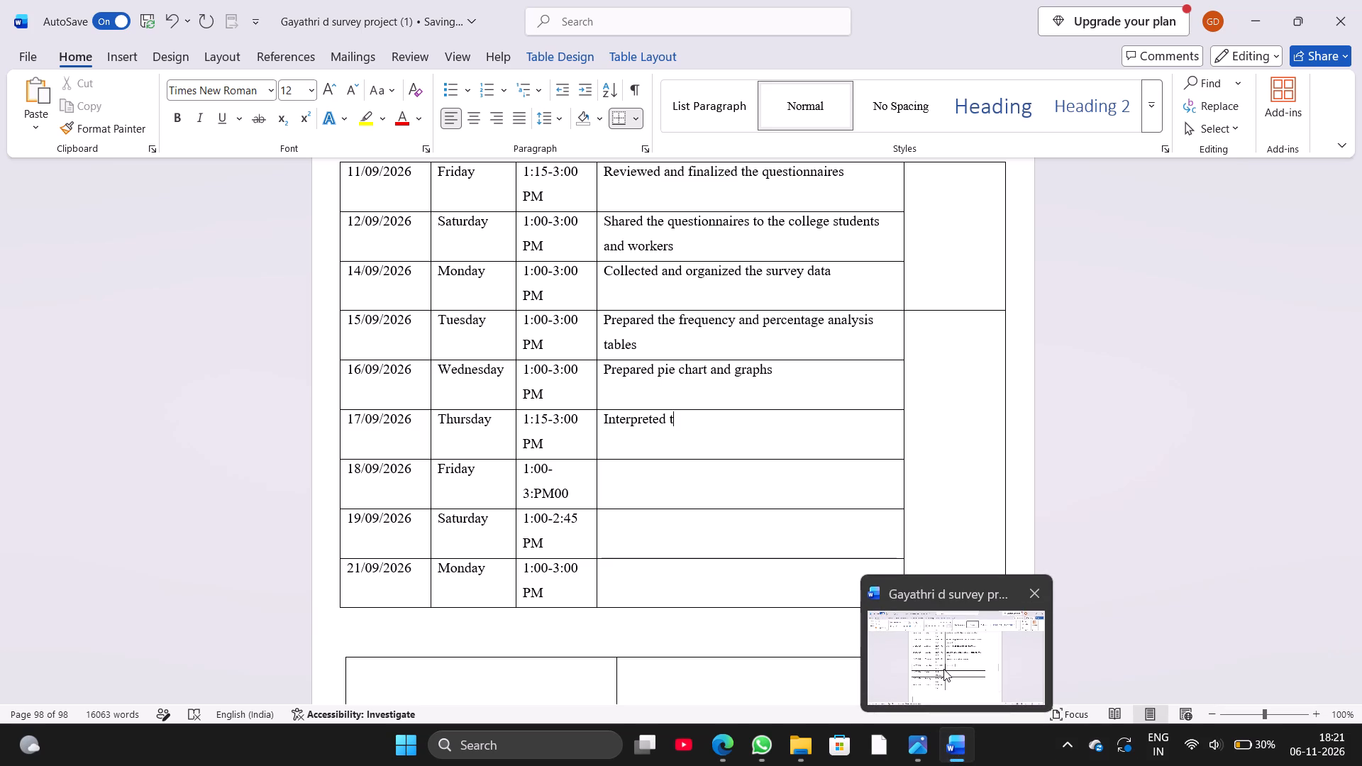
pyautogui.click(943, 669)
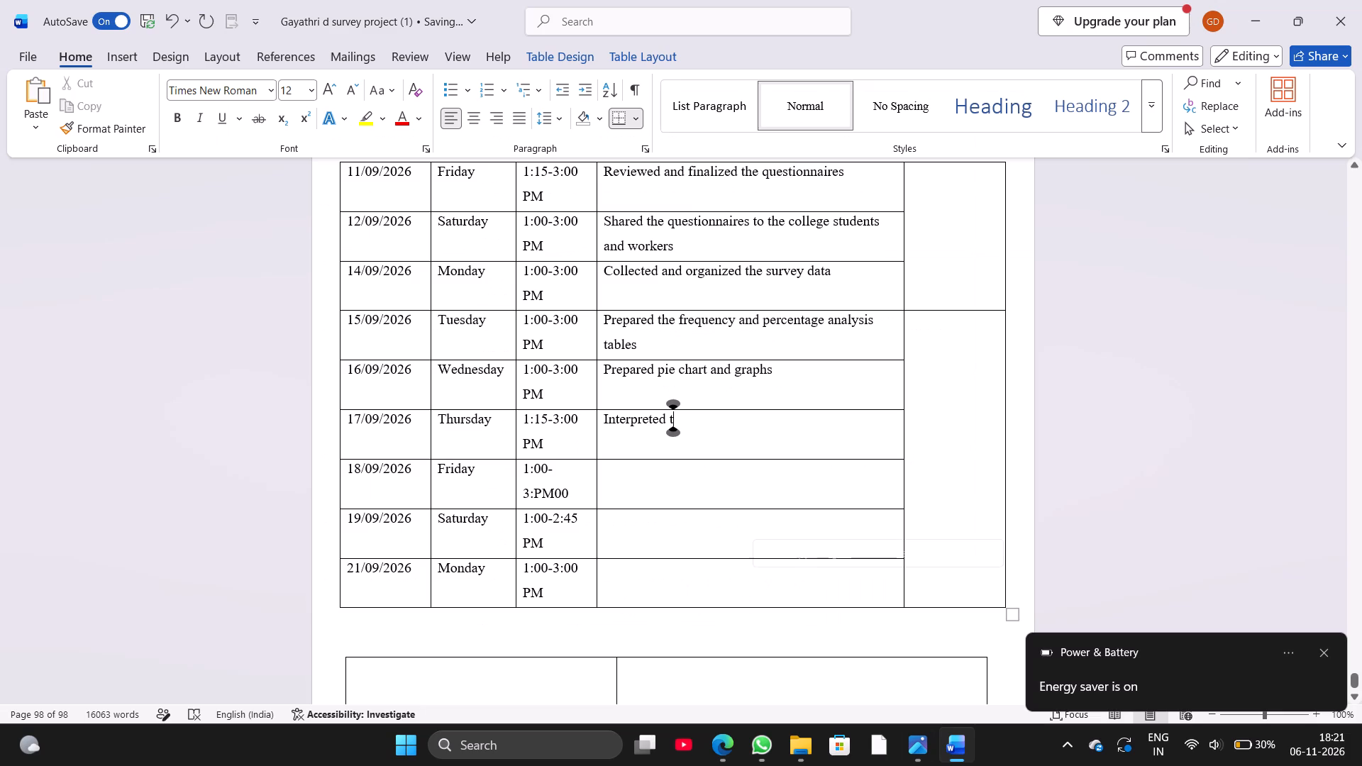
# Complete the 17/09/2026 activity as "Interpreted the results and prepared findings", checking the wording against the reference log sheet image.
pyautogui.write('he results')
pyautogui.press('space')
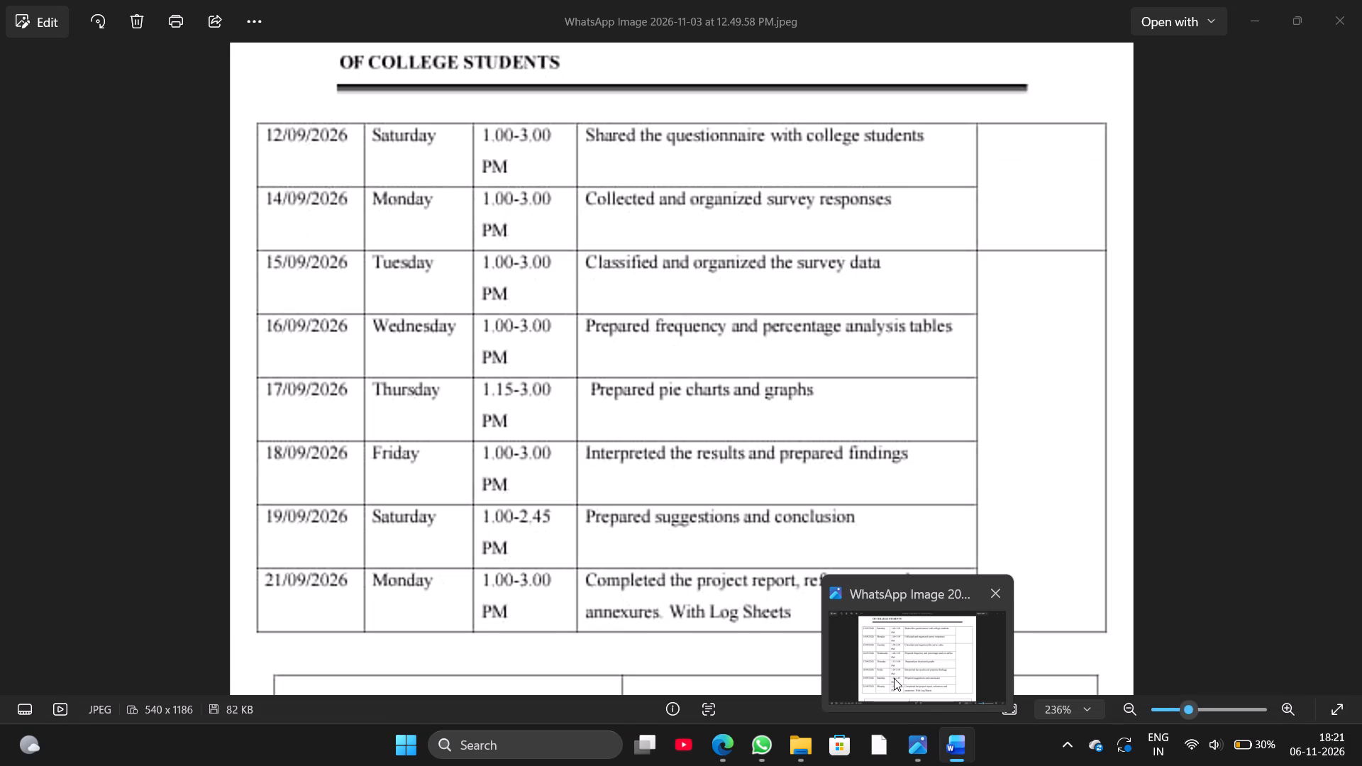
pyautogui.click(894, 678)
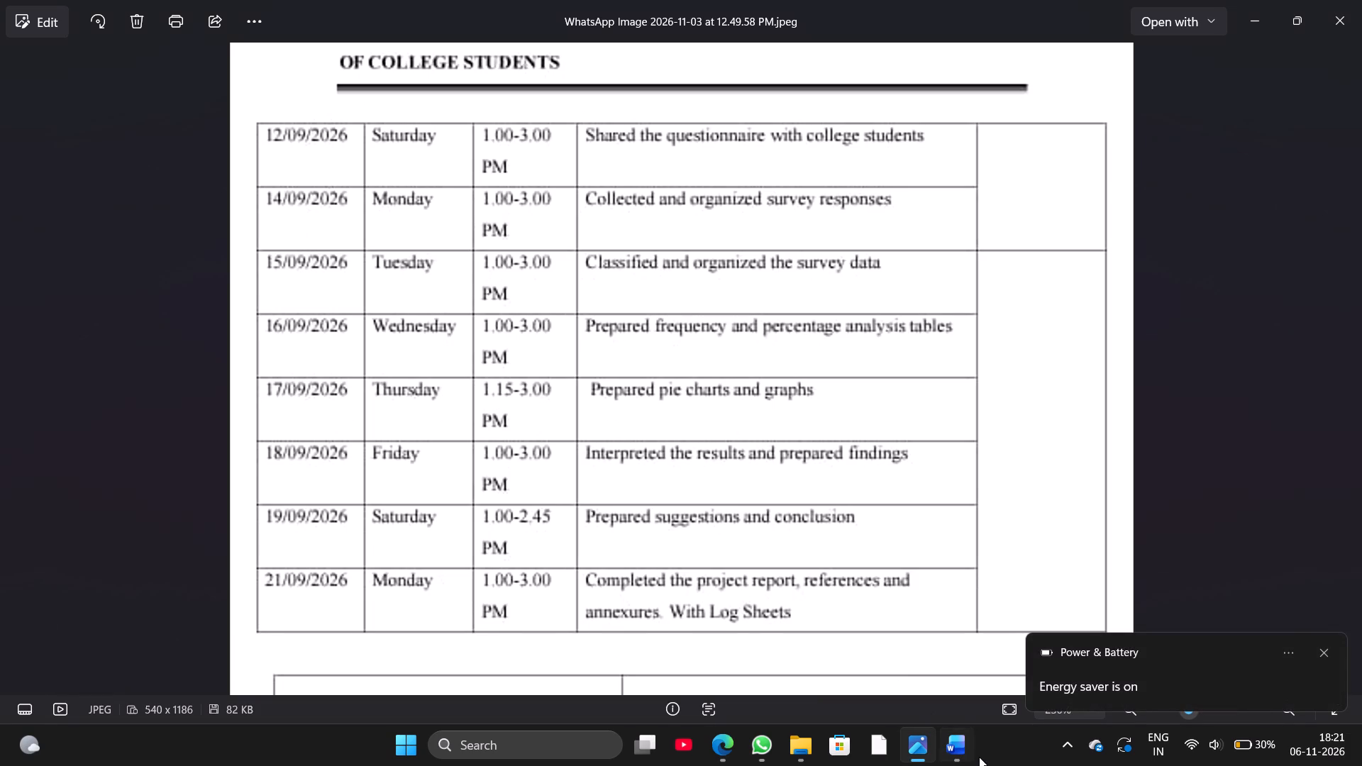
pyautogui.click(954, 653)
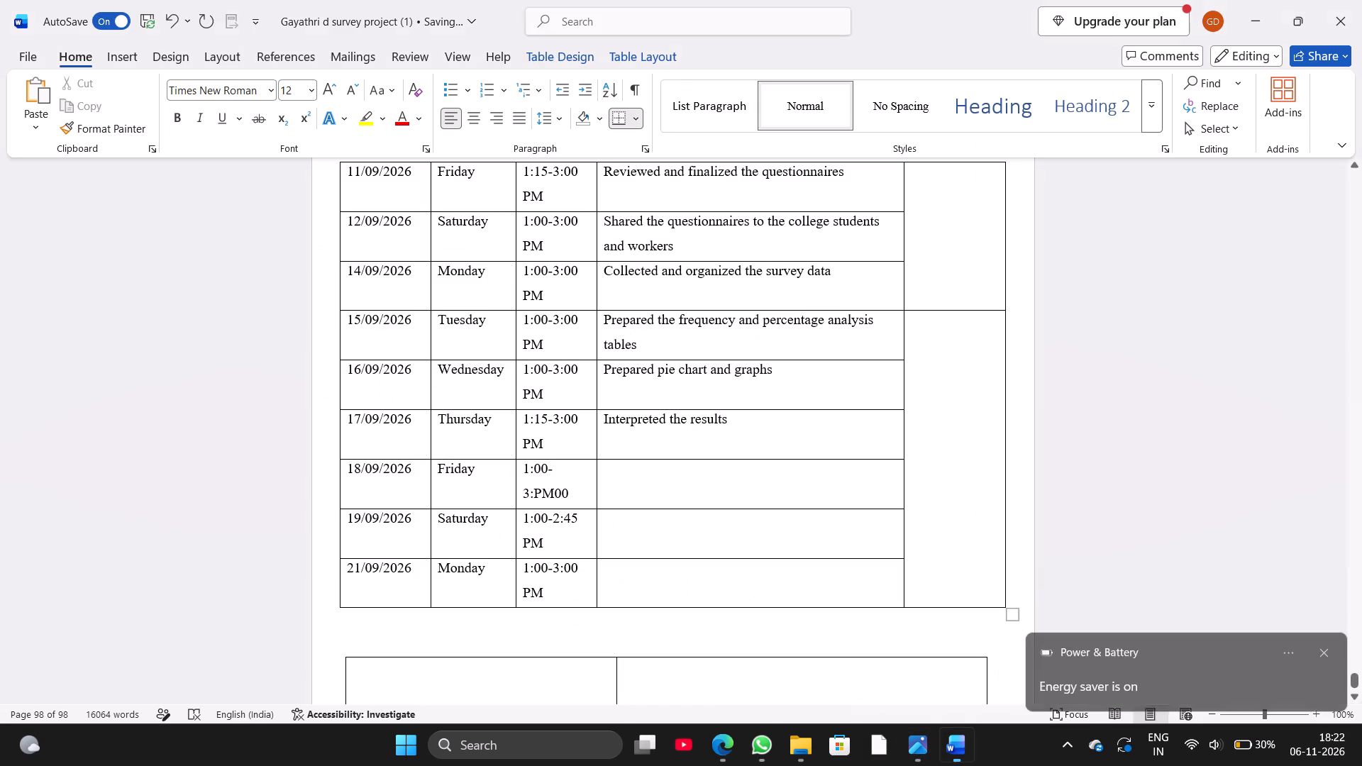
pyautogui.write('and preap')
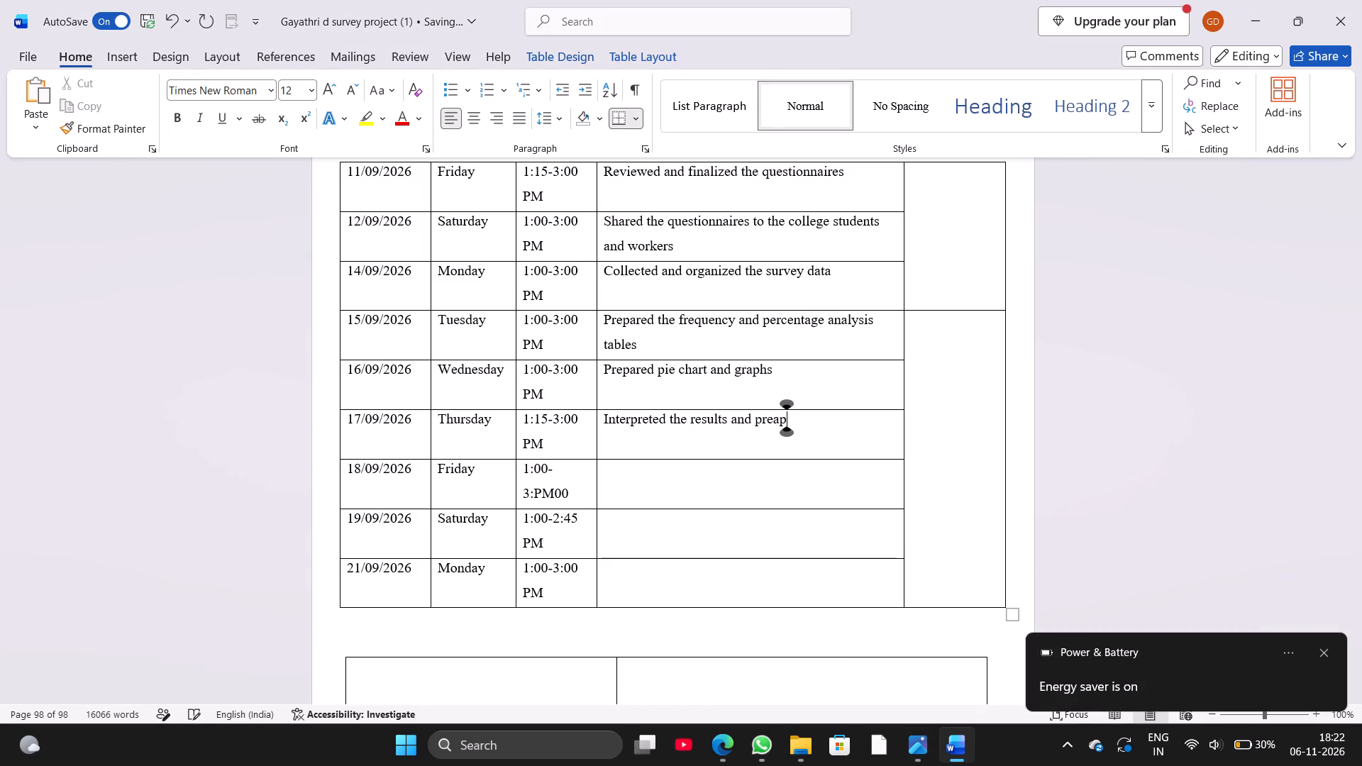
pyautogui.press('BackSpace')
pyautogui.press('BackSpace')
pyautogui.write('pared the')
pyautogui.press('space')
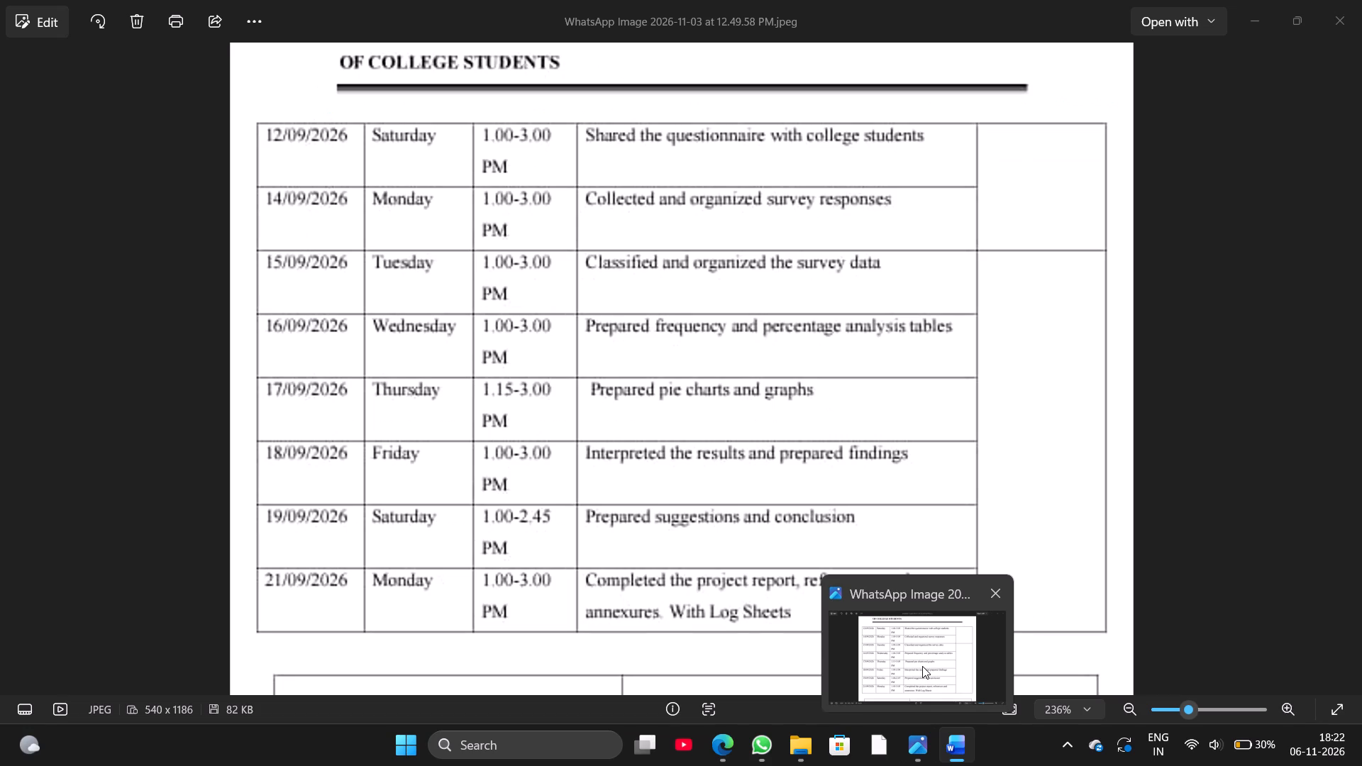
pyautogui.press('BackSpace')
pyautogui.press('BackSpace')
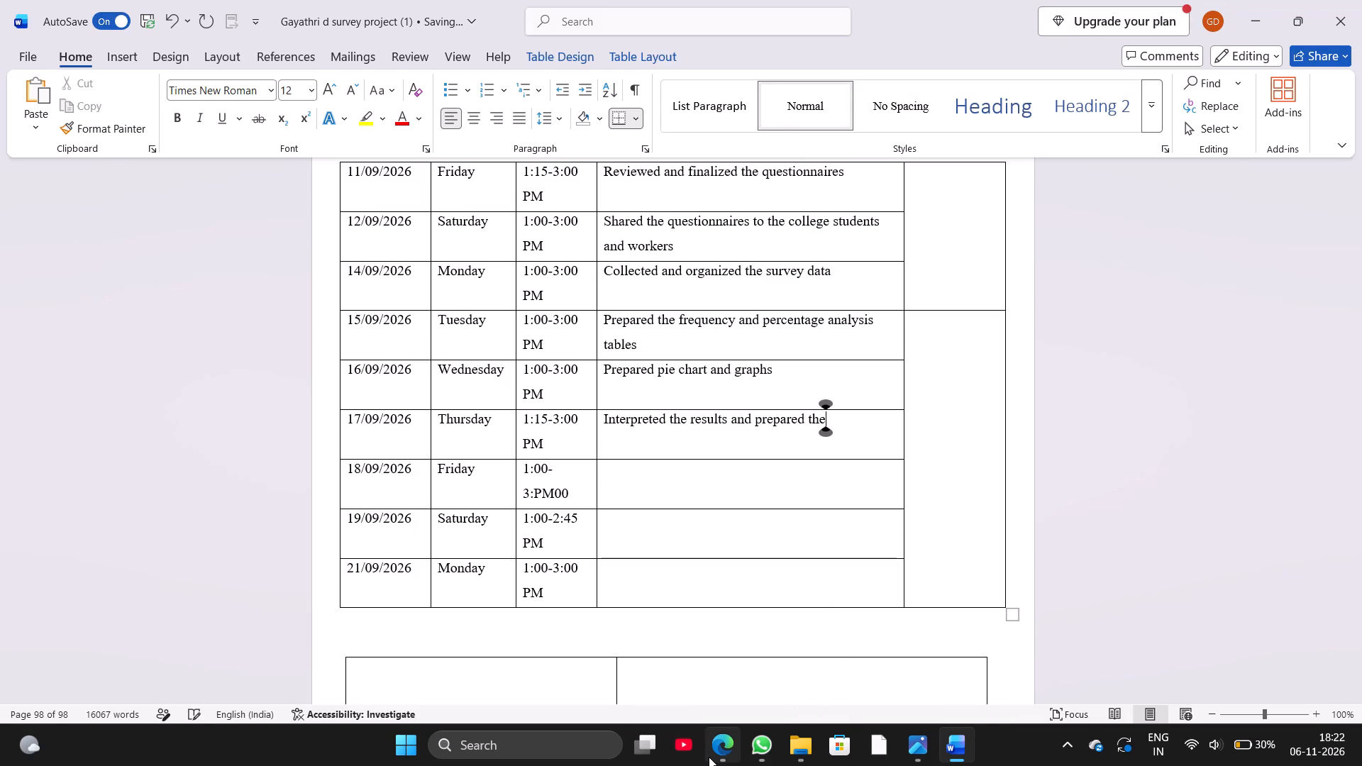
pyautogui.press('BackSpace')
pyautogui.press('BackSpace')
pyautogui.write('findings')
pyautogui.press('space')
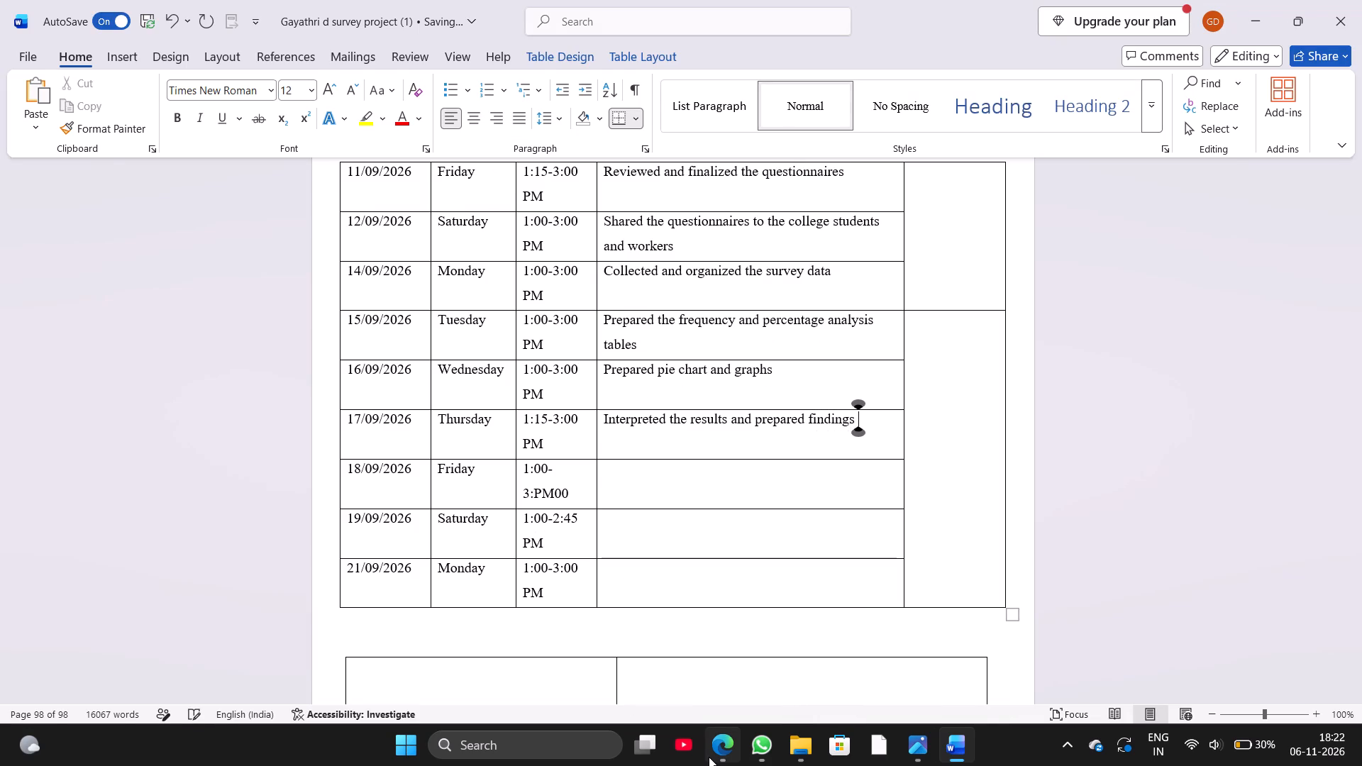
# Start the activity entry for 18/09/2026 in the log book table.
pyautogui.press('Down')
pyautogui.scroll(-1, 816, 765)
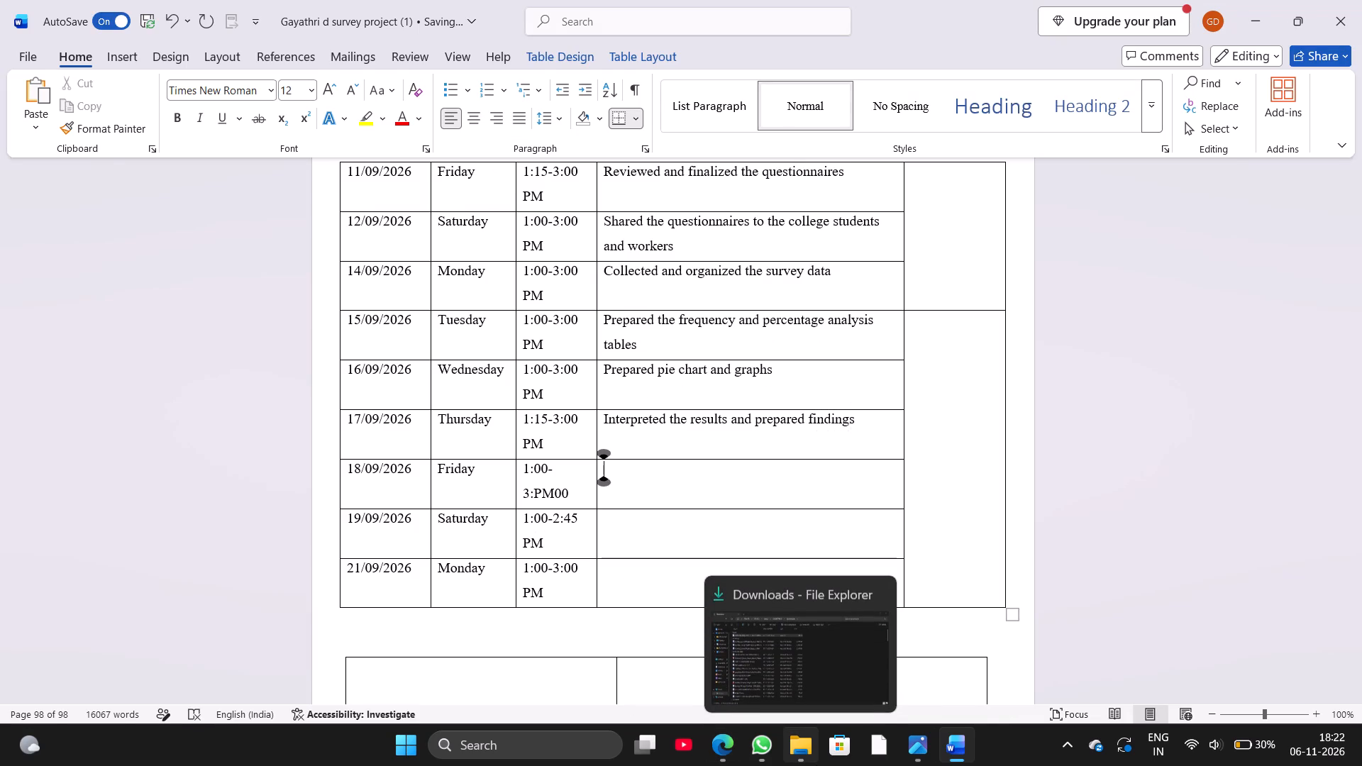
# Compare the table with the reference log sheet image and move the 15/09 to 17/09/2026 activities down one row, to start at 16/09/2026.
pyautogui.scroll(-1, 734, 534)
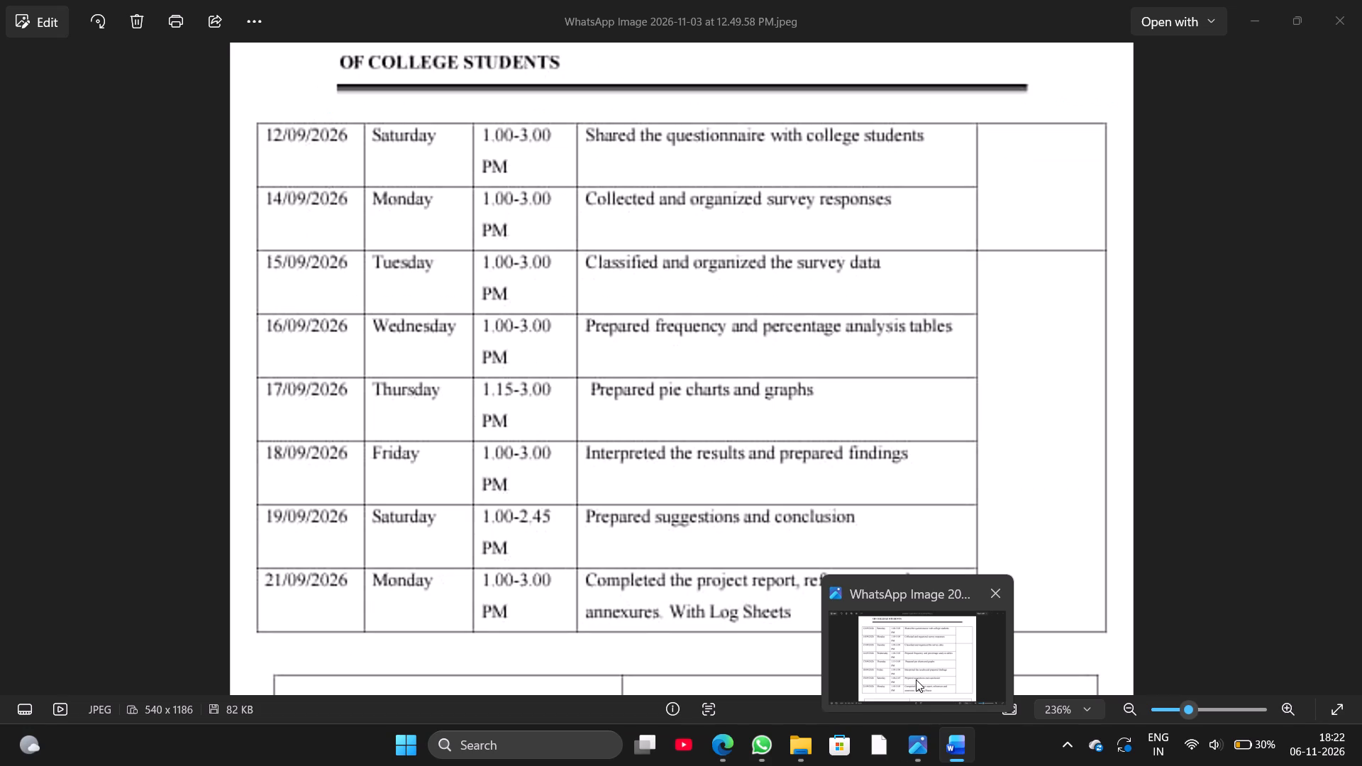
pyautogui.click(916, 682)
pyautogui.scroll(-1, 762, 658)
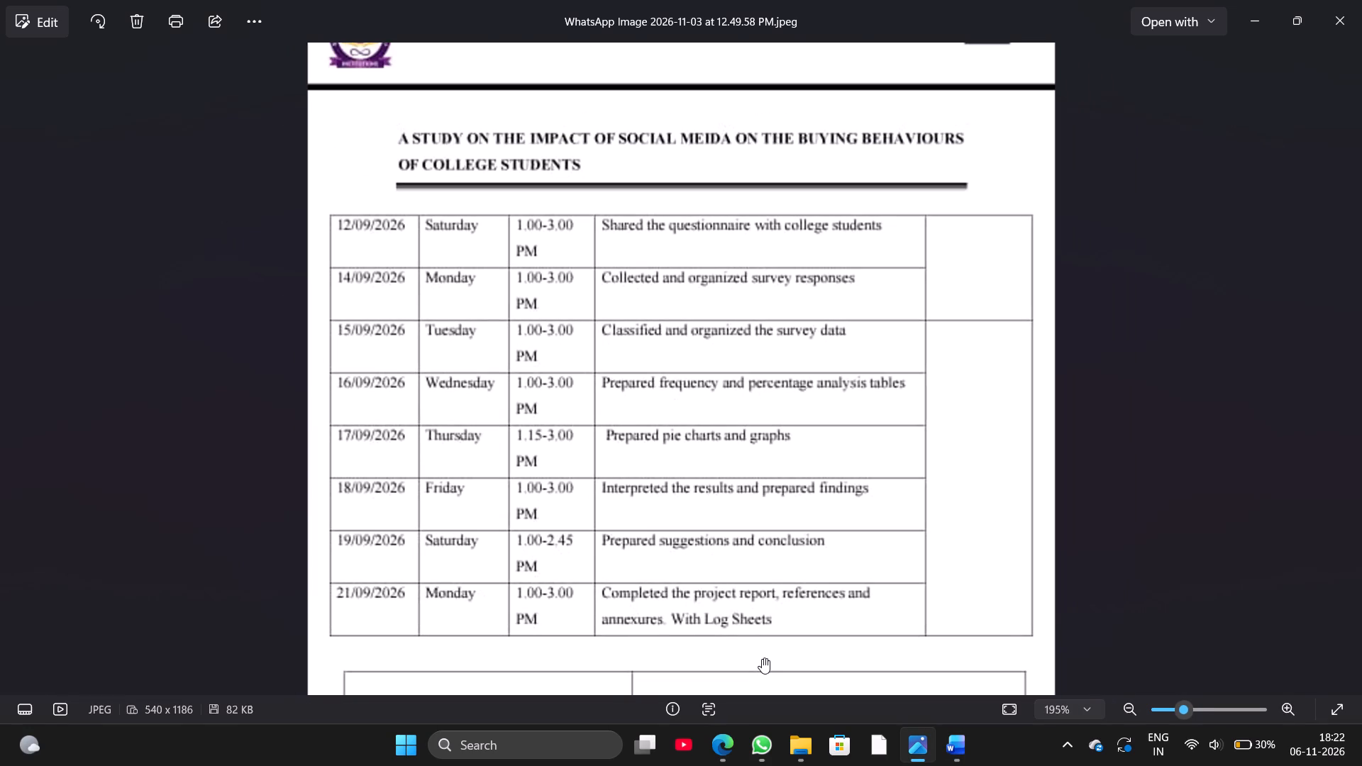
pyautogui.scroll(-1, 762, 658)
pyautogui.keyDown('ctrl'); pyautogui.scroll(3, 762, 658); pyautogui.keyUp('ctrl')
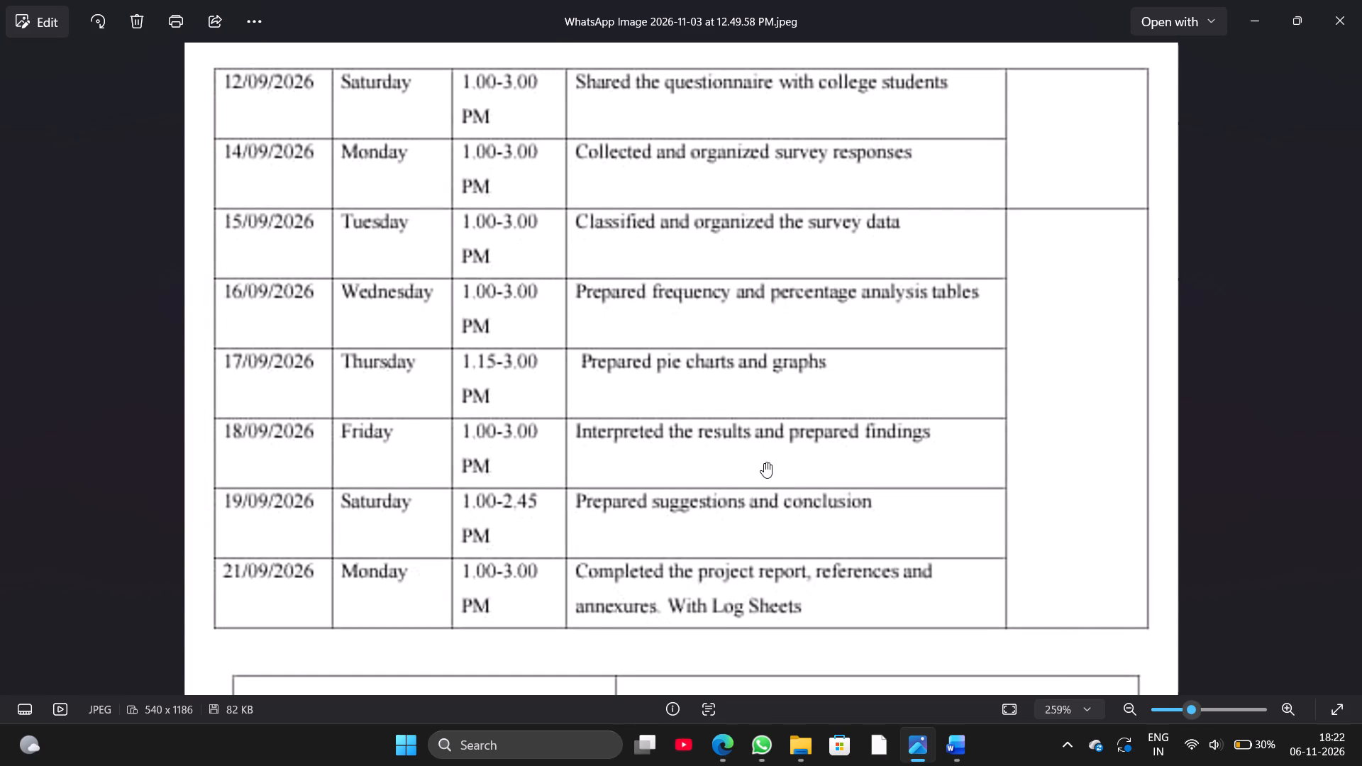
pyautogui.click(764, 462)
pyautogui.click(942, 645)
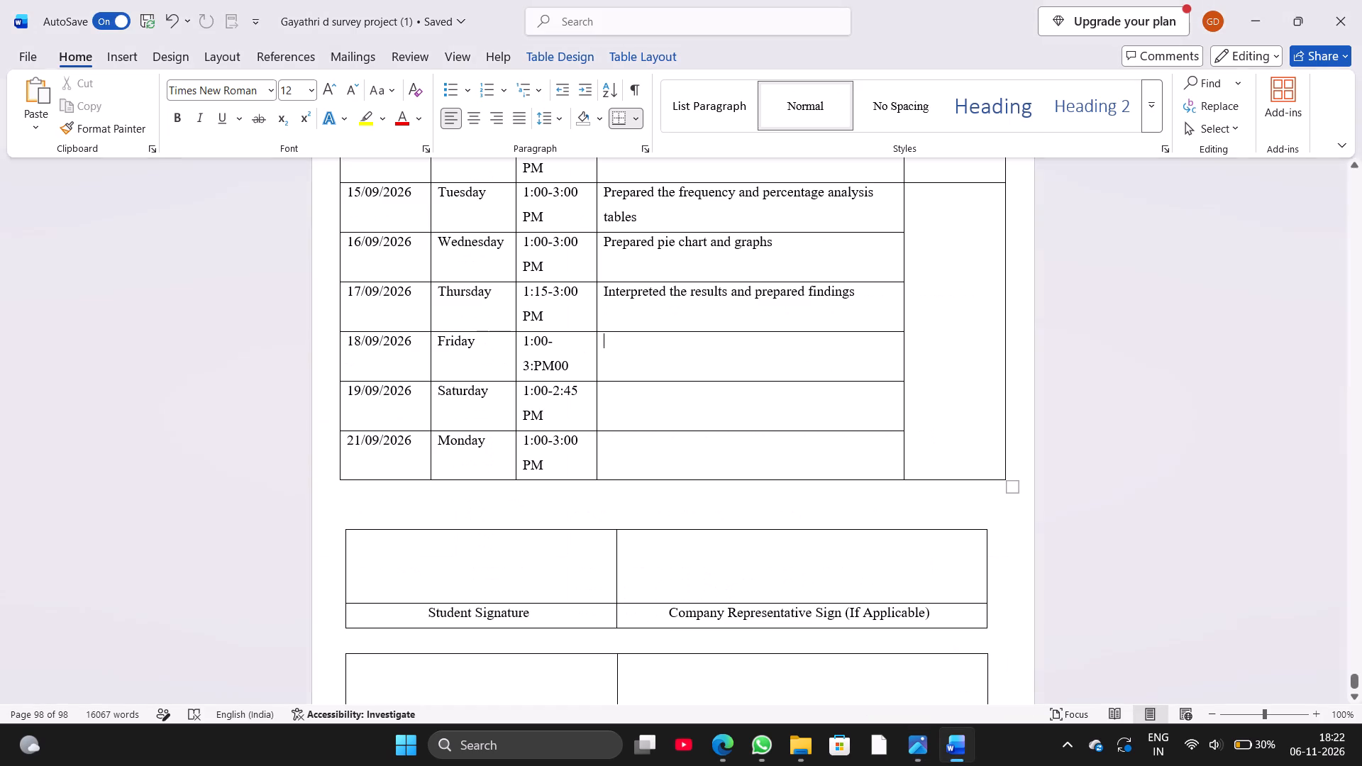
pyautogui.scroll(2, 760, 580)
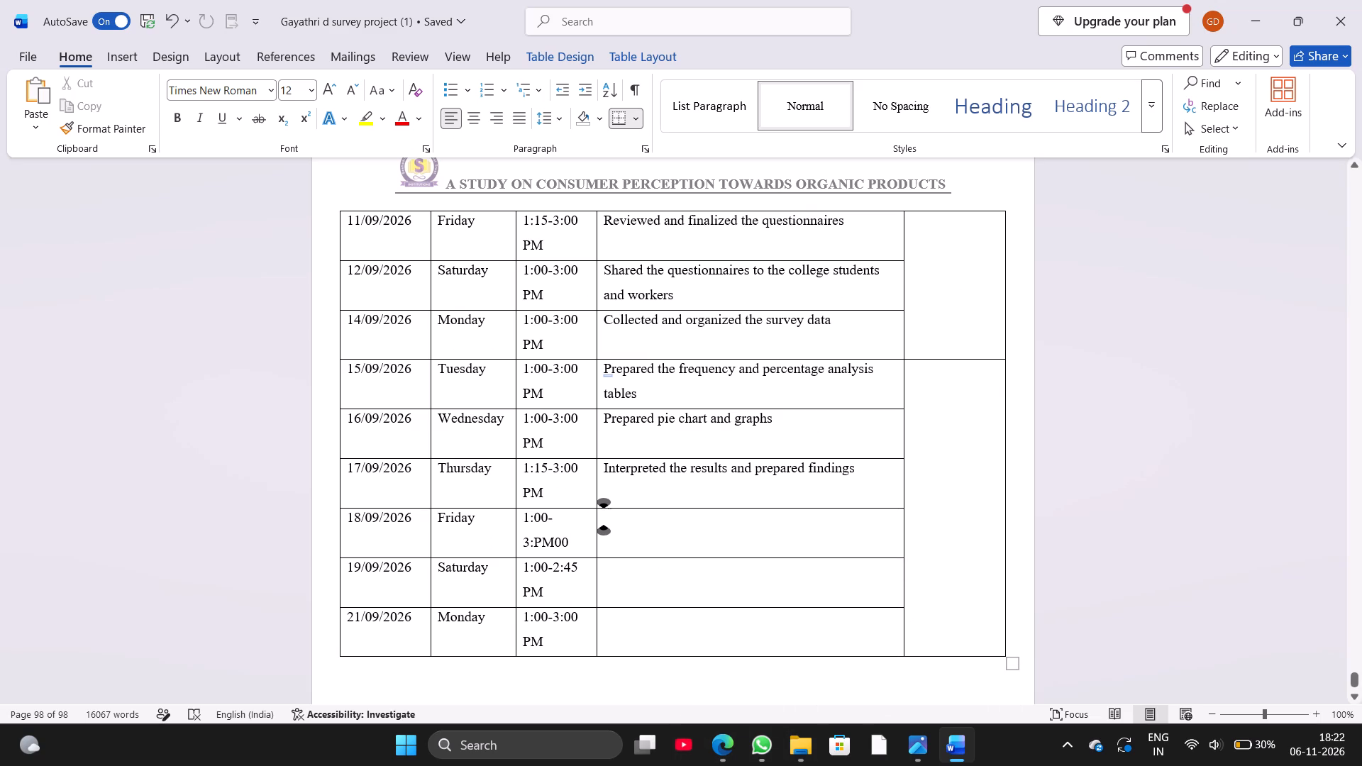
pyautogui.moveTo(604, 367); pyautogui.dragTo(703, 425)
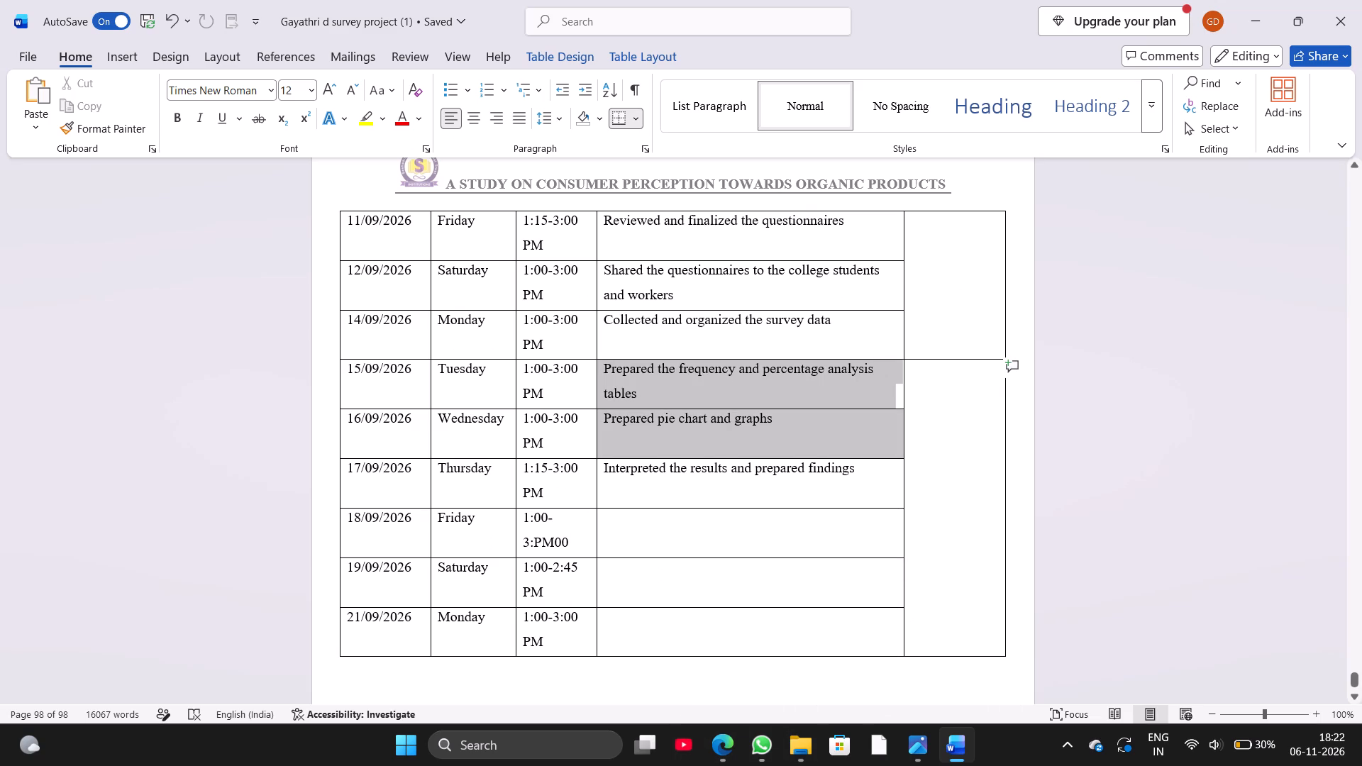
pyautogui.moveTo(703, 425); pyautogui.dragTo(734, 469)
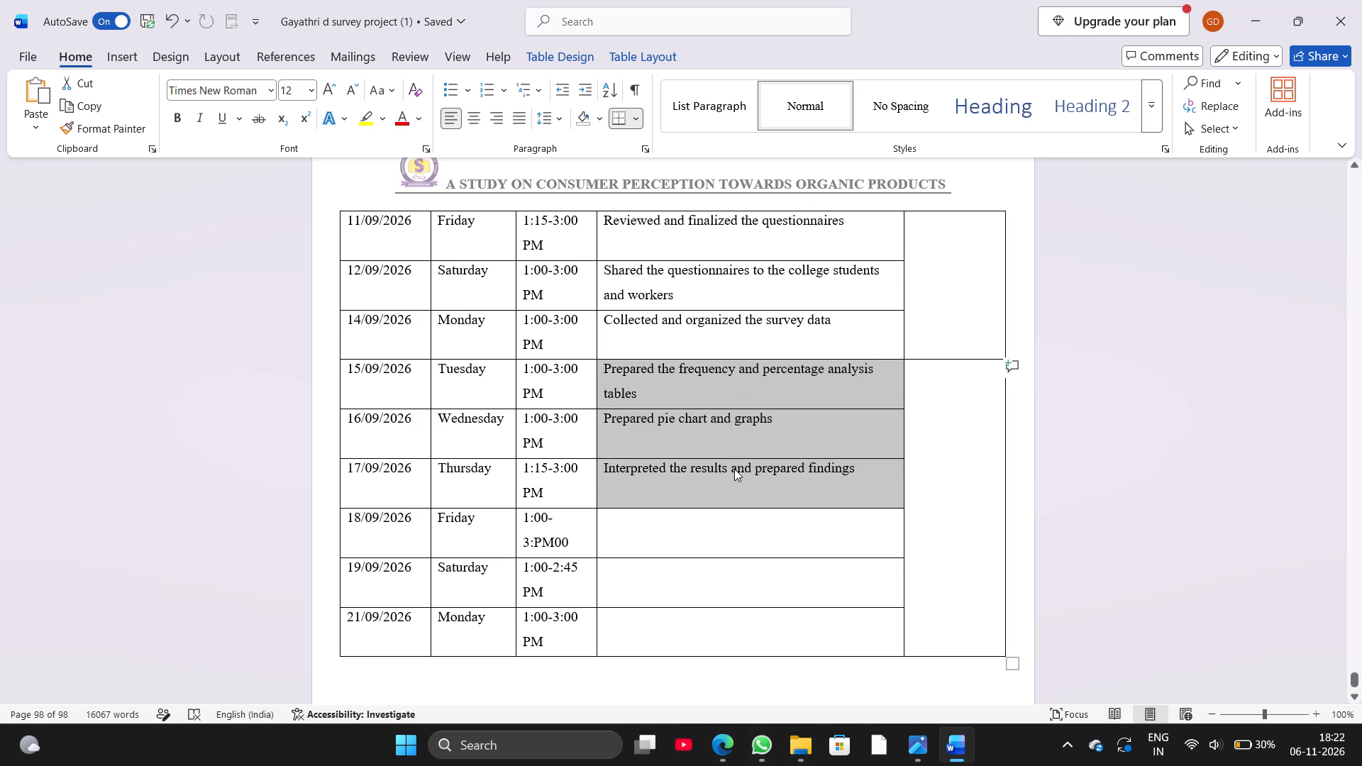
pyautogui.hotkey('ctrl', 'c')
pyautogui.press('Delete')
pyautogui.click(616, 416)
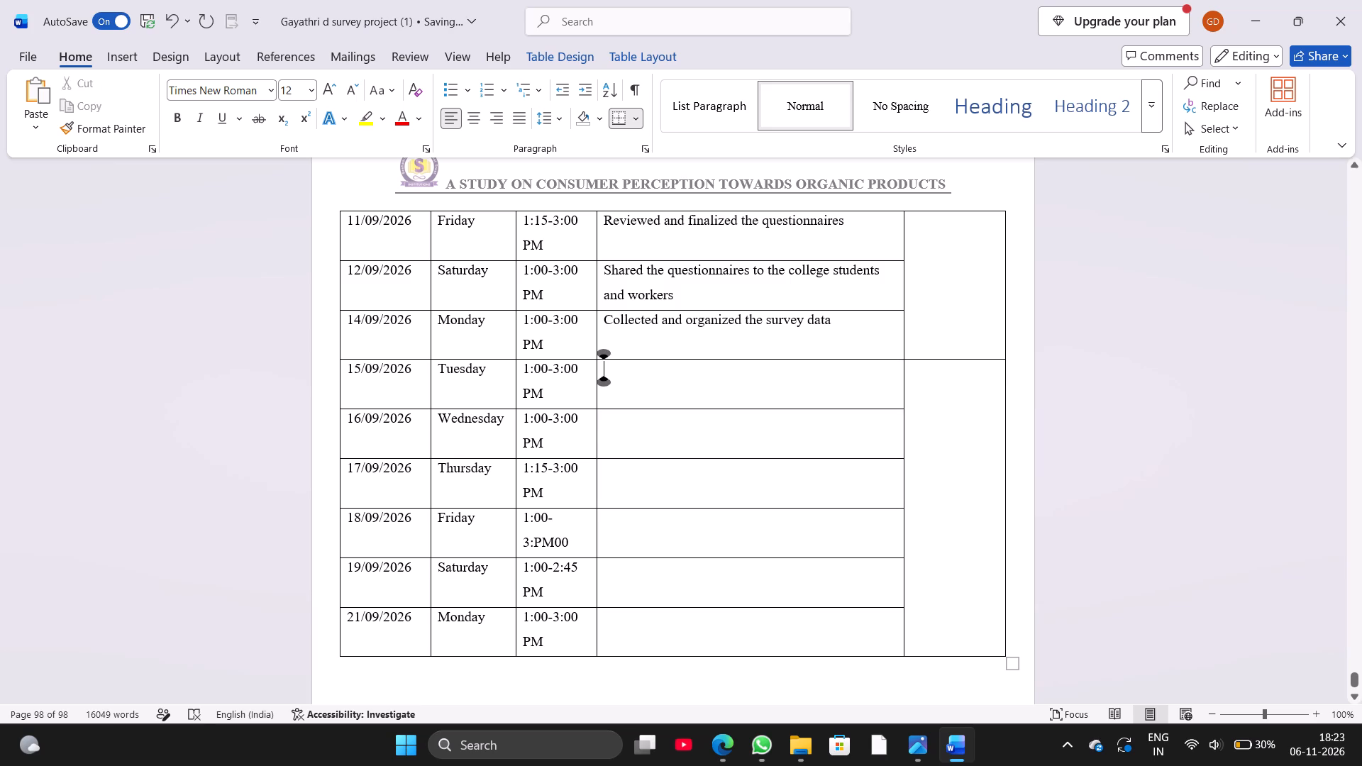
pyautogui.hotkey('ctrl', 'v')
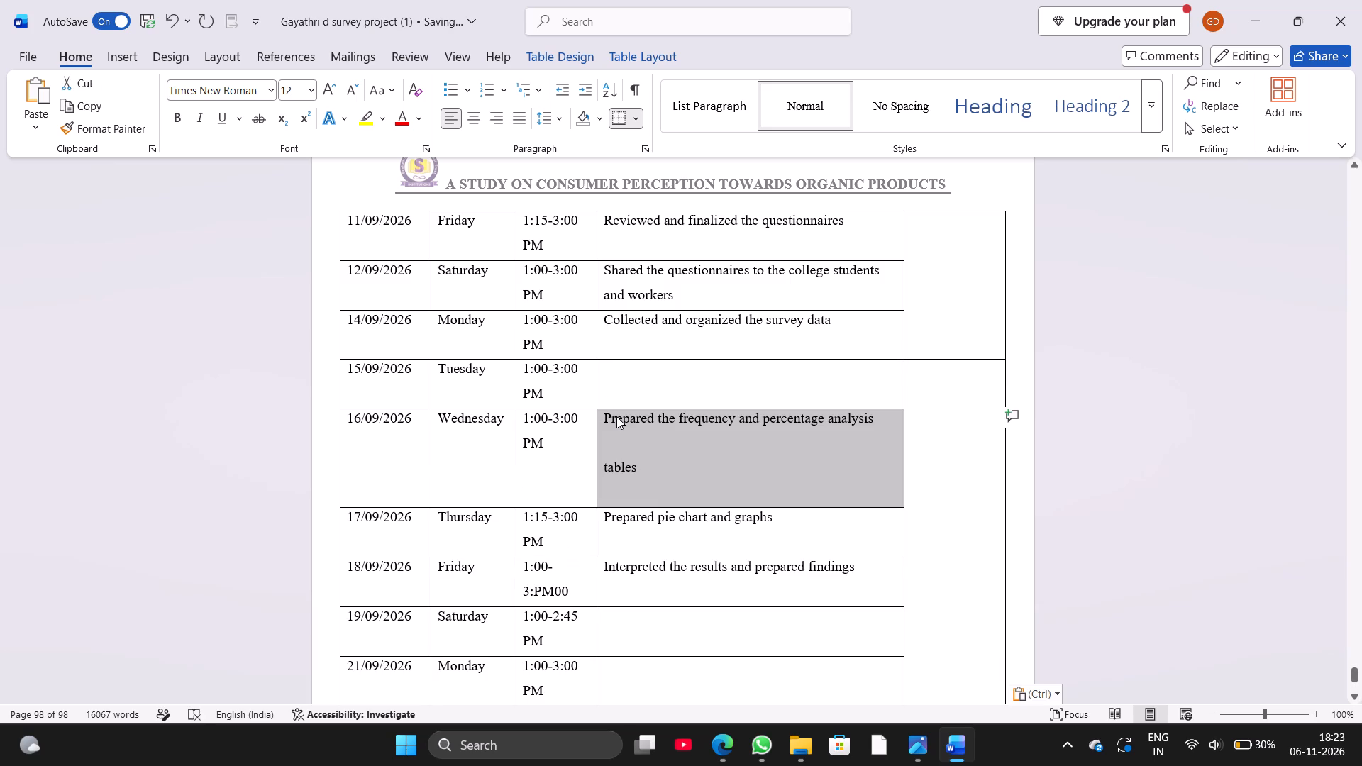
# Set the line spacing of the 16/09/2026 activity to 1.5.
pyautogui.click(544, 118)
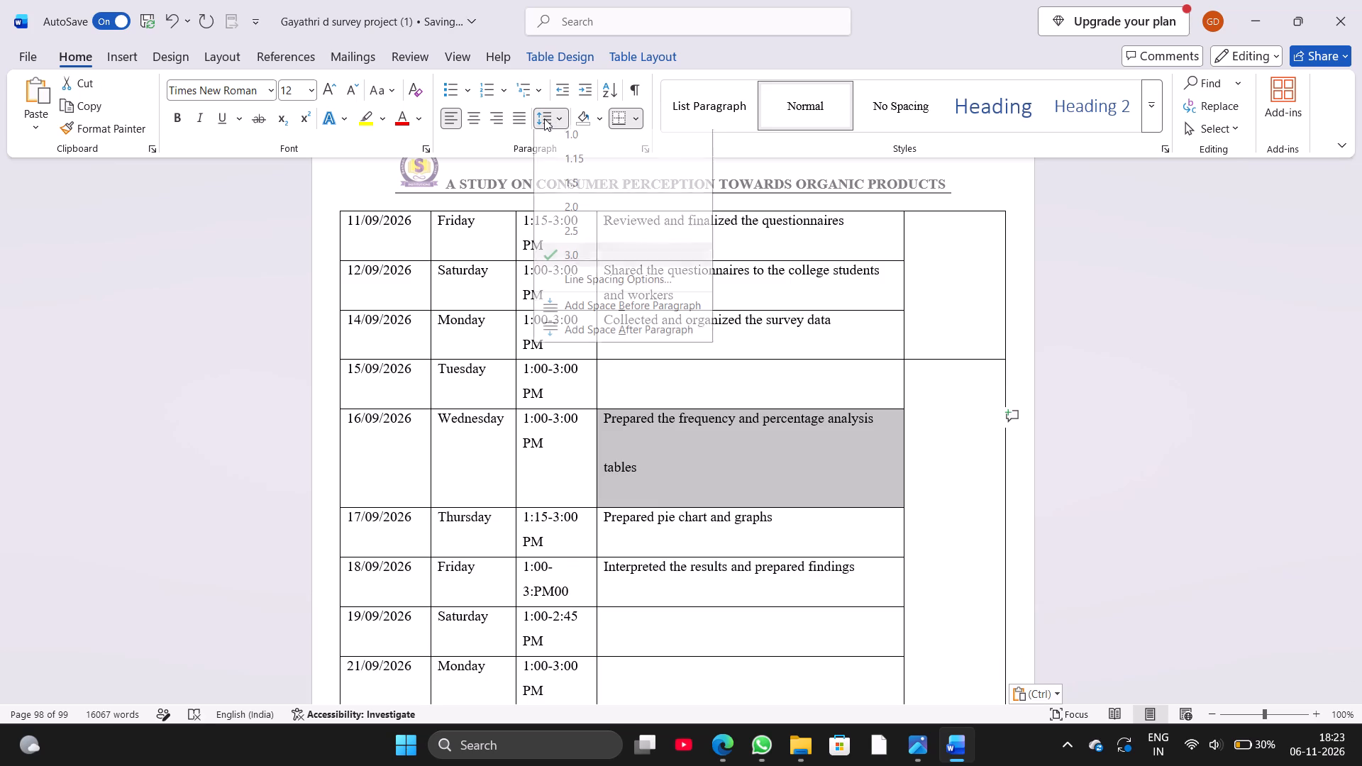
pyautogui.click(560, 188)
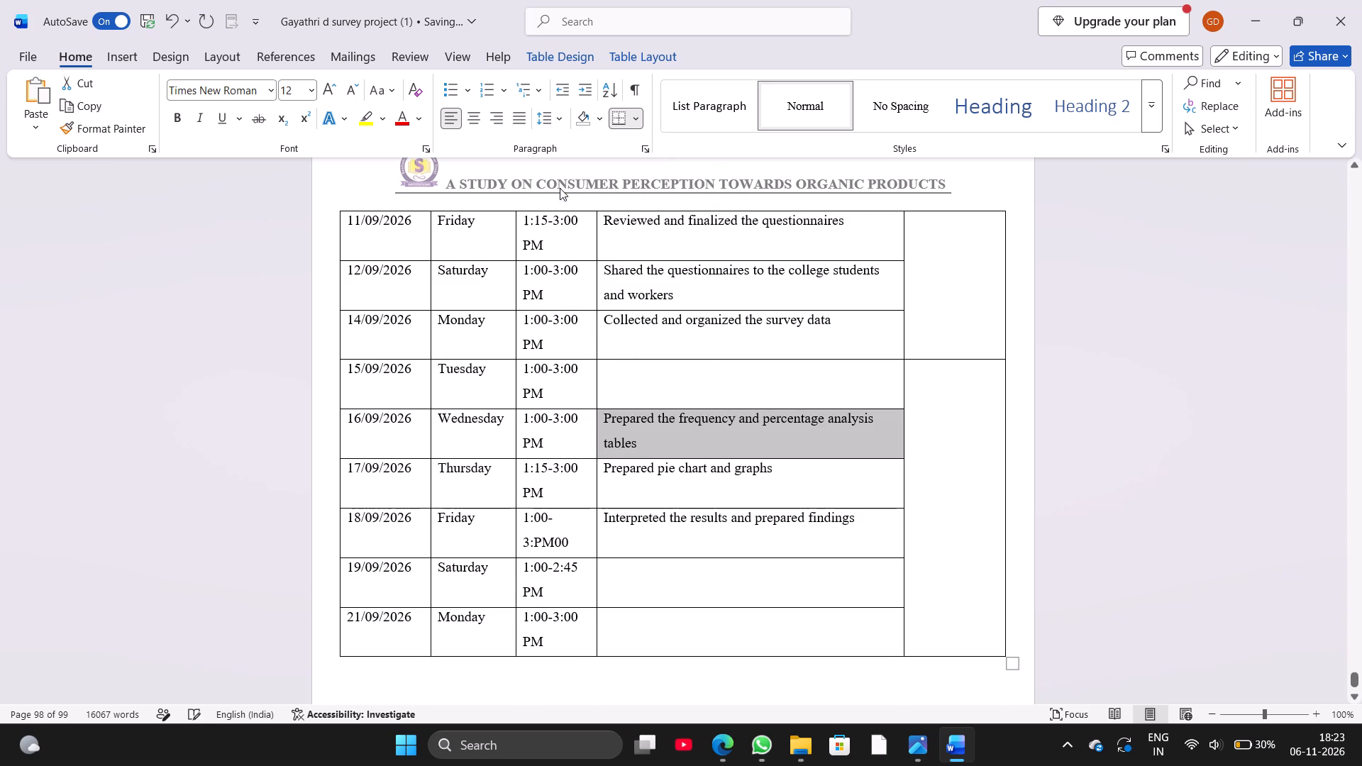
# Begin the emptied 15/09/2026 activity with the word "Classified".
pyautogui.click(626, 374)
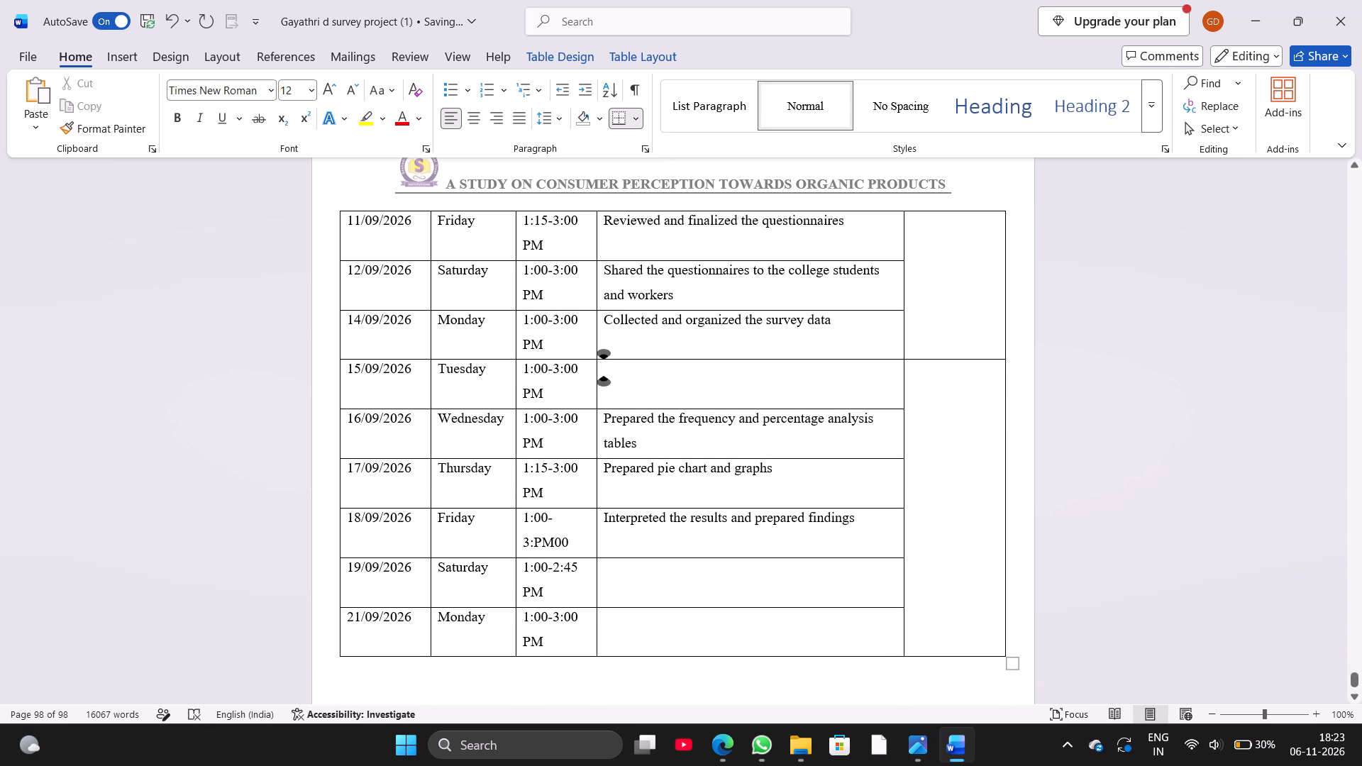
pyautogui.write('classifei')
pyautogui.press('BackSpace')
pyautogui.press('BackSpace')
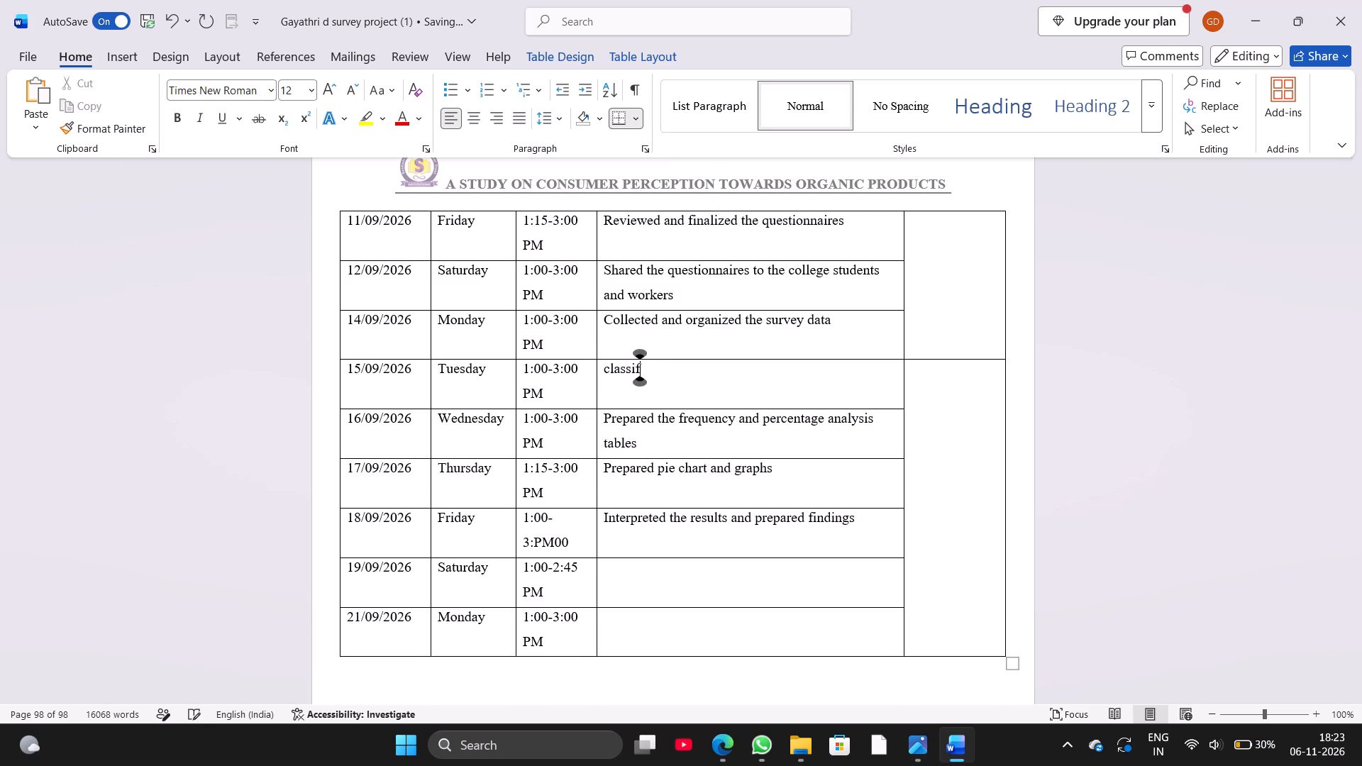
pyautogui.write('ied')
pyautogui.press('space')
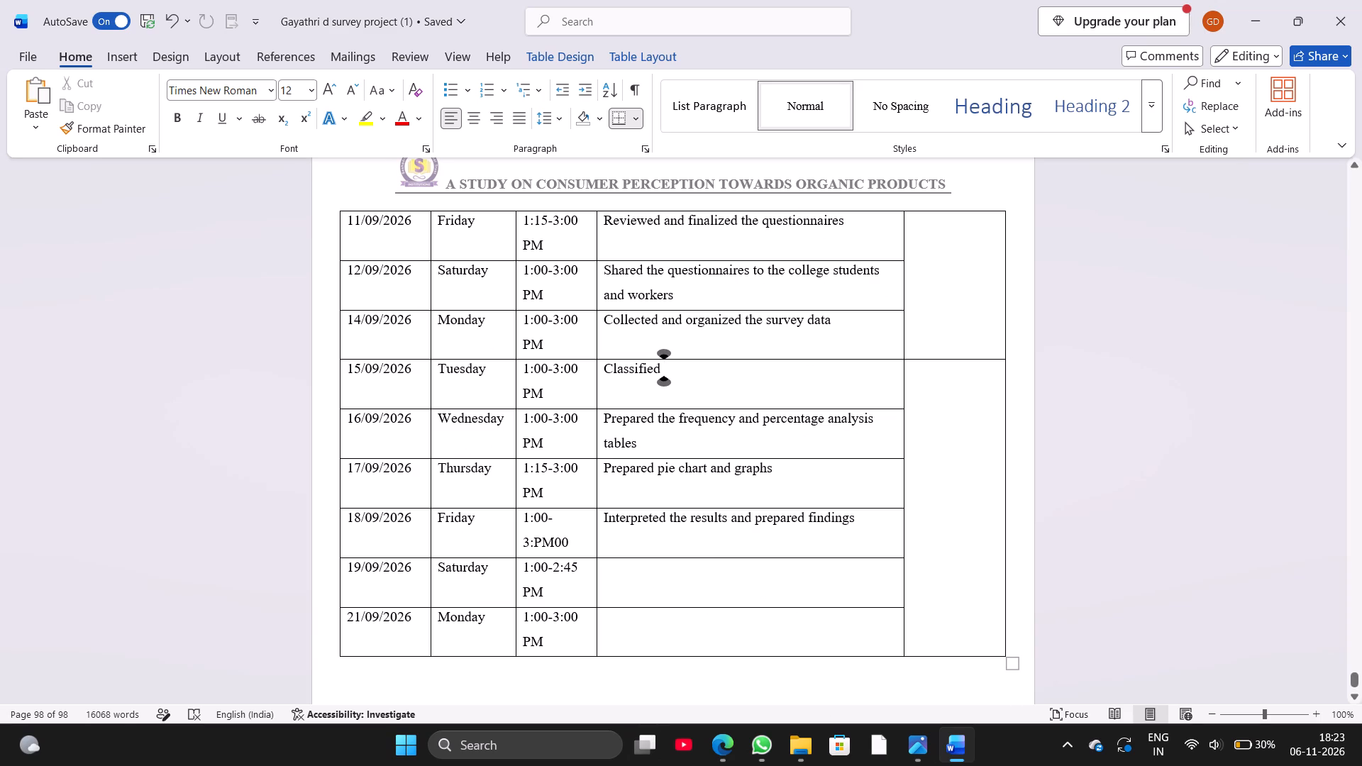
# Replace the last word of the 14/09/2026 activity with "responses".
pyautogui.click(835, 331)
pyautogui.press('BackSpace')
pyautogui.press('BackSpace')
pyautogui.press('BackSpace')
pyautogui.press('BackSpace')
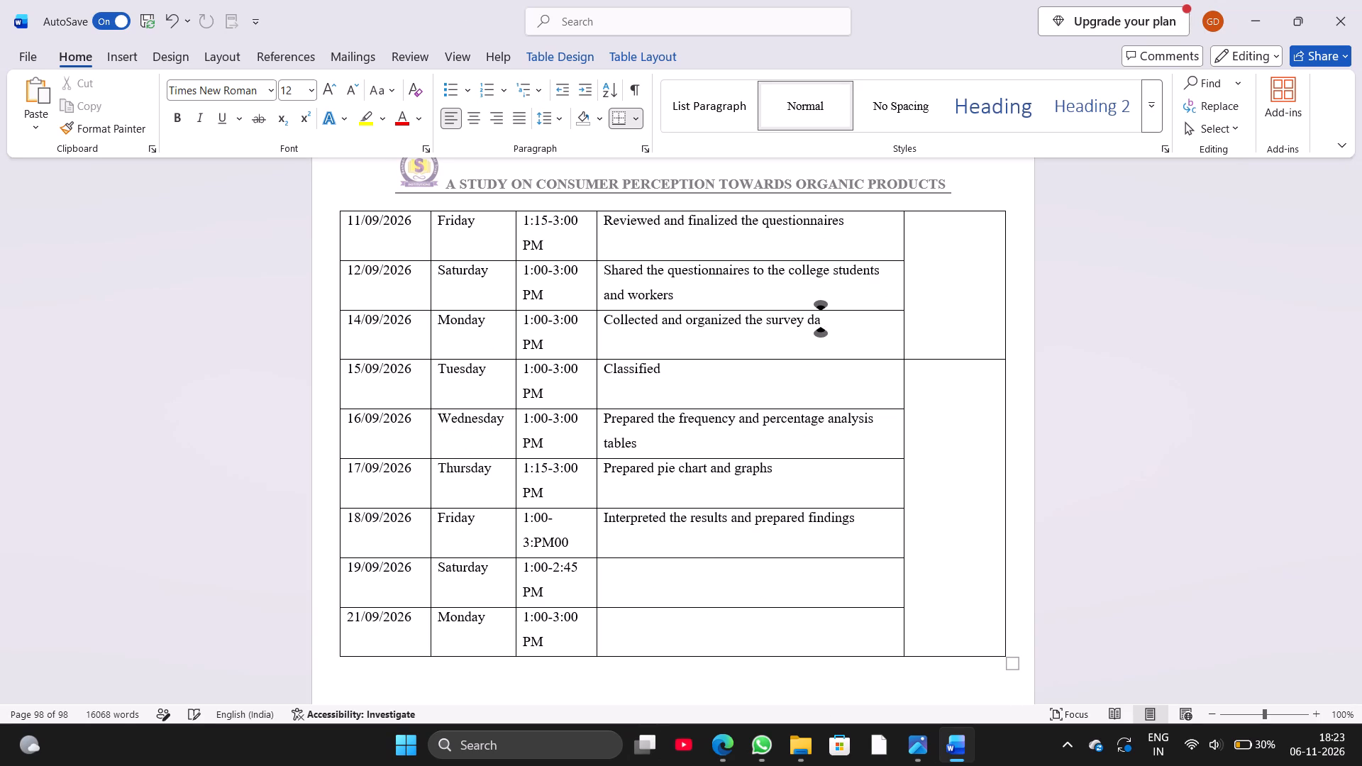
pyautogui.press('BackSpace')
pyautogui.write('responses')
pyautogui.press('space')
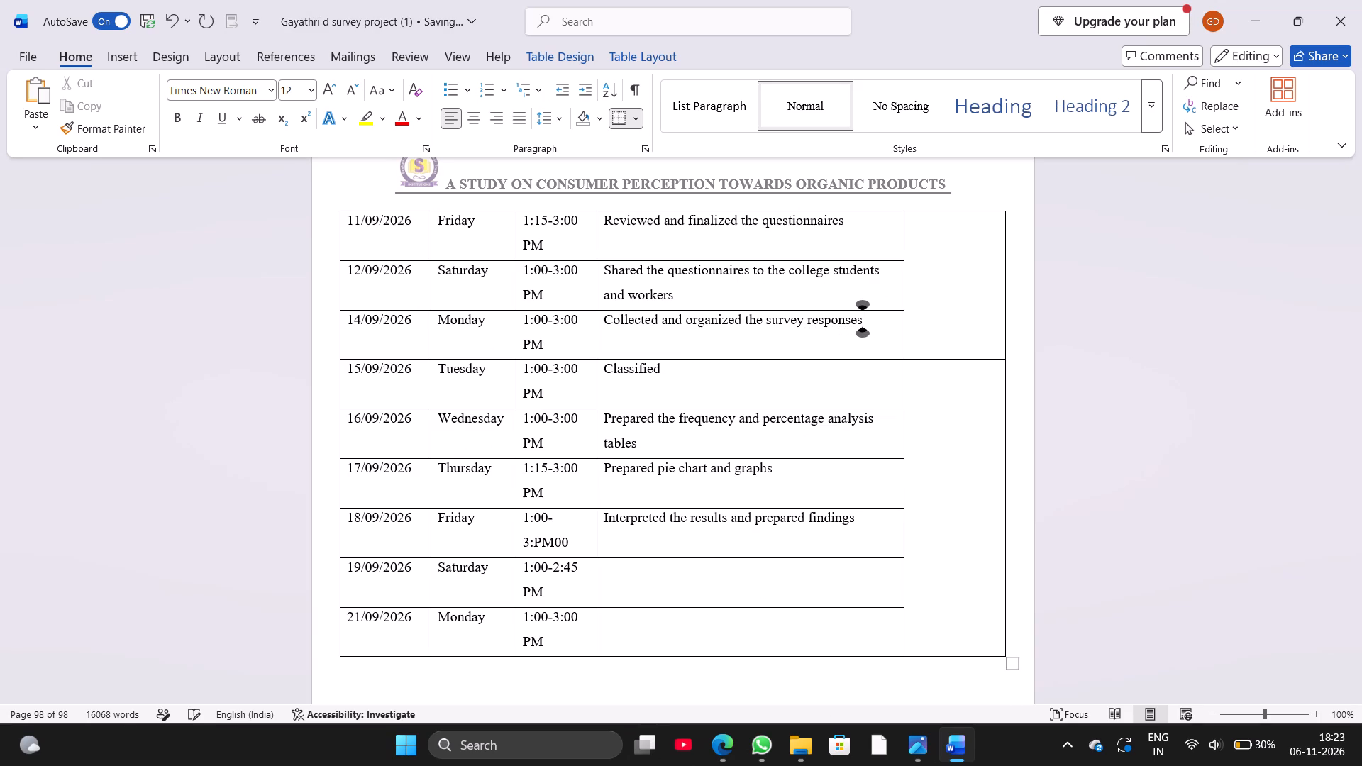
# Complete the 15/09/2026 activity so it reads "Classified and organized the survey data", following the reference log sheet image.
pyautogui.click(716, 394)
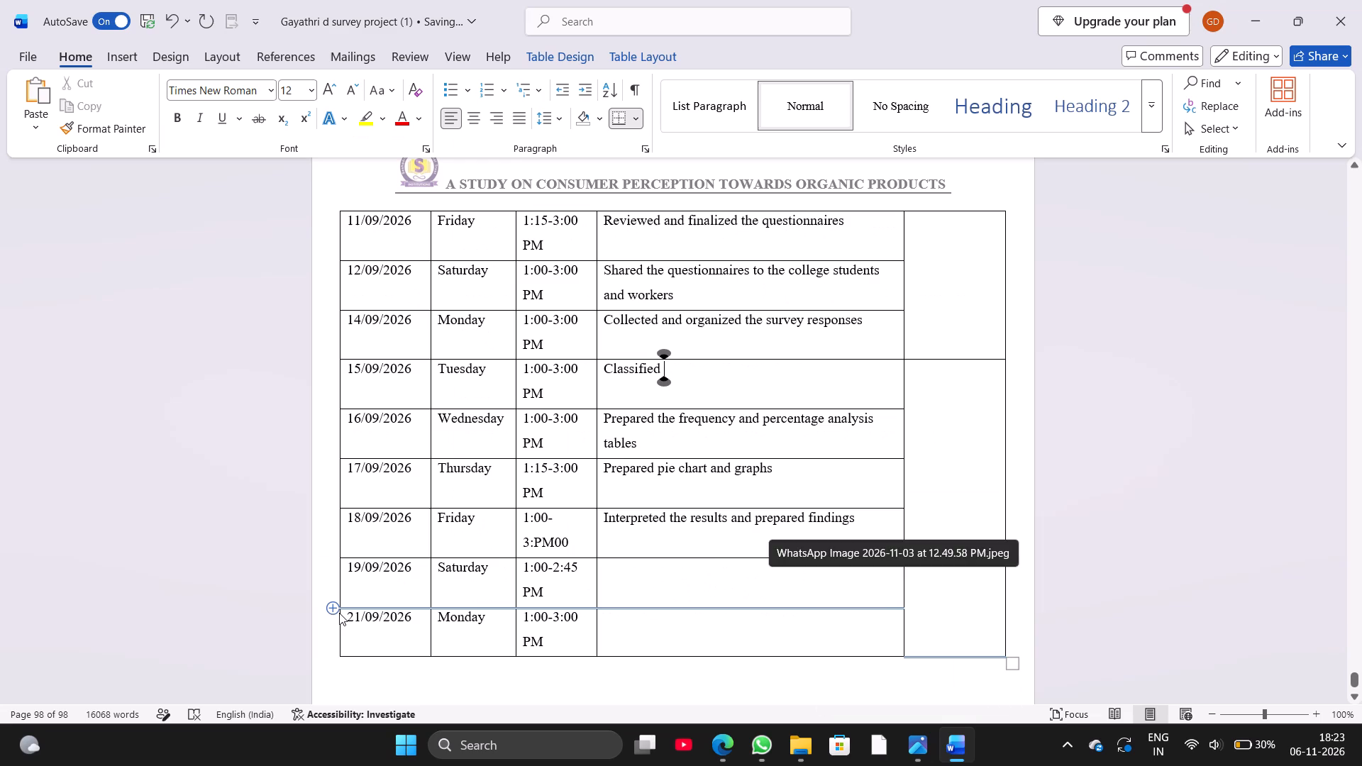
pyautogui.write('and organi')
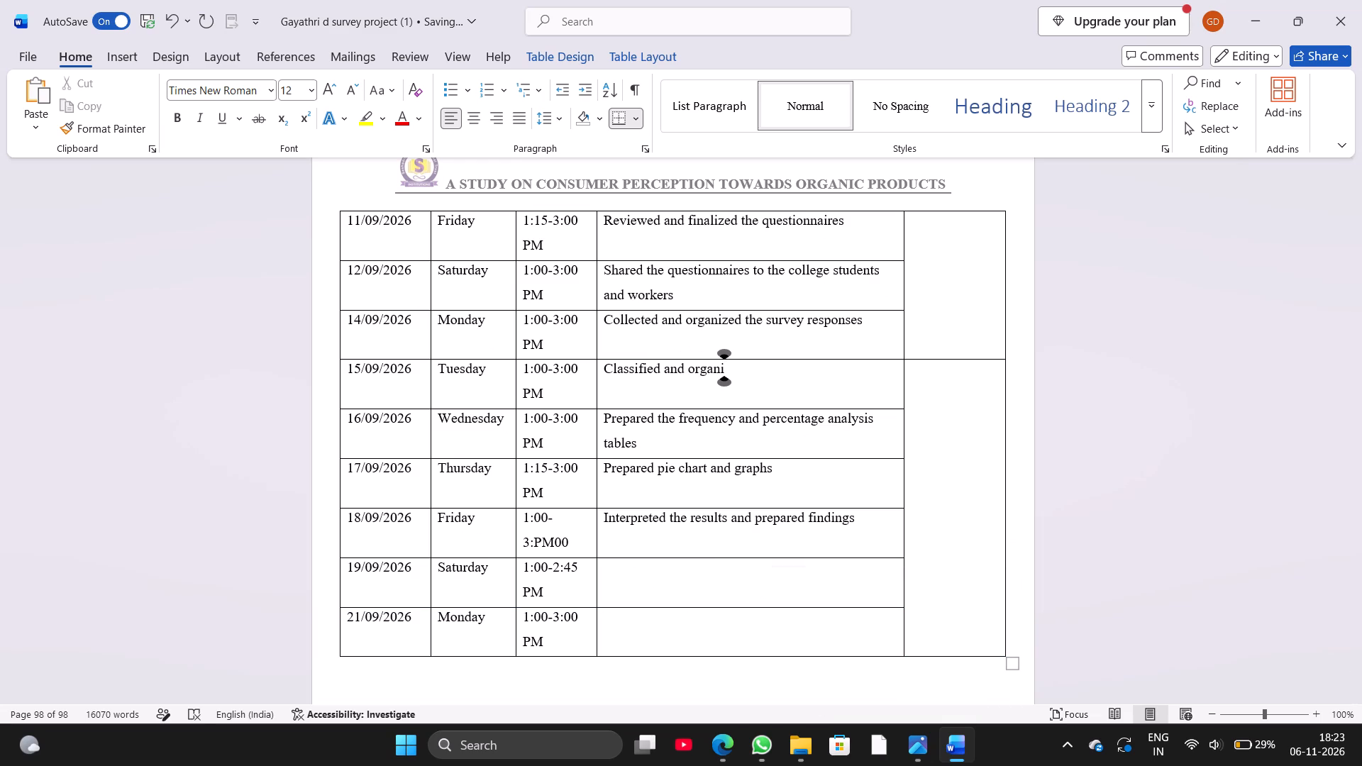
pyautogui.press('s')
pyautogui.press('BackSpace')
pyautogui.write('zed thr')
pyautogui.press('space')
pyautogui.press('BackSpace')
pyautogui.press('BackSpace')
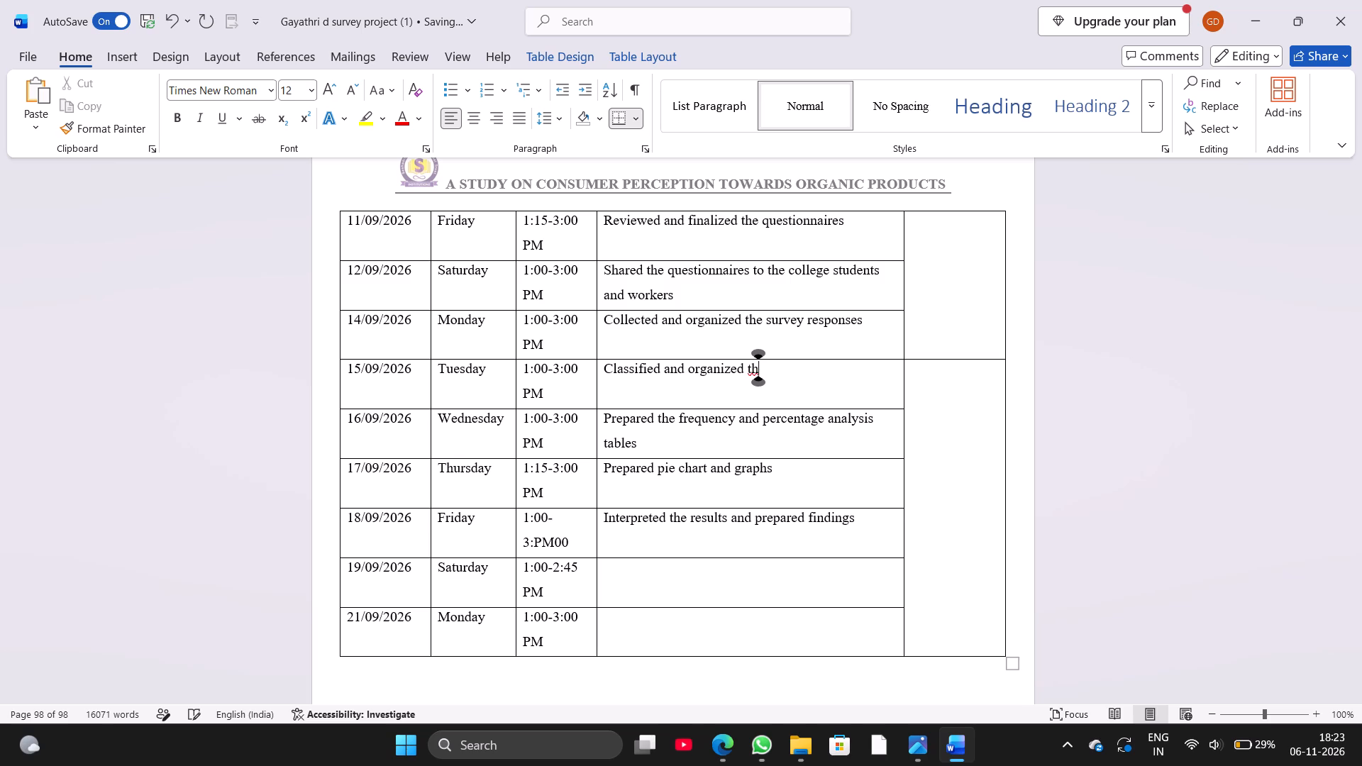
pyautogui.write('e survey day')
pyautogui.press('BackSpace')
pyautogui.write('ta')
pyautogui.press('space')
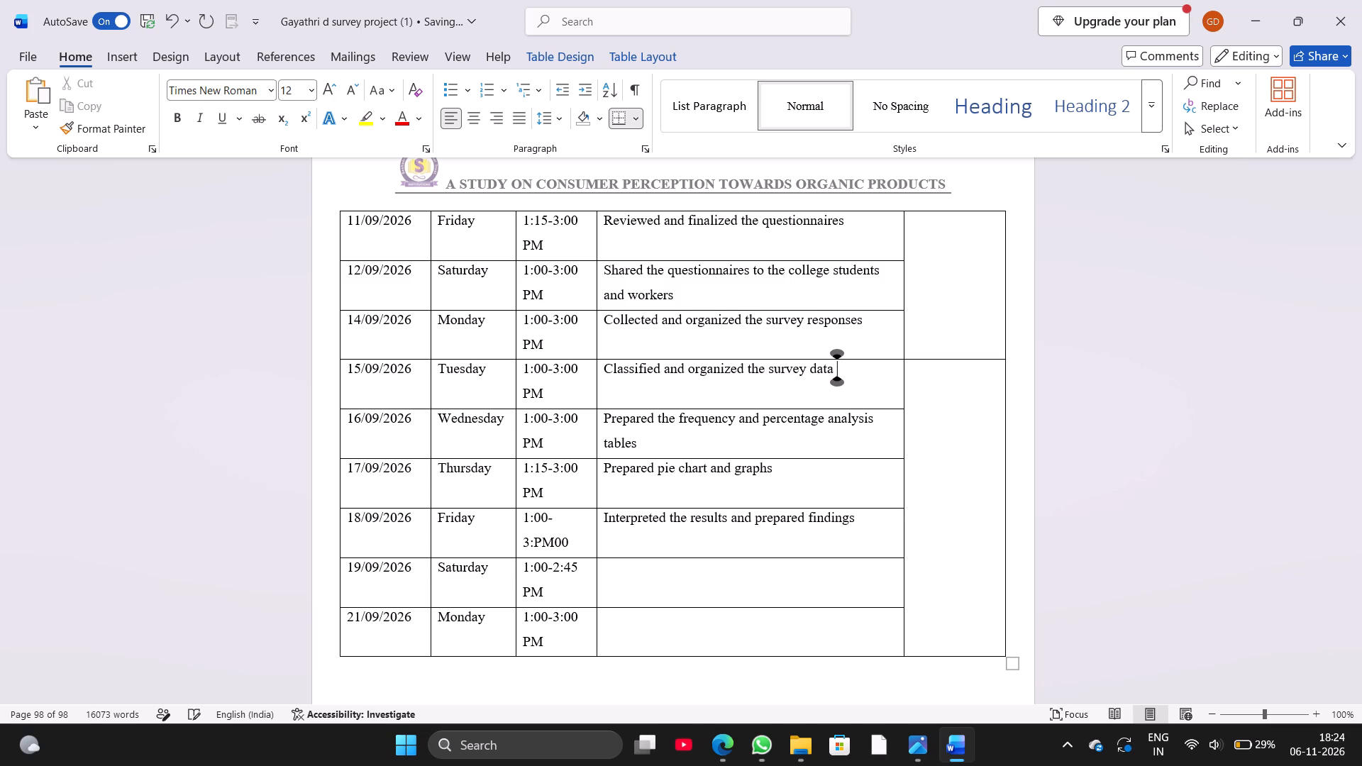
pyautogui.scroll(-1, 339, 613)
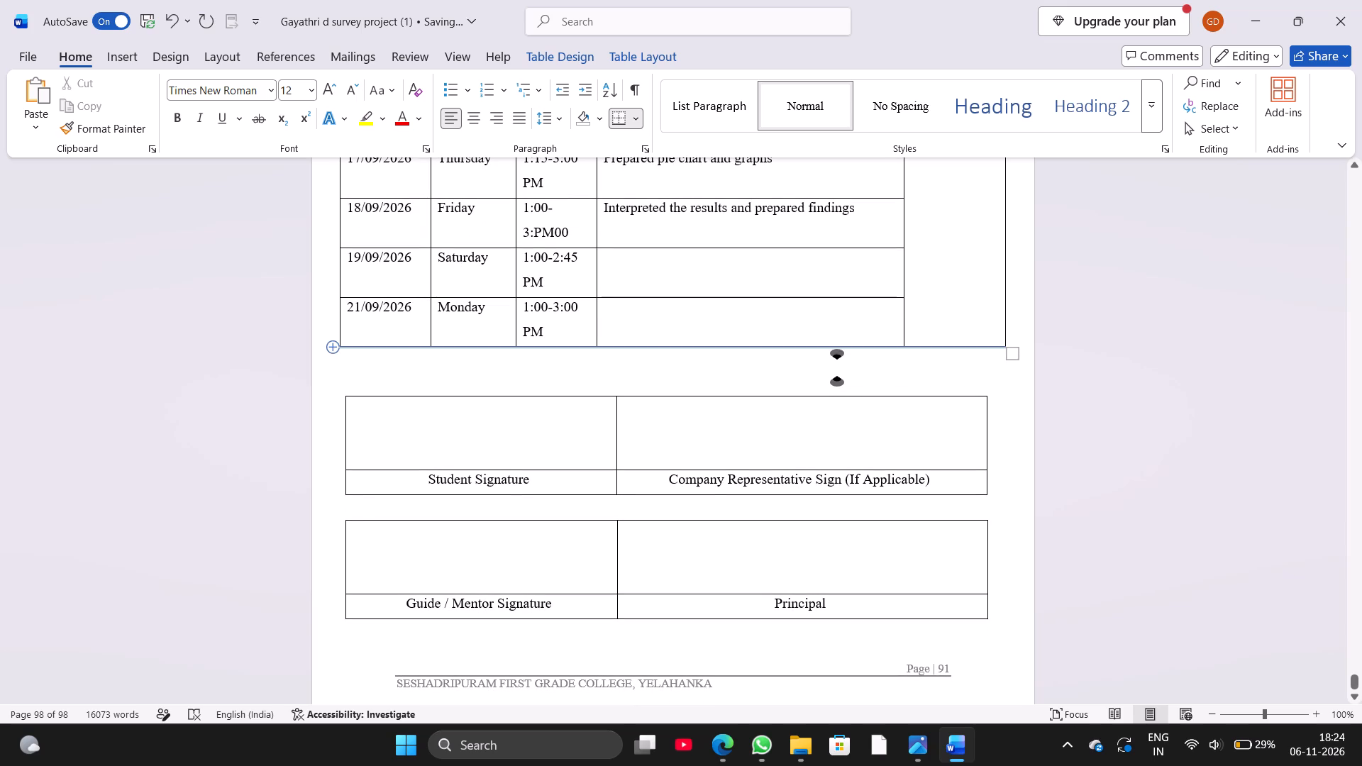
# Fill in the 19/09/2026 activity as "Prepared suggestions and conclusion", following the reference log sheet image.
pyautogui.click(643, 268)
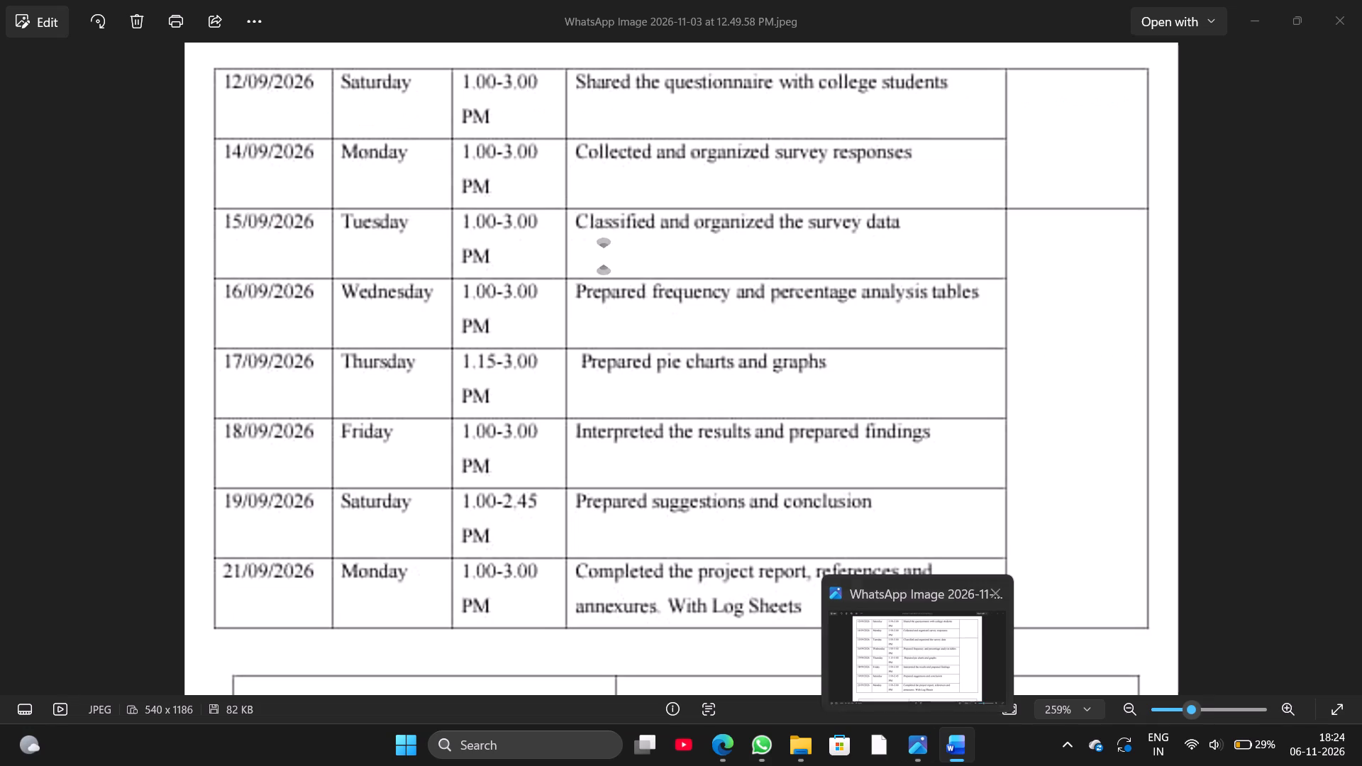
pyautogui.press('p')
pyautogui.press('r')
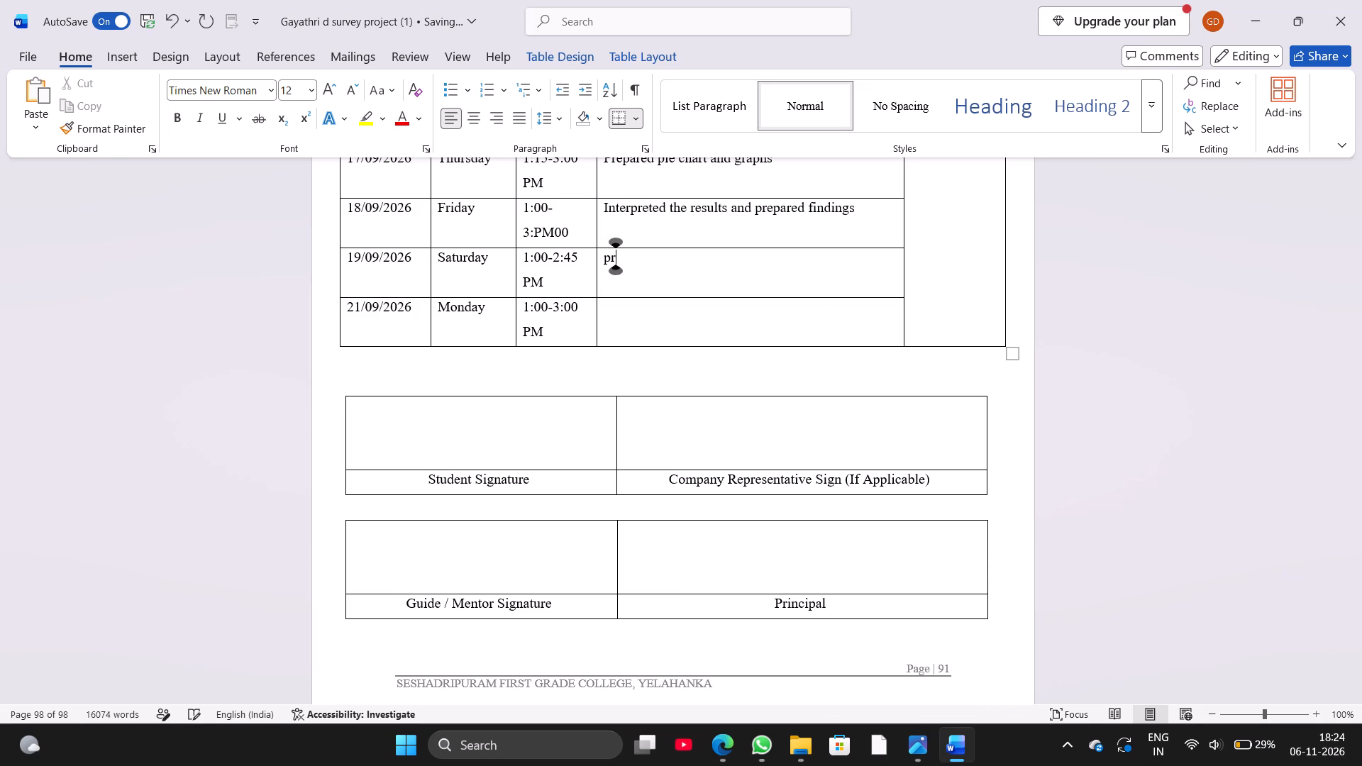
pyautogui.write('epared the')
pyautogui.press('space')
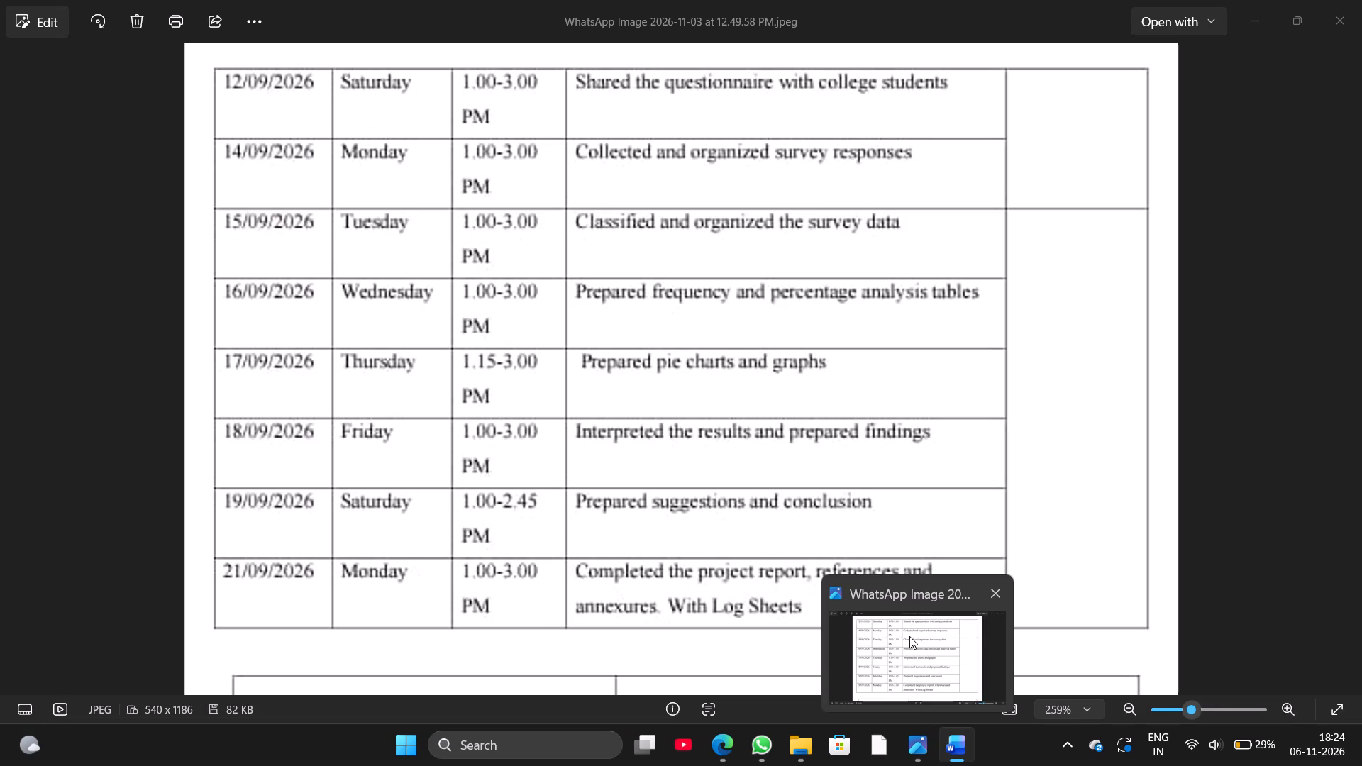
pyautogui.press('BackSpace')
pyautogui.press('BackSpace')
pyautogui.press('BackSpace')
pyautogui.press('BackSpace')
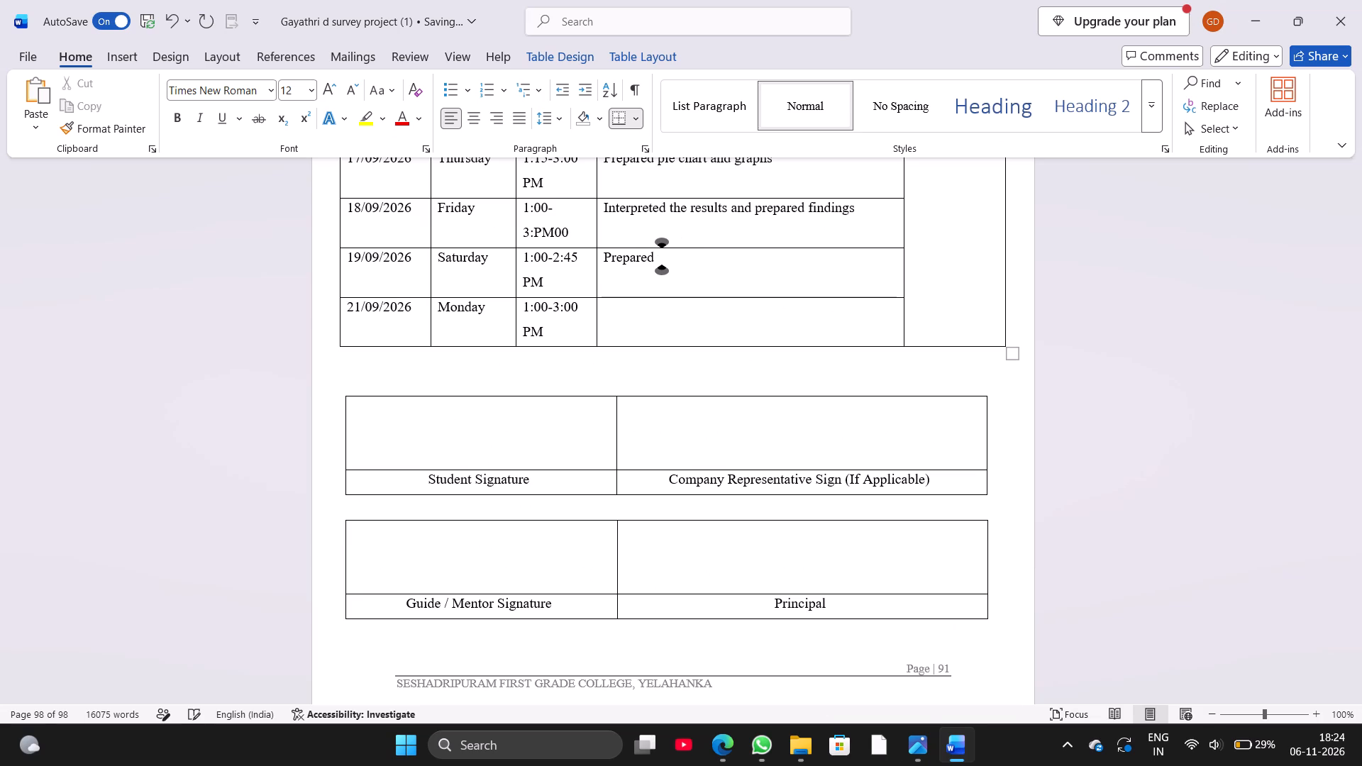
pyautogui.write('suggestions and conclusion')
# Finish the 19/09/2026 activity so it reads "Prepared suggestions and conclusion".
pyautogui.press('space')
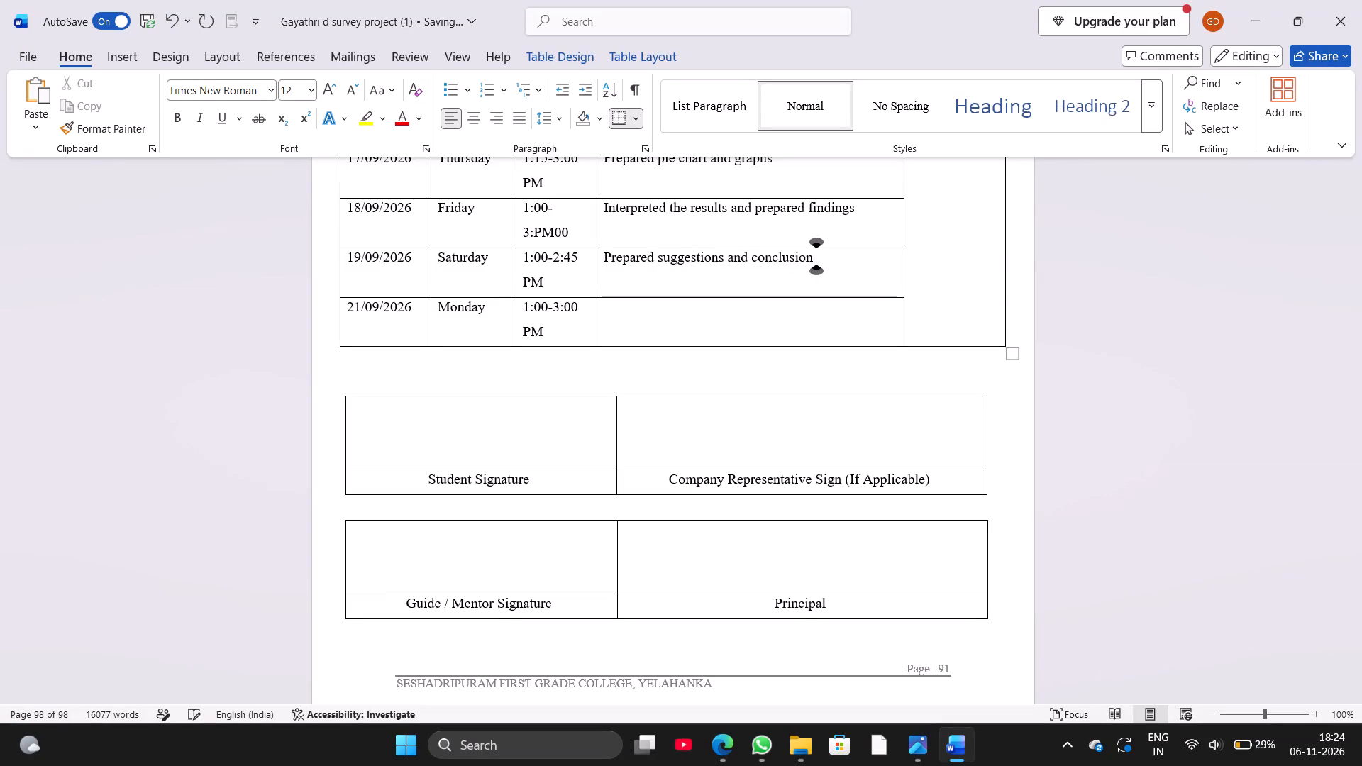
# Begin the 21/09/2026 activity with "Completed the project report,", following the reference log sheet image.
pyautogui.click(745, 328)
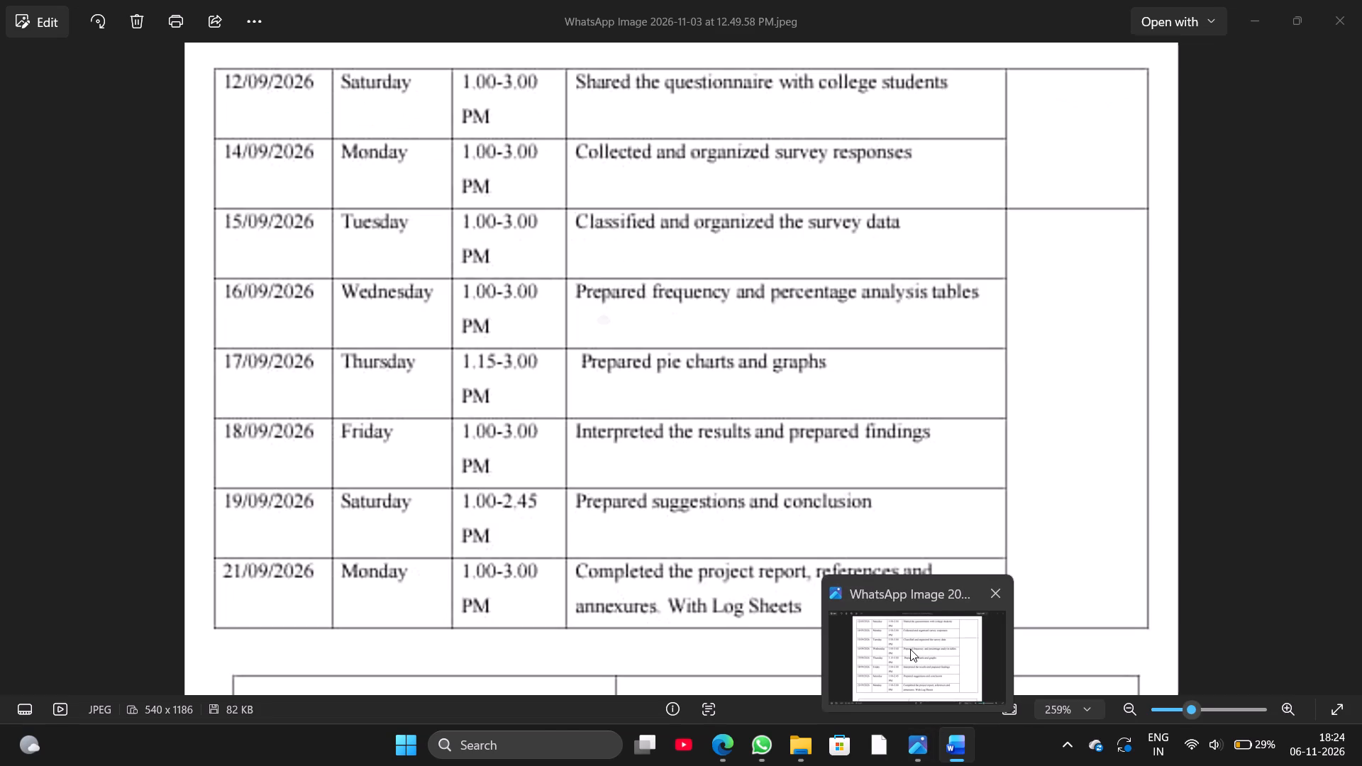
pyautogui.click(910, 649)
pyautogui.scroll(-1, 578, 543)
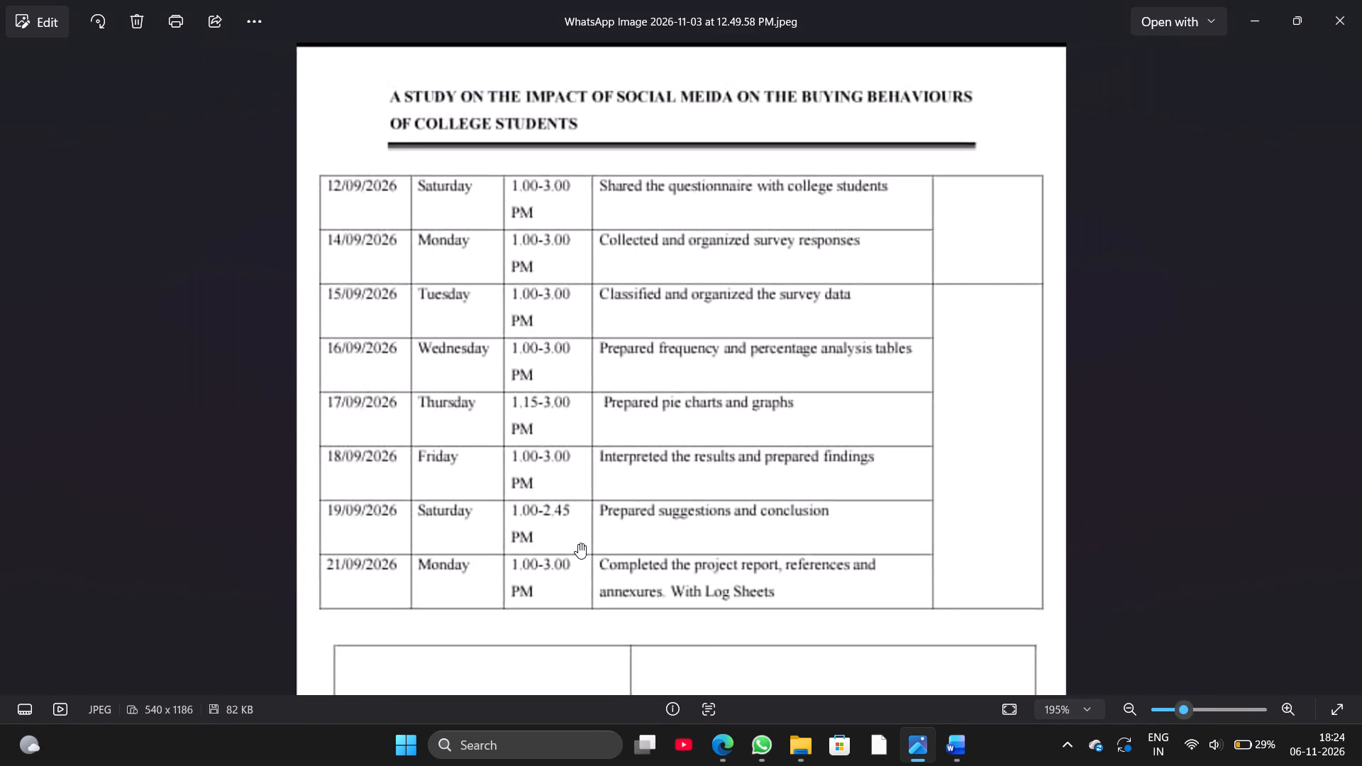
pyautogui.scroll(-1, 578, 543)
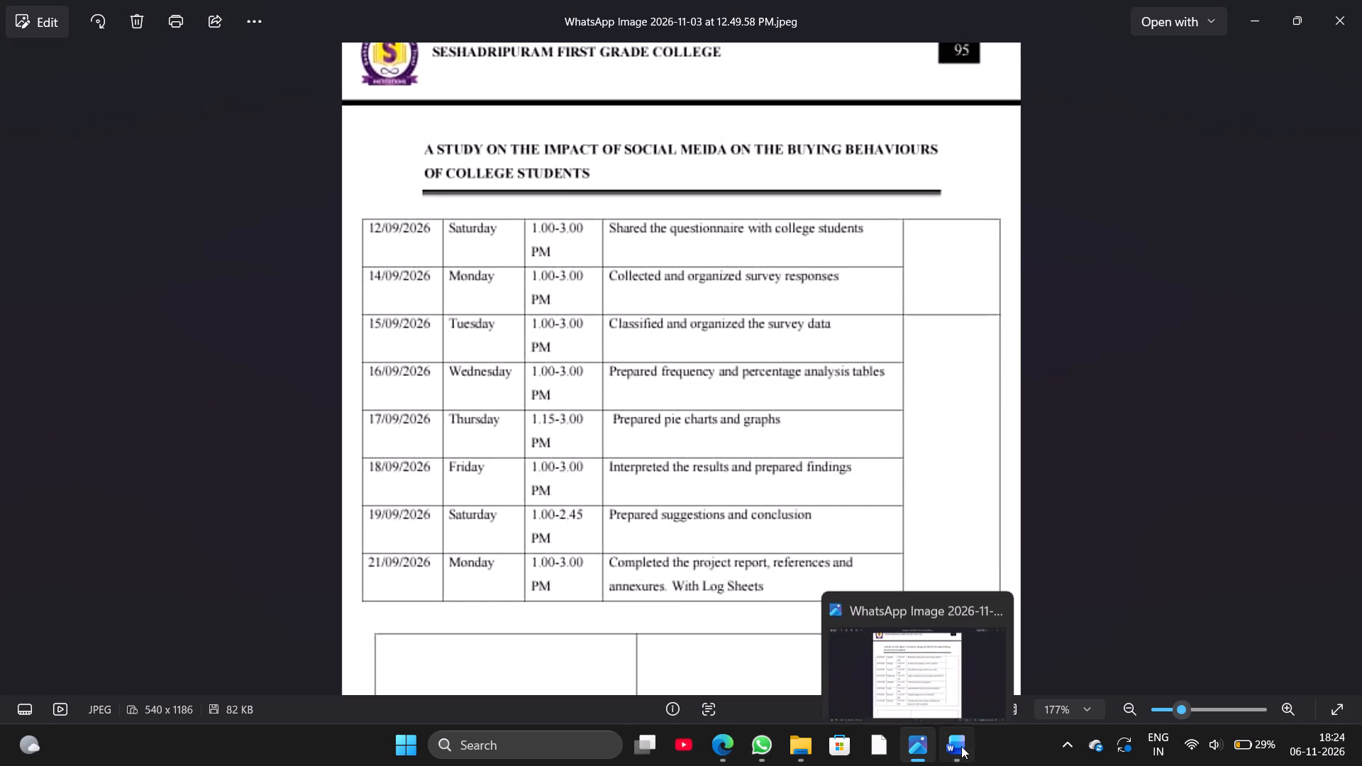
pyautogui.click(921, 661)
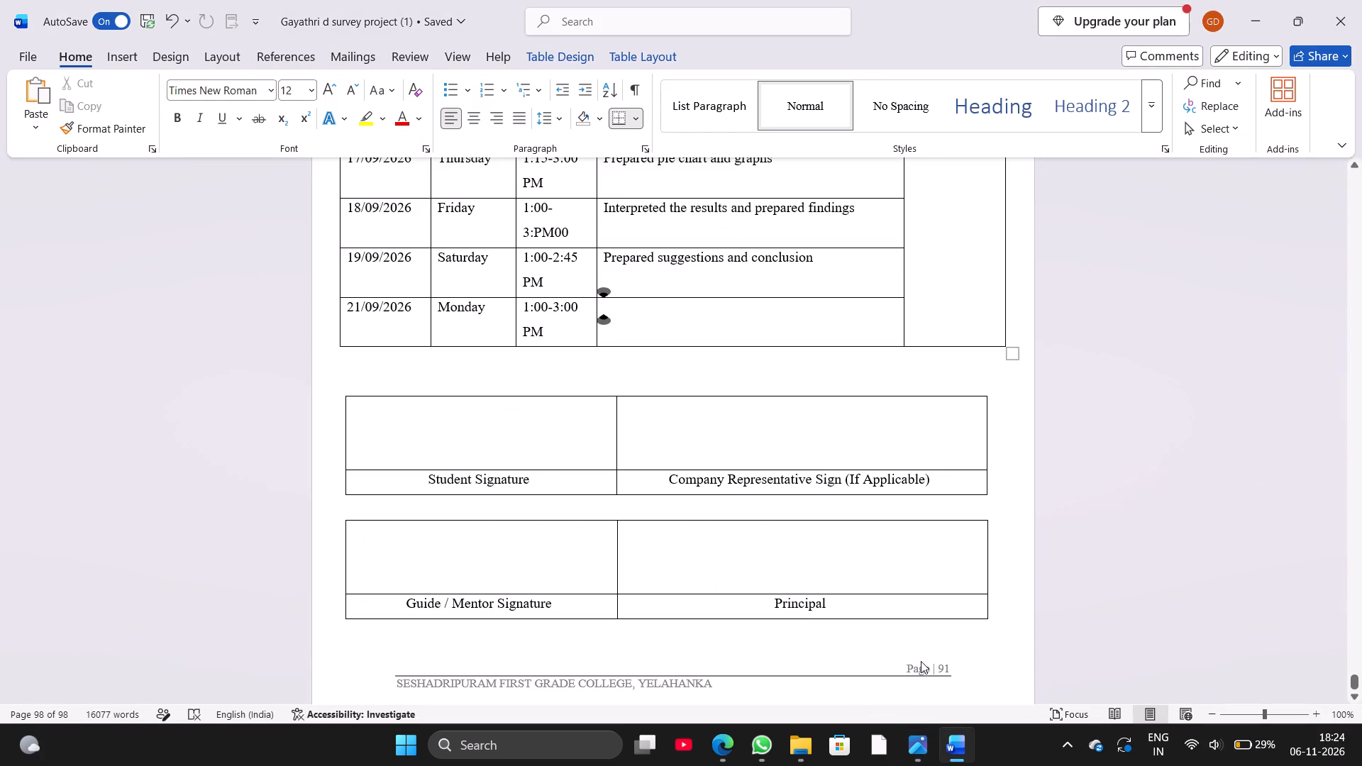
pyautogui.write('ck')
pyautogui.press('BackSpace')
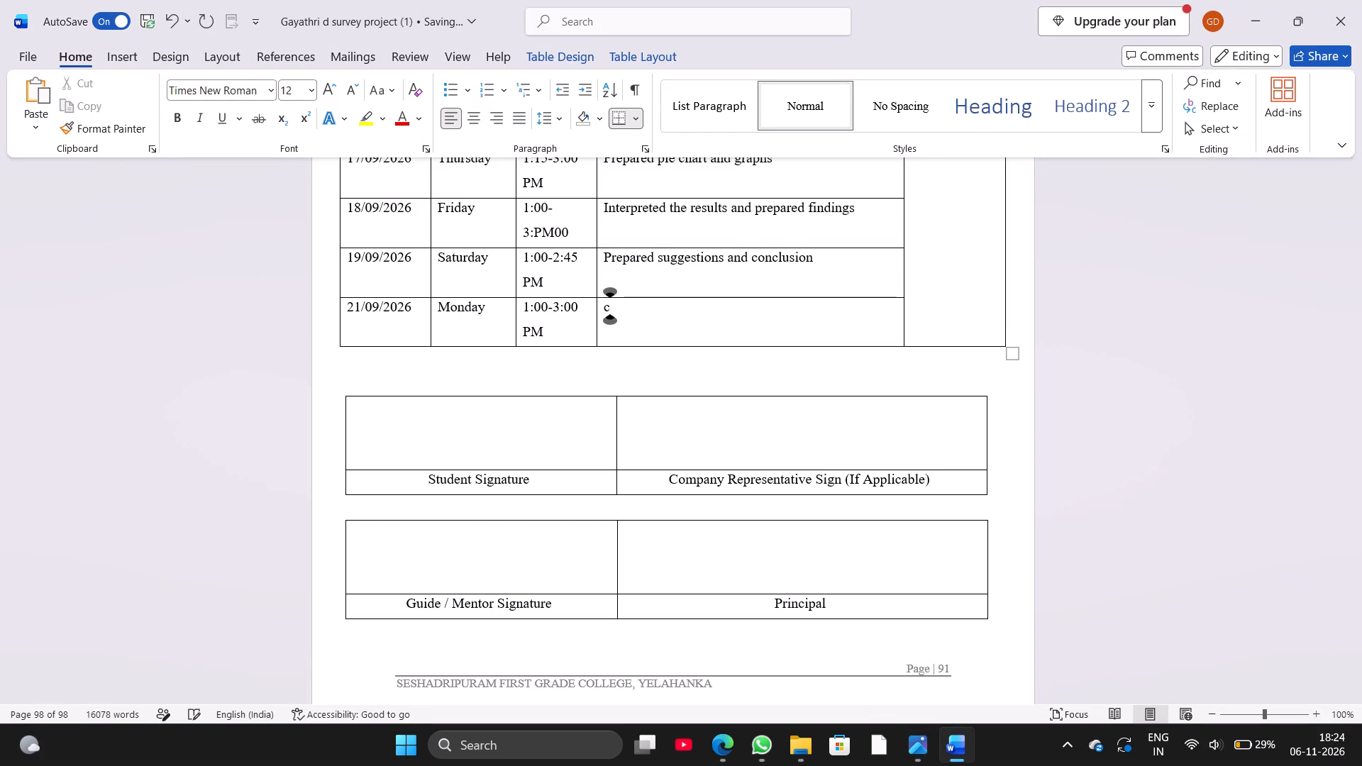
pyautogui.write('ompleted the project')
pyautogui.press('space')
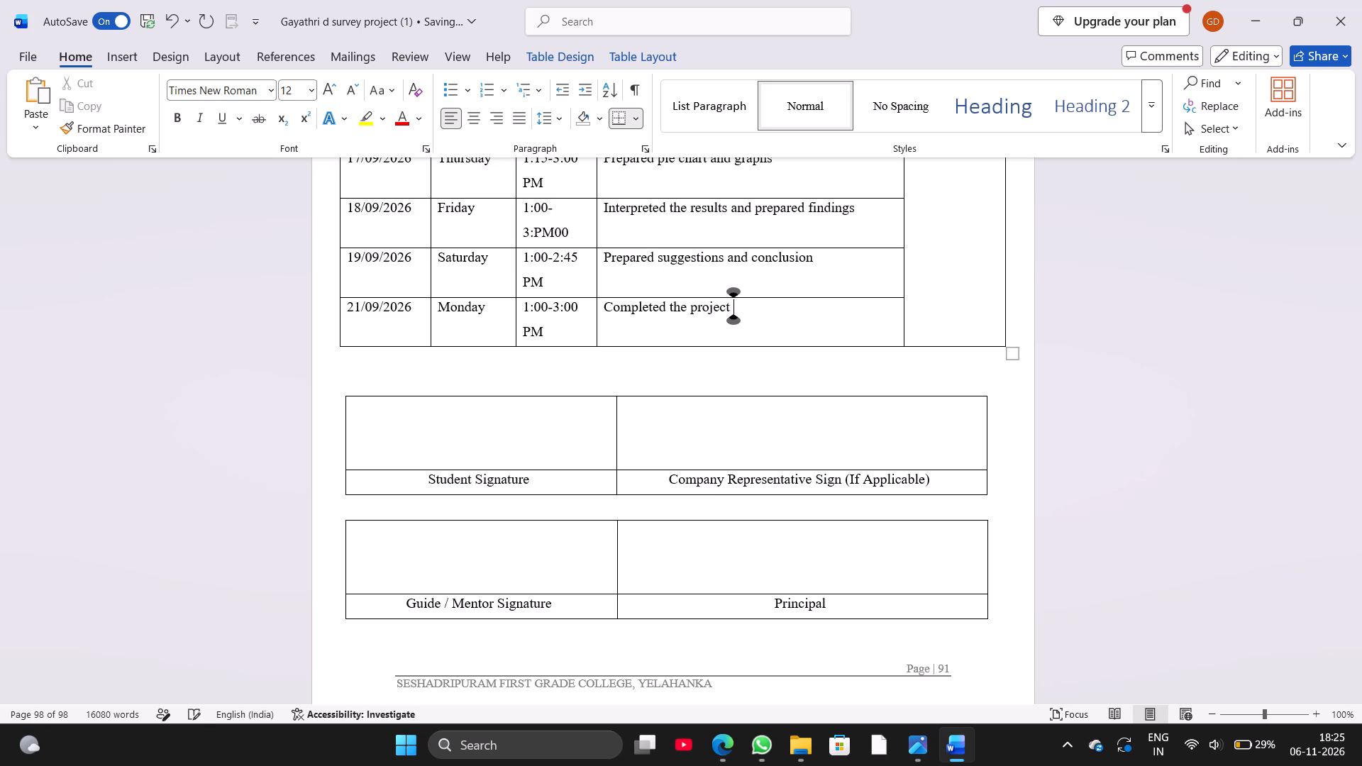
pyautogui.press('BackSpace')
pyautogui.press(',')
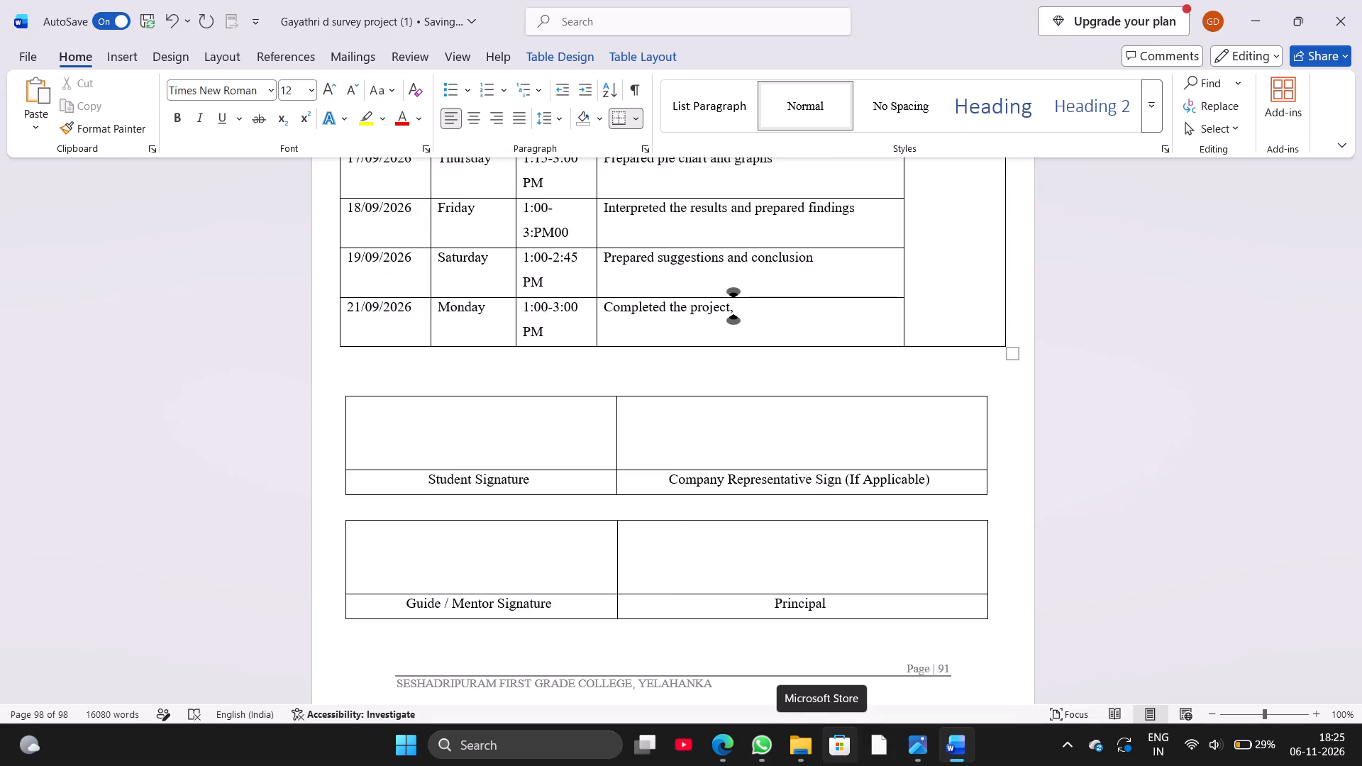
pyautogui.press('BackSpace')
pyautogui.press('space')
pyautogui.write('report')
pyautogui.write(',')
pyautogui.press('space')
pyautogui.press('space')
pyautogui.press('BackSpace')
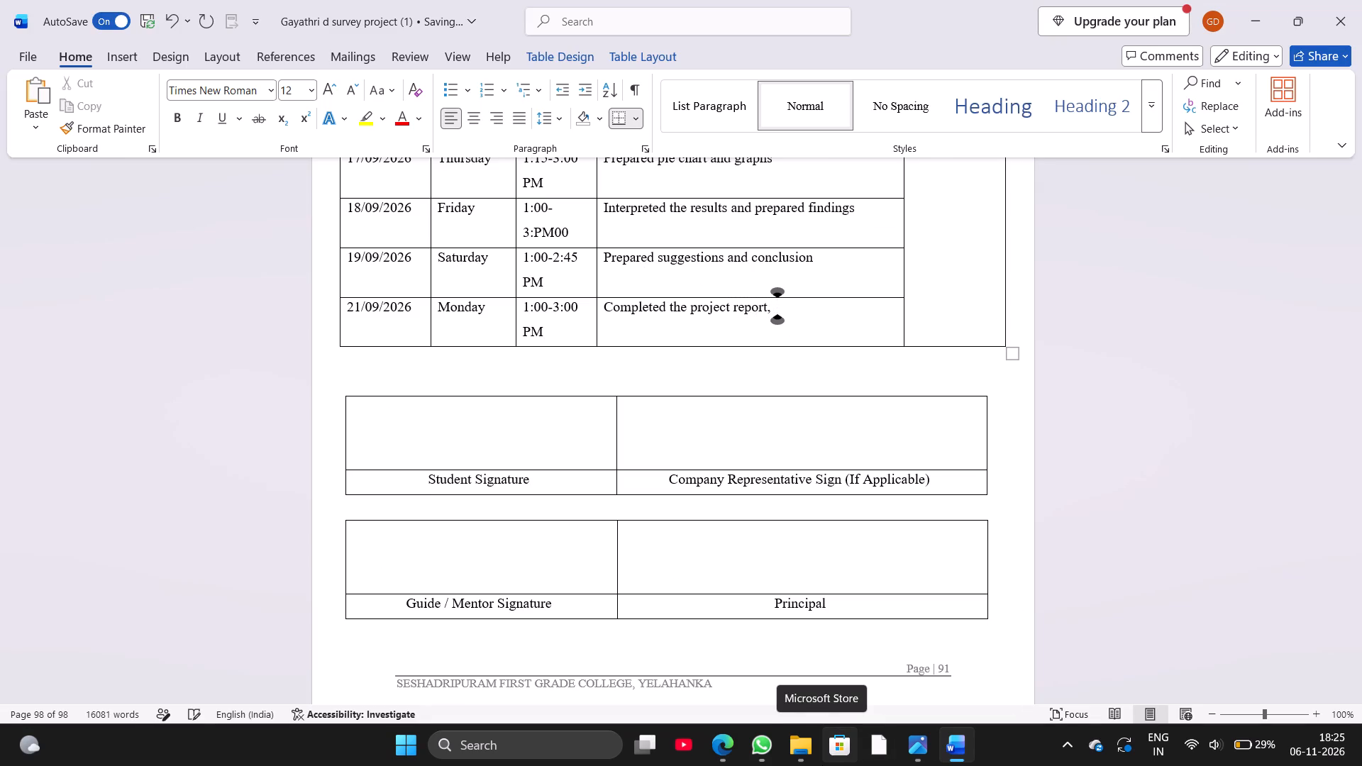
# Complete the 21/09/2026 activity with "references and annextures with log sheets", checking the wording against the reference log sheet image.
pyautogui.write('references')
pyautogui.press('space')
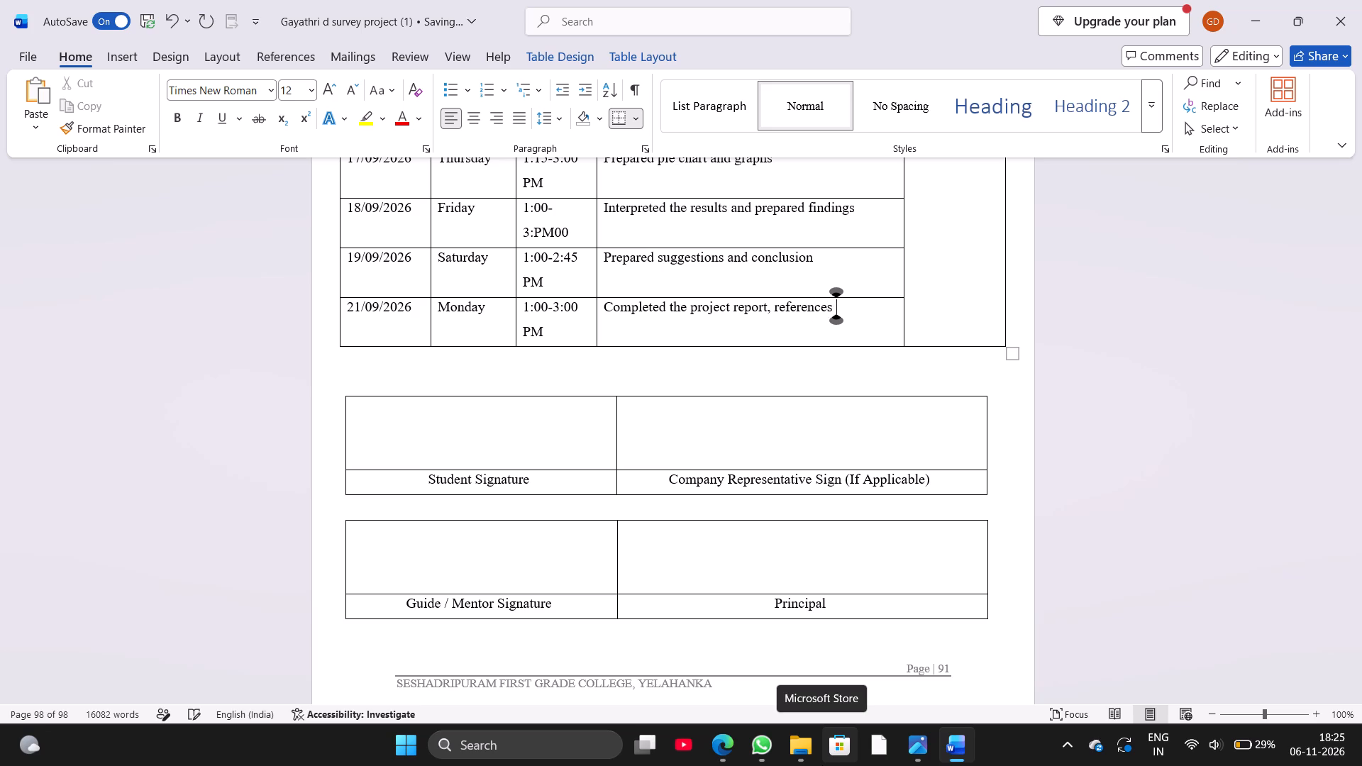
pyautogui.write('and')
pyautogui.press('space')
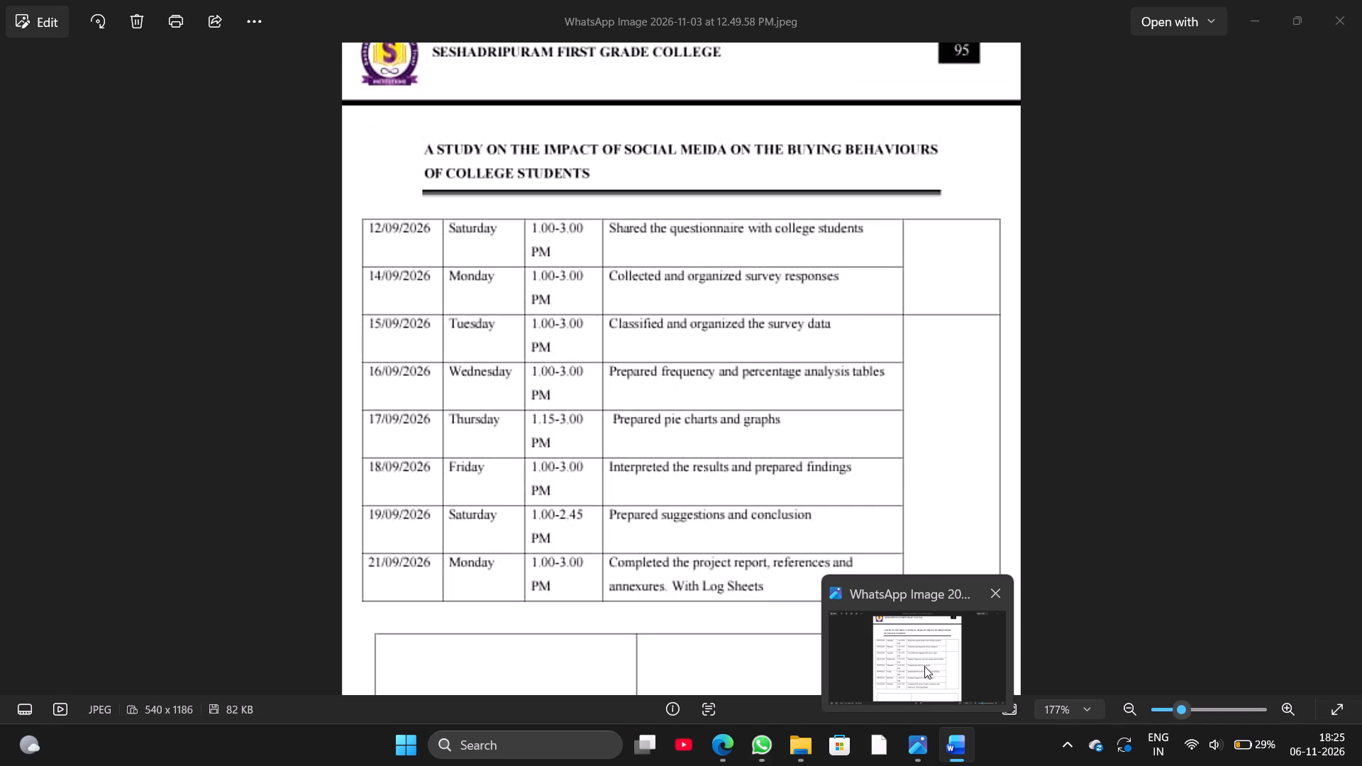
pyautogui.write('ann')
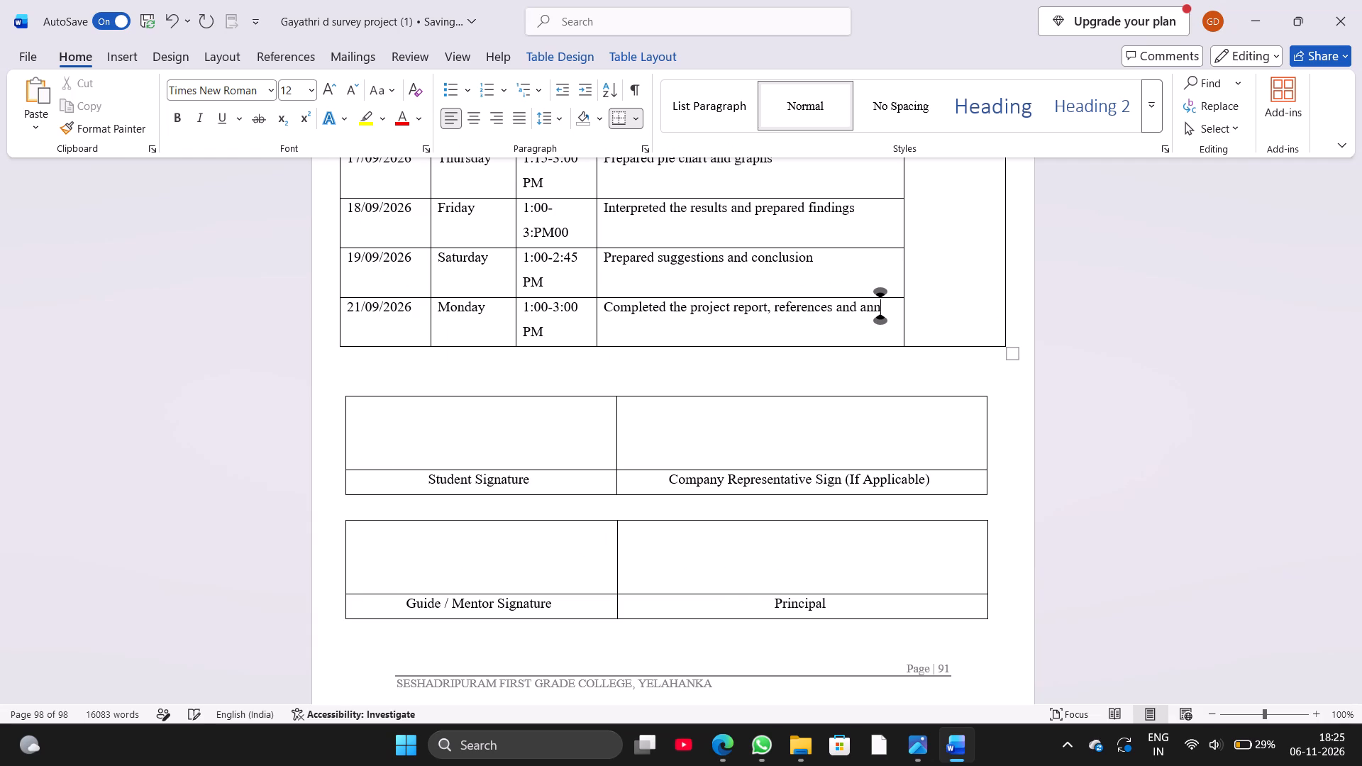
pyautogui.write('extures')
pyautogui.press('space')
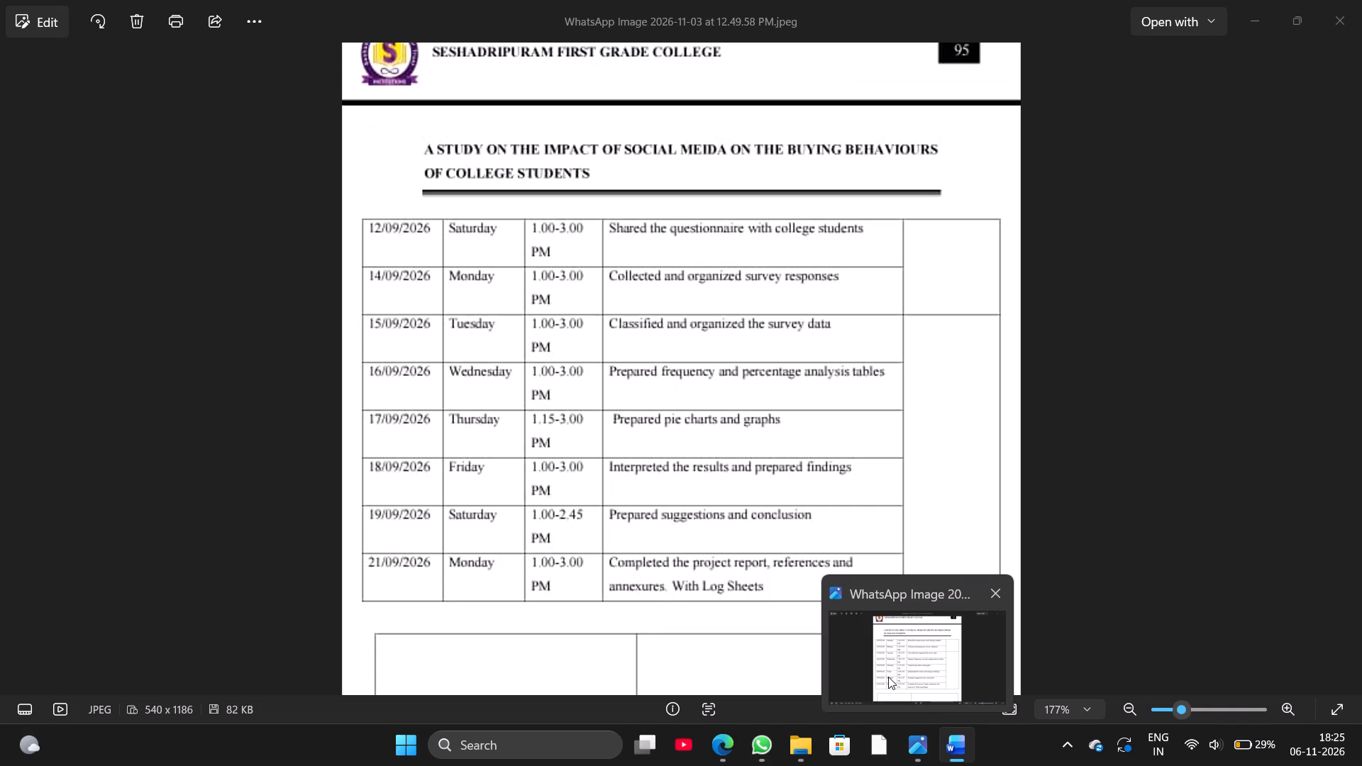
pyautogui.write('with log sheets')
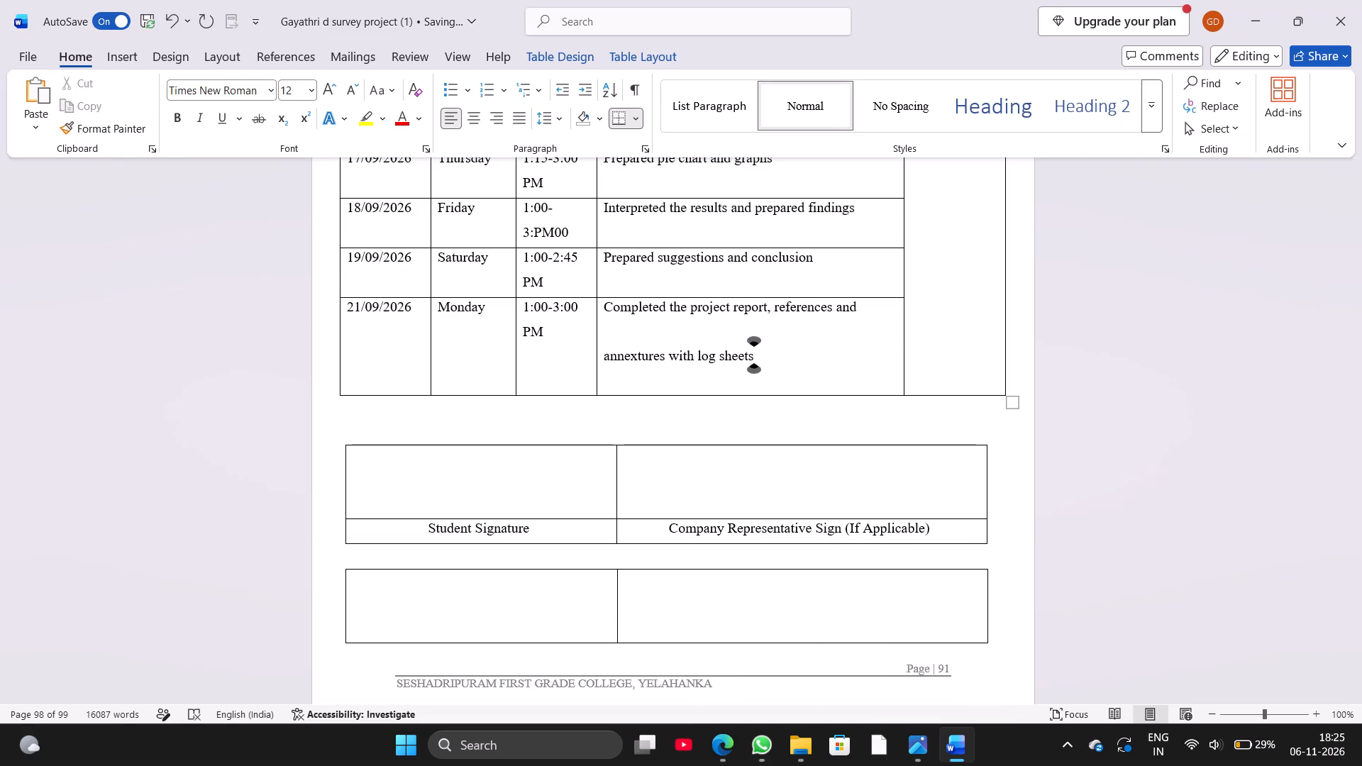
# Set the line spacing of the 21/09/2026 activity to 1.5.
pyautogui.doubleClick(606, 311)
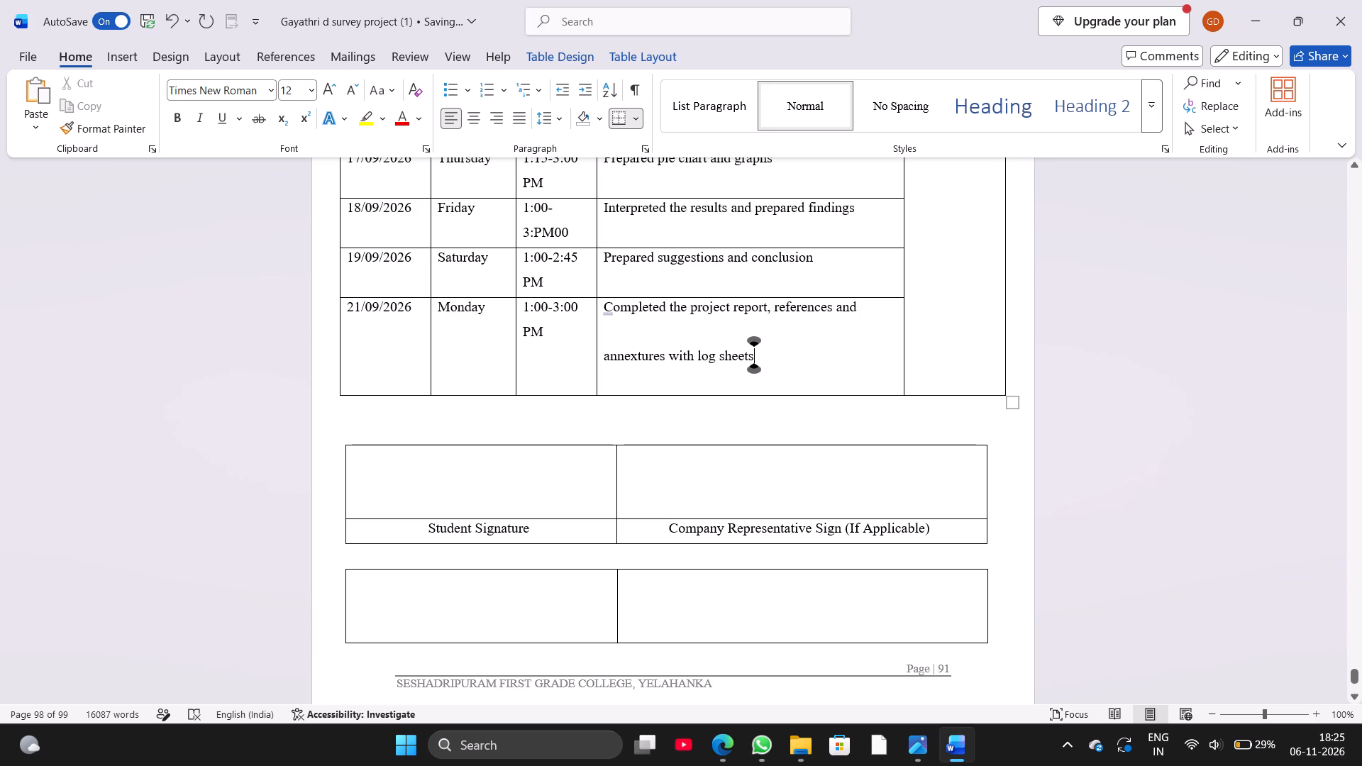
pyautogui.tripleClick(606, 311)
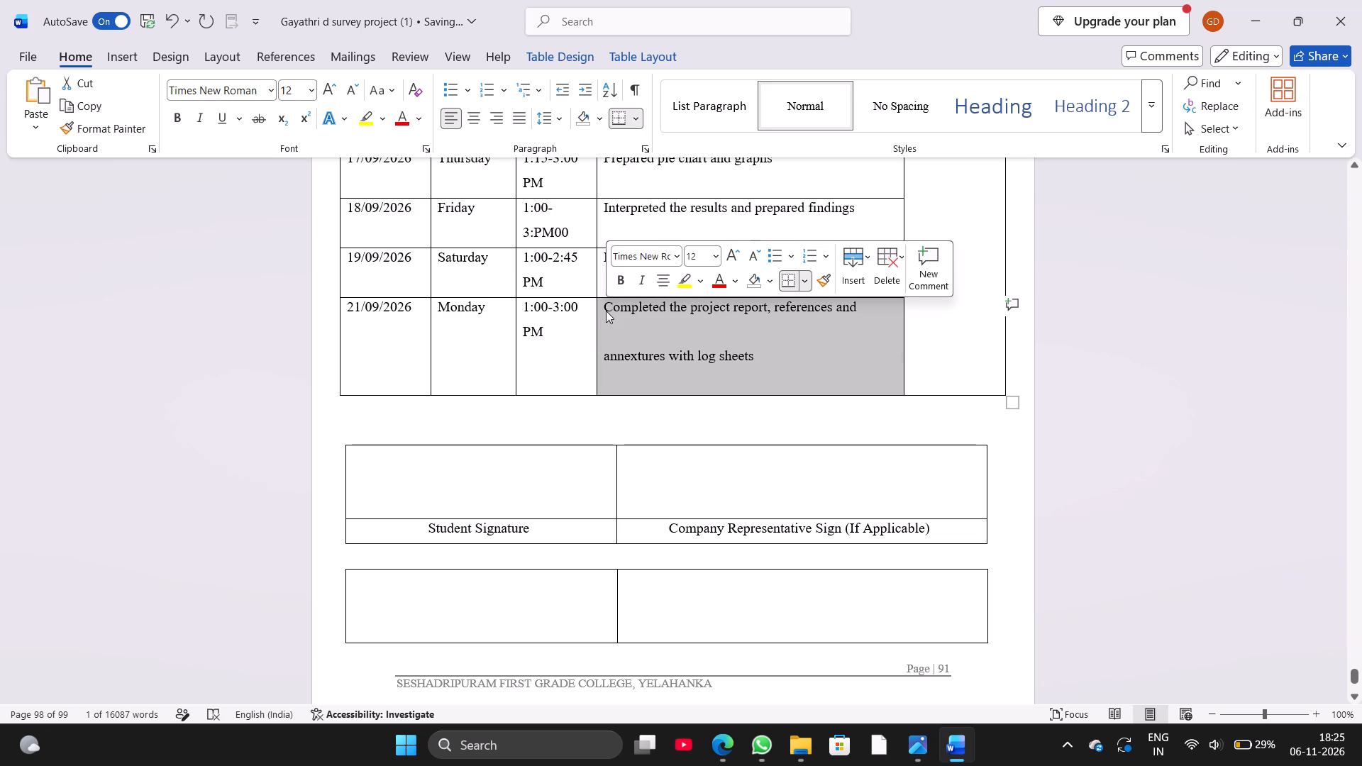
pyautogui.click(545, 115)
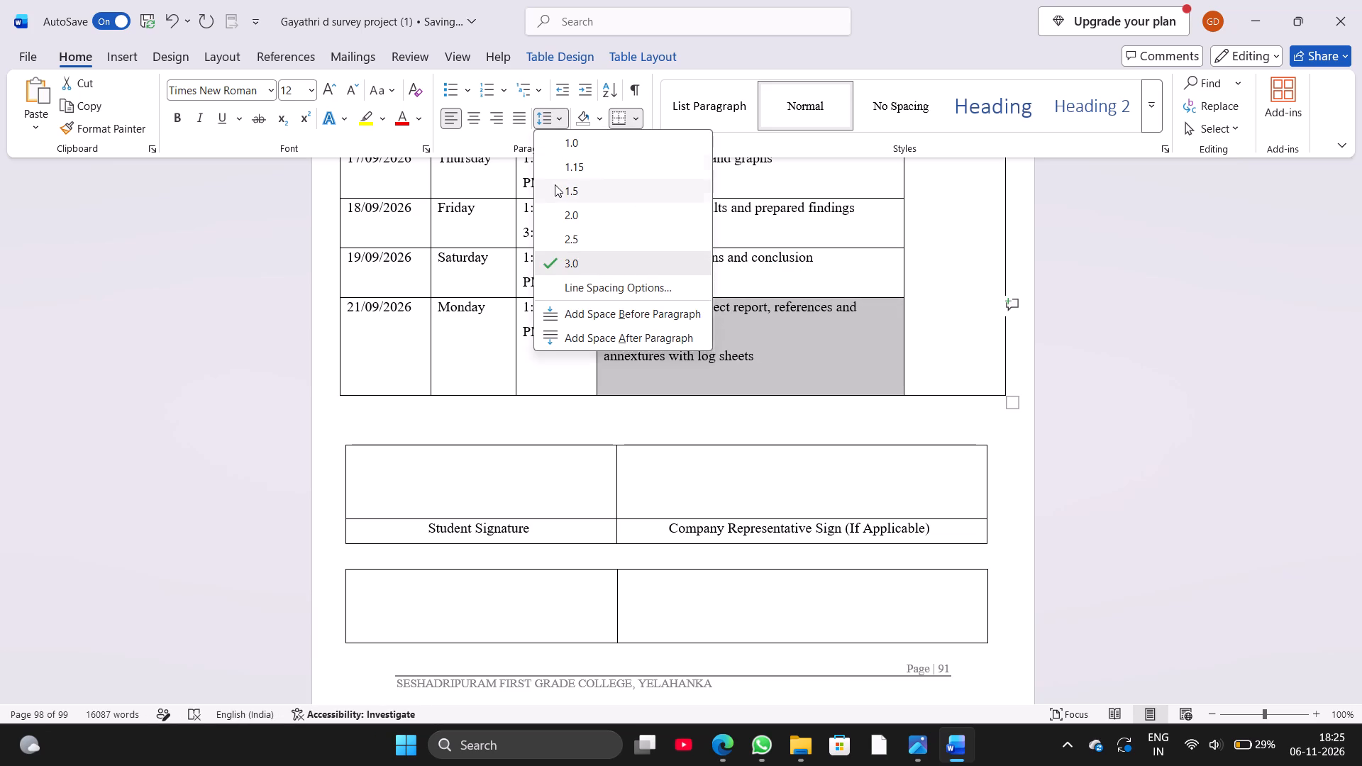
pyautogui.click(557, 187)
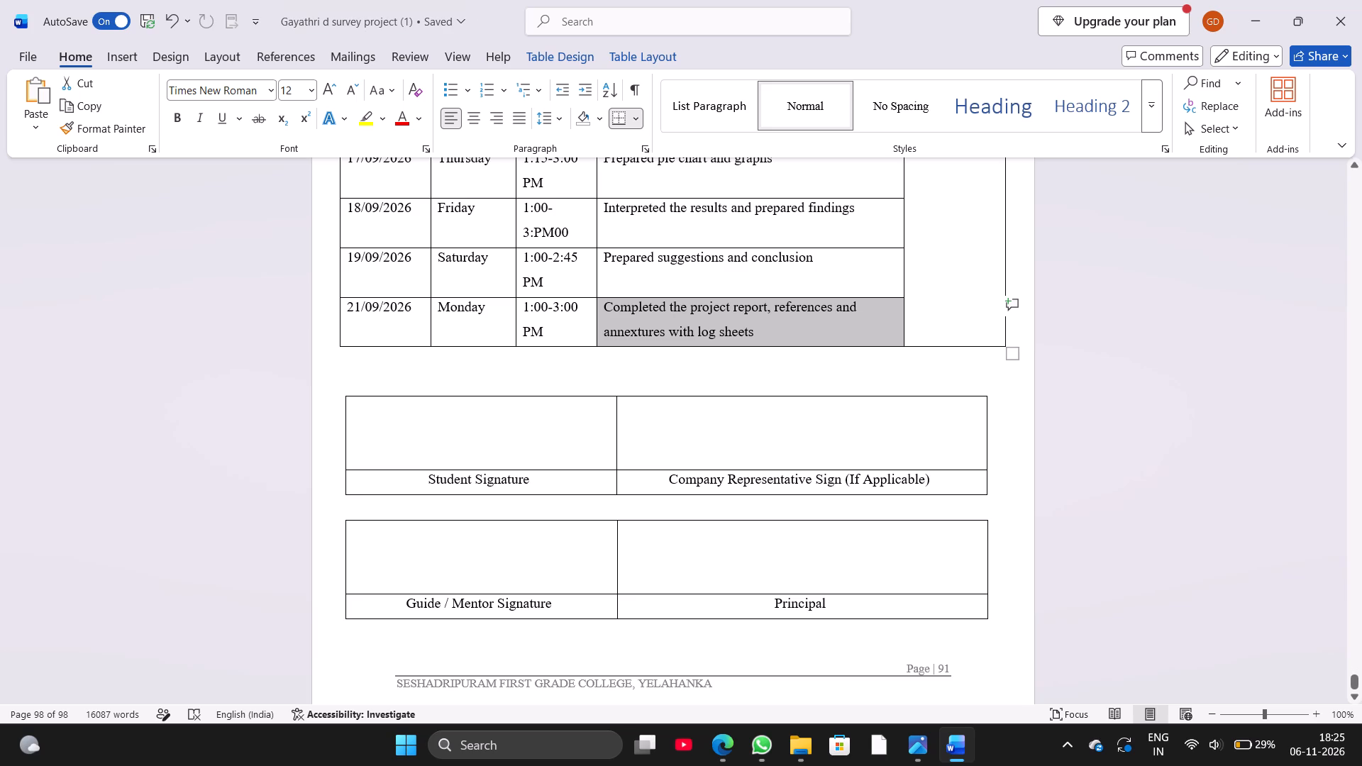
# Insert blank lines before the "4. REFERENCES AND BIBLIOGRAPHY" heading so that the section starts on a new page.
pyautogui.scroll(8, 709, 365)
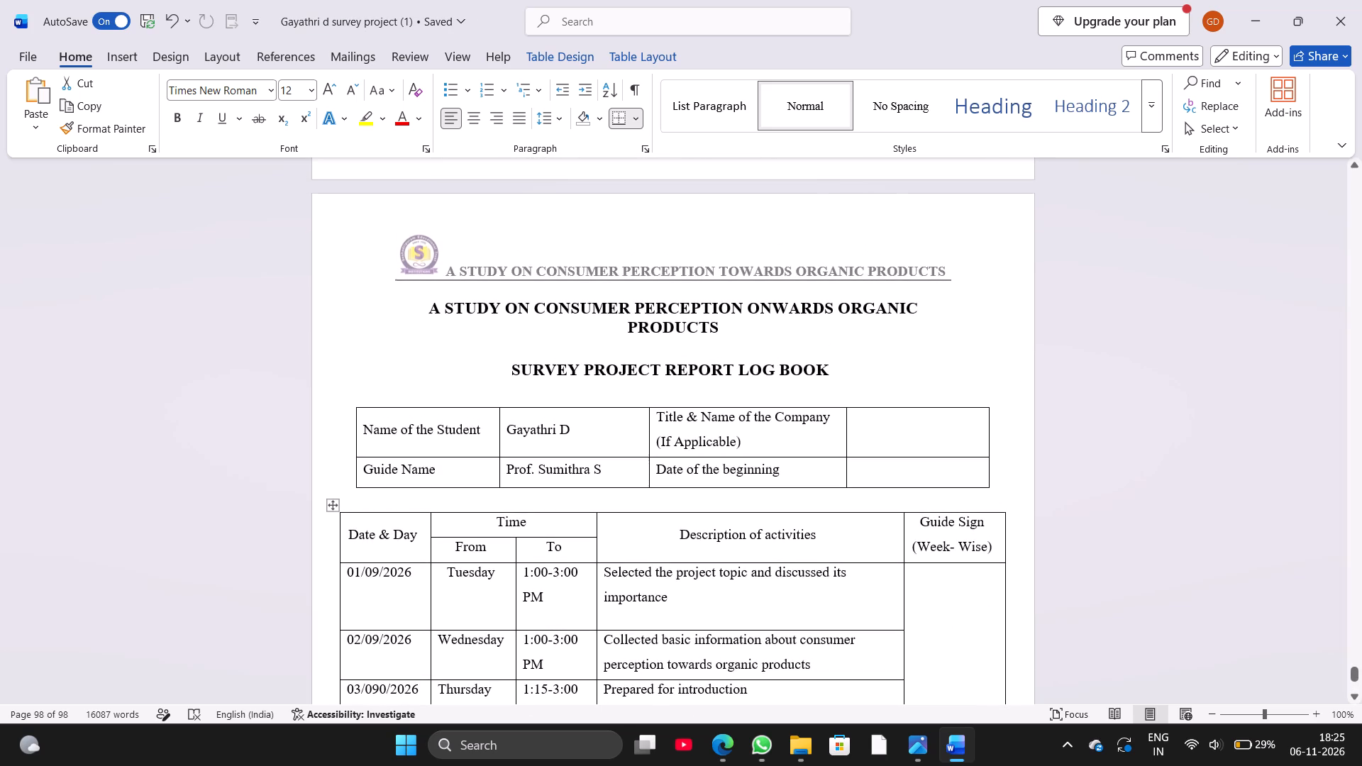
pyautogui.scroll(4, 709, 365)
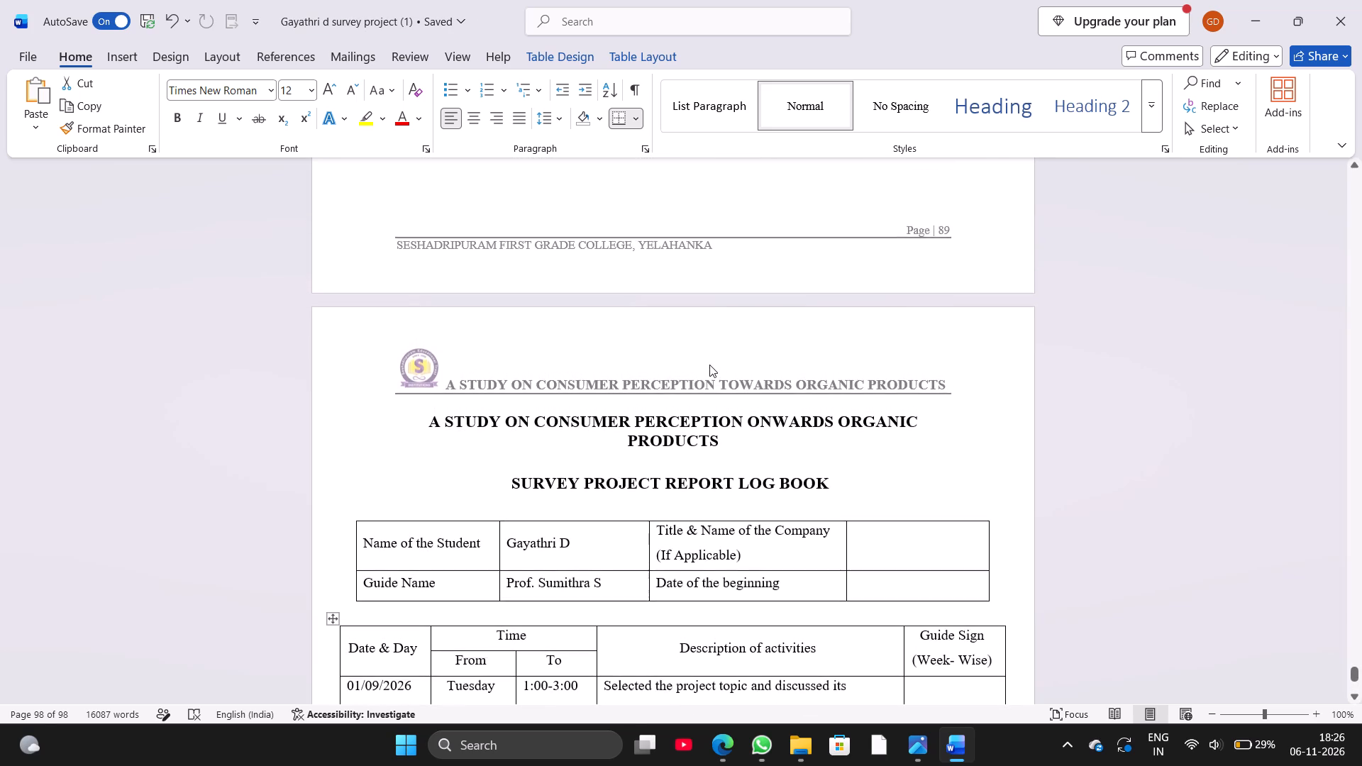
pyautogui.scroll(17, 709, 365)
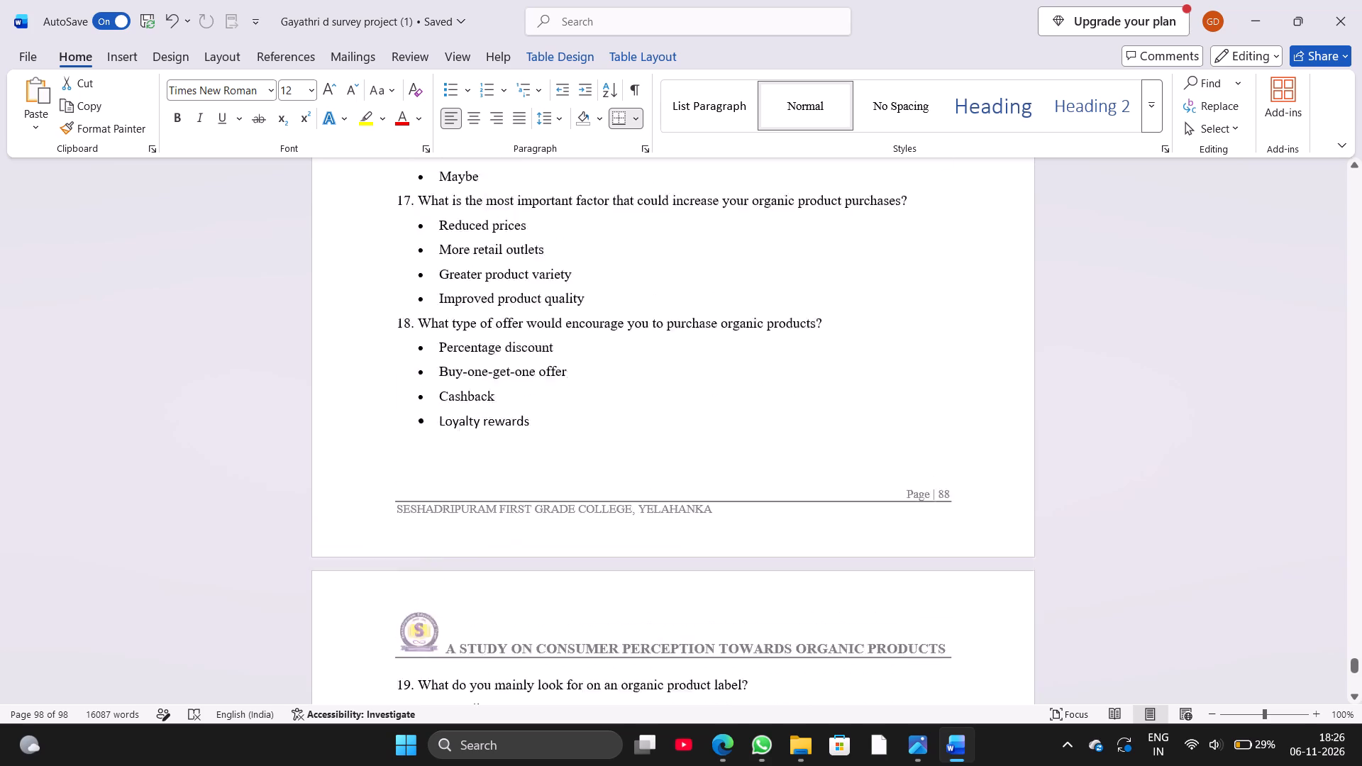
pyautogui.scroll(20, 709, 365)
pyautogui.scroll(10, 709, 365)
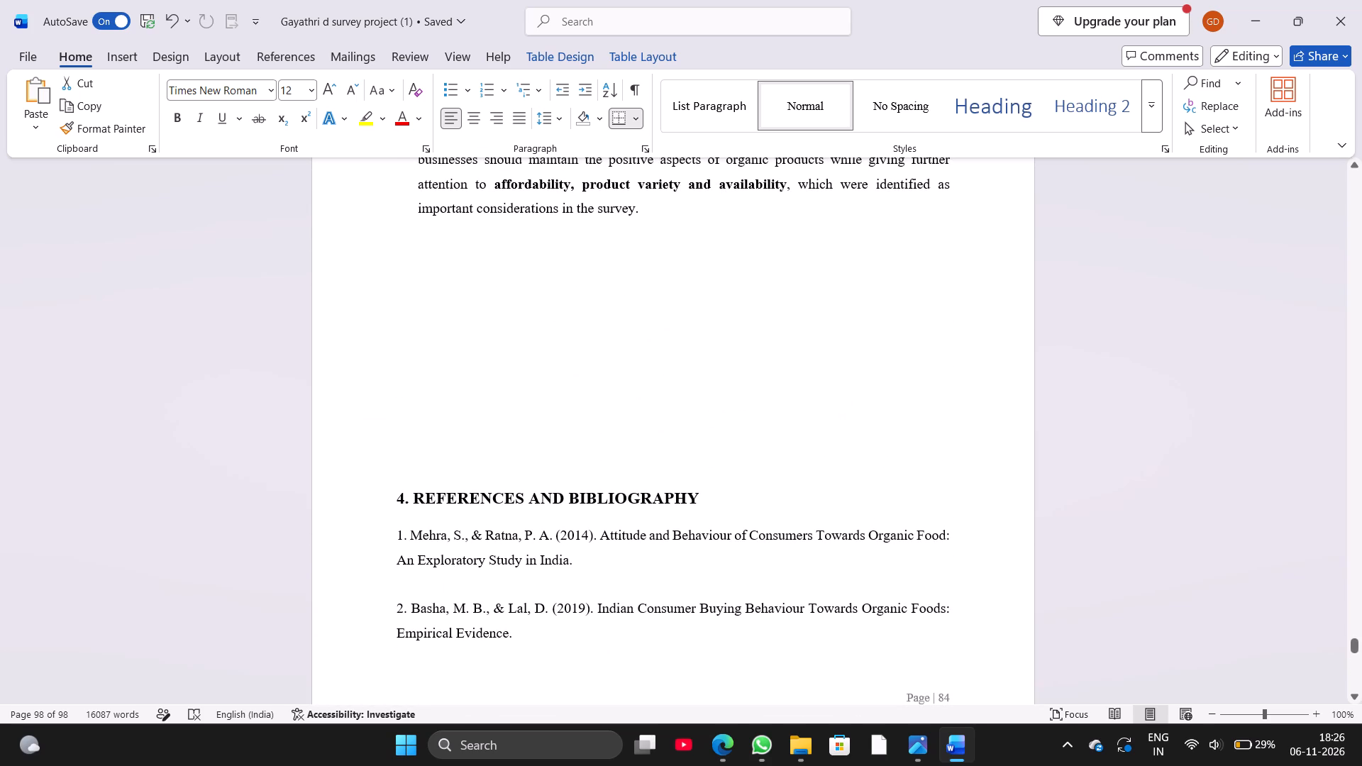
pyautogui.click(387, 504)
pyautogui.press('Return')
pyautogui.press('Return')
pyautogui.press('Return')
pyautogui.press('Return')
pyautogui.press('Return')
pyautogui.press('Return')
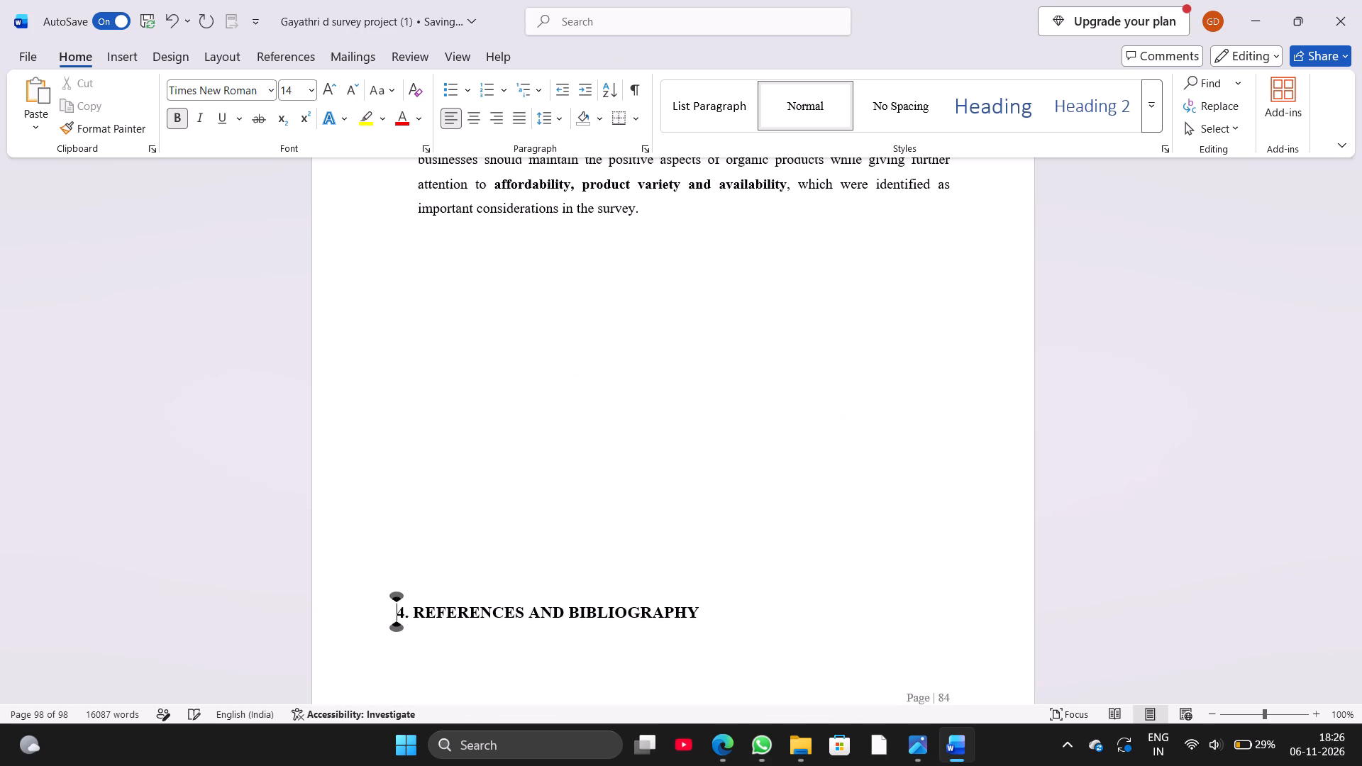
pyautogui.press('Return')
pyautogui.press('Return')
pyautogui.press('Return')
pyautogui.scroll(-3, 387, 504)
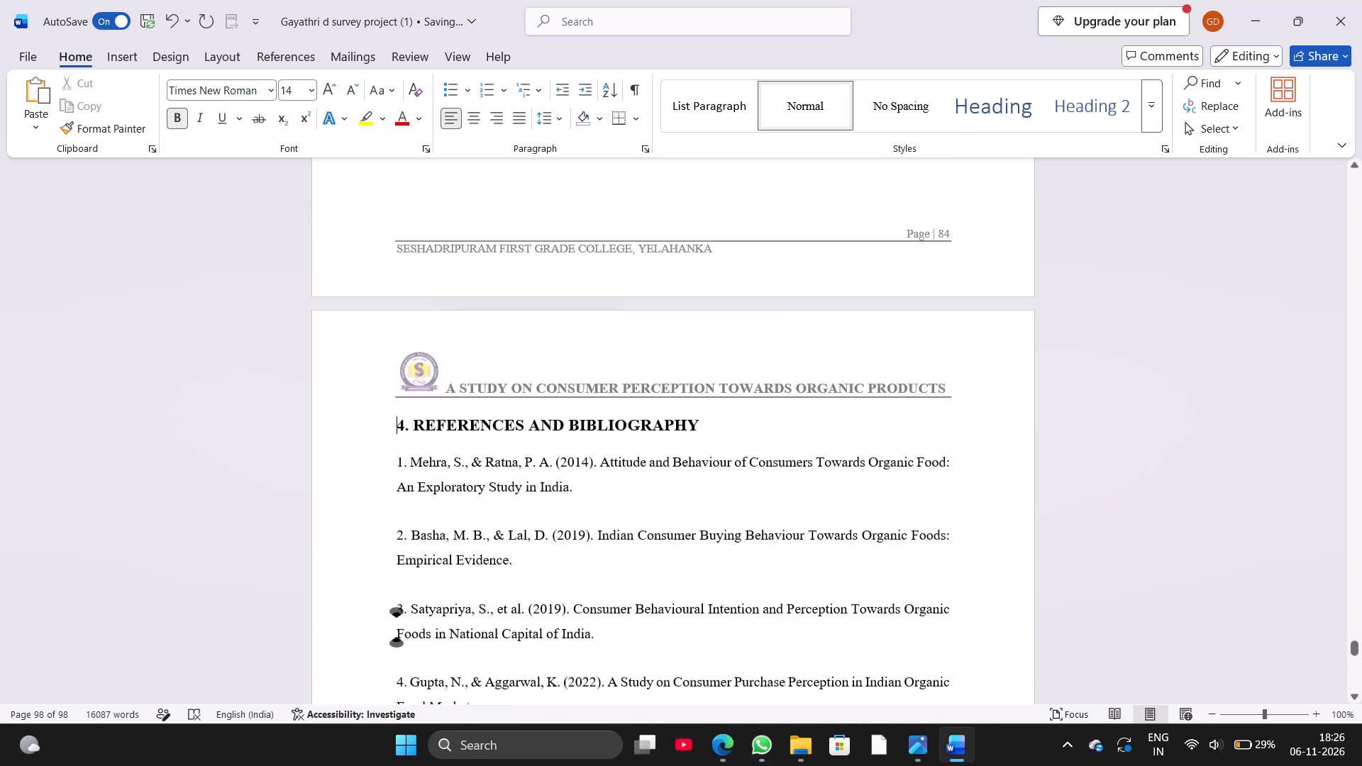
pyautogui.scroll(-1, 387, 504)
# Review the page layout backwards from the references section through the suggestions, findings and question analyses to the start of data analysis.
pyautogui.scroll(8, 387, 504)
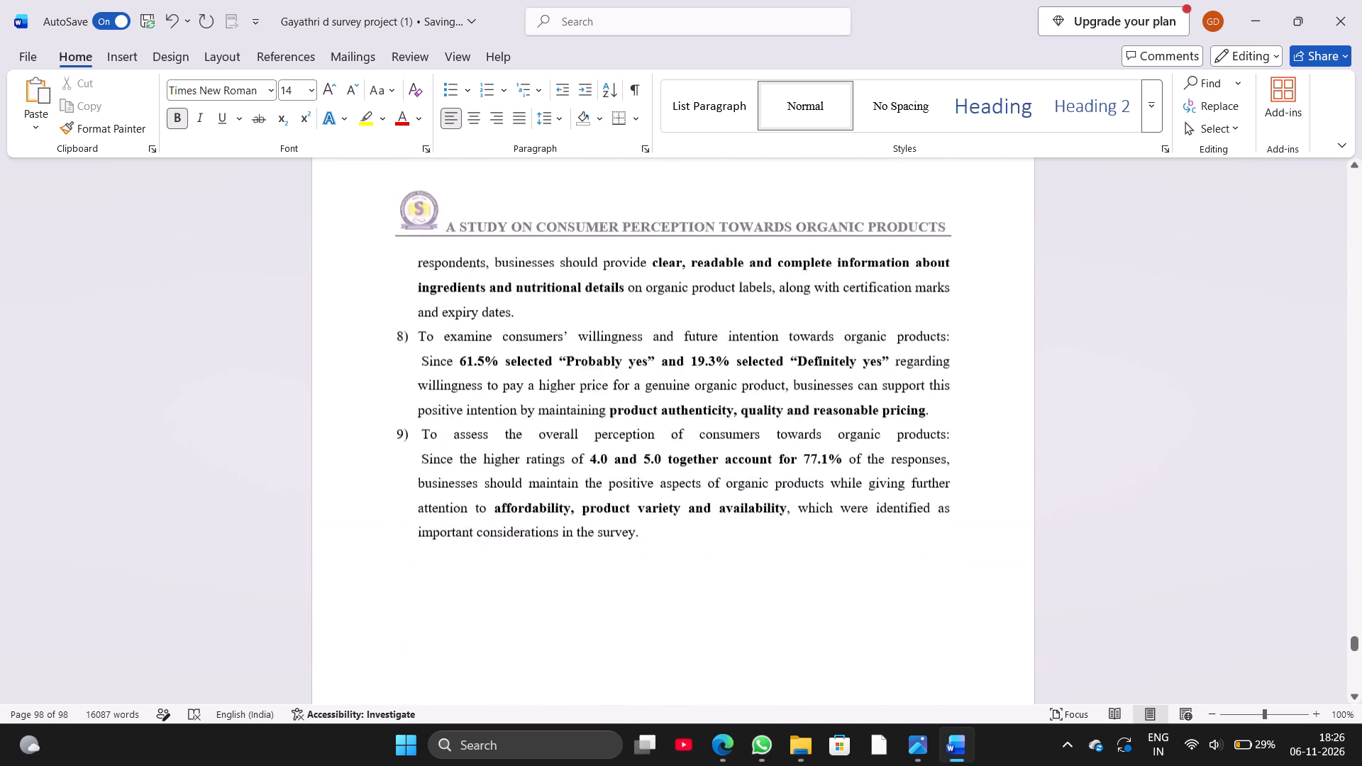
pyautogui.scroll(9, 387, 504)
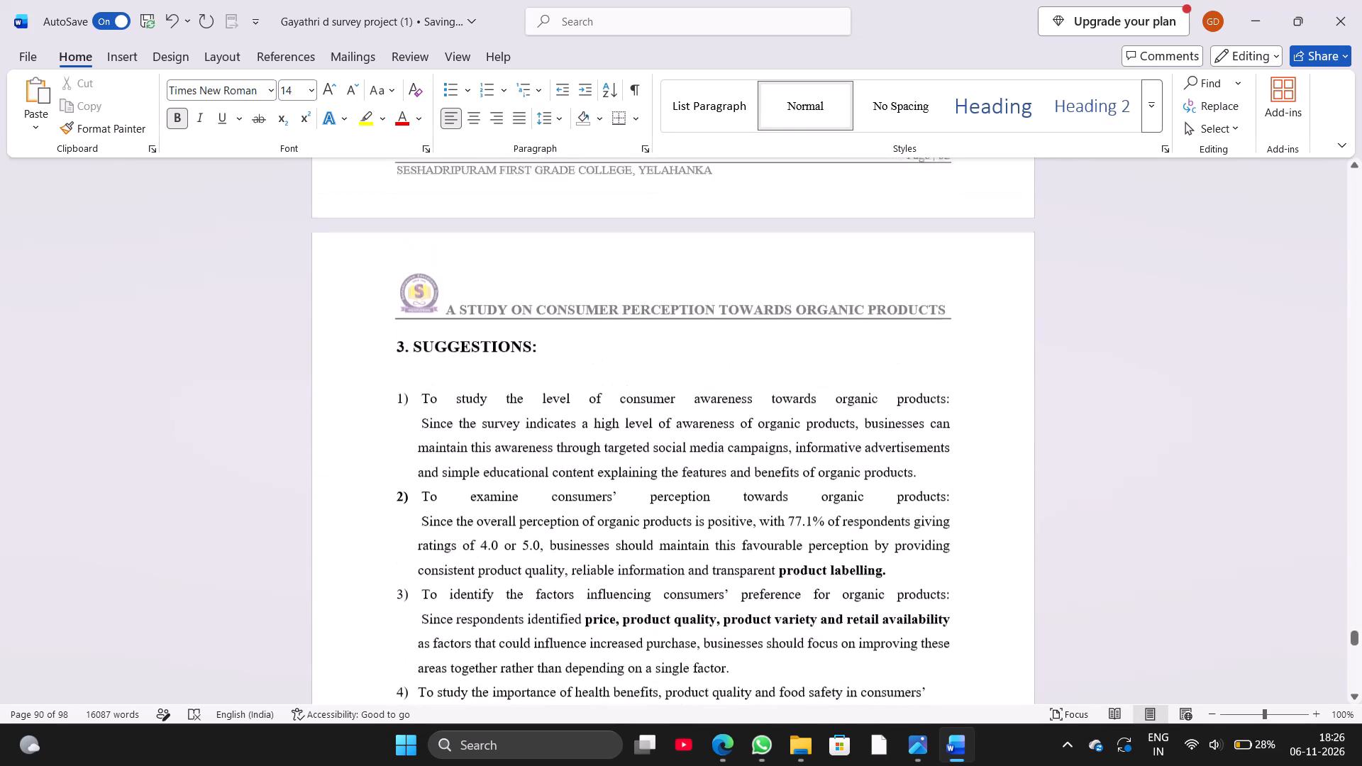
pyautogui.scroll(7, 387, 504)
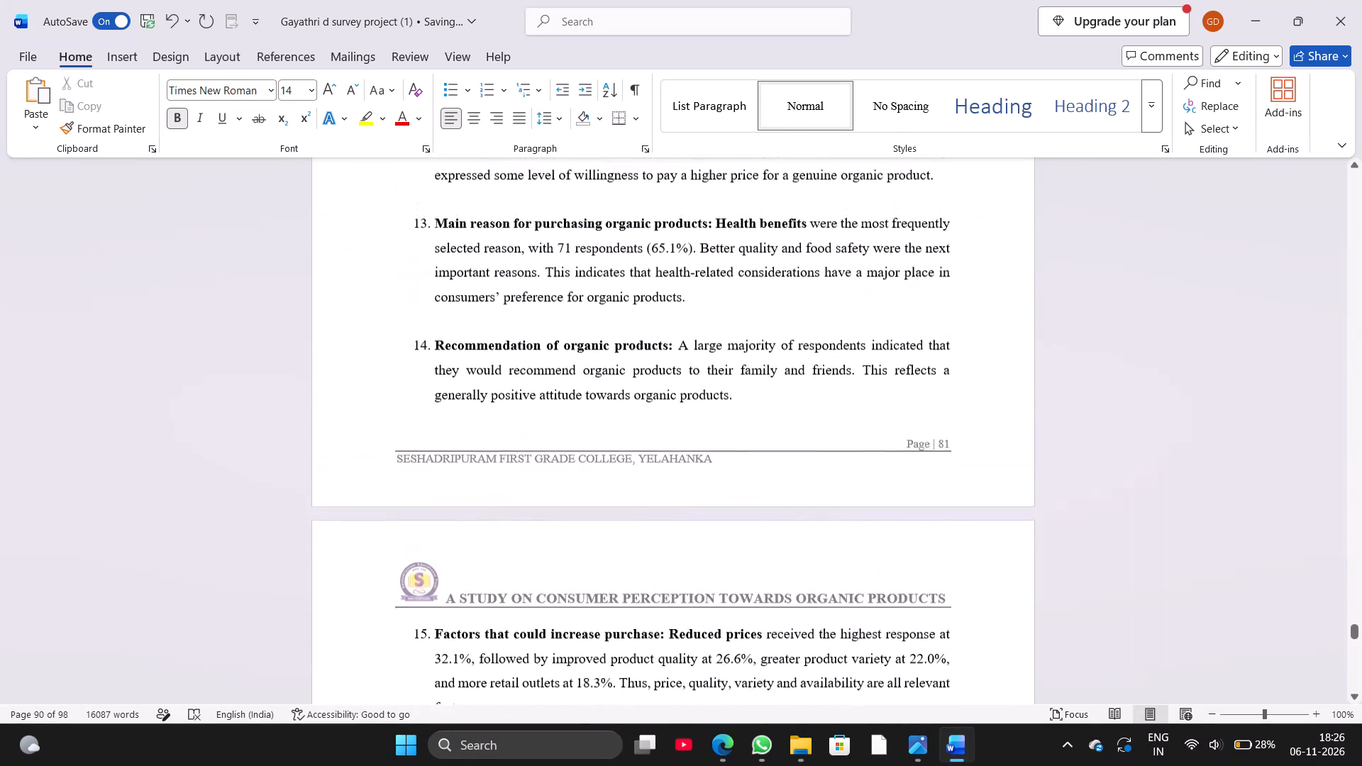
pyautogui.scroll(13, 387, 504)
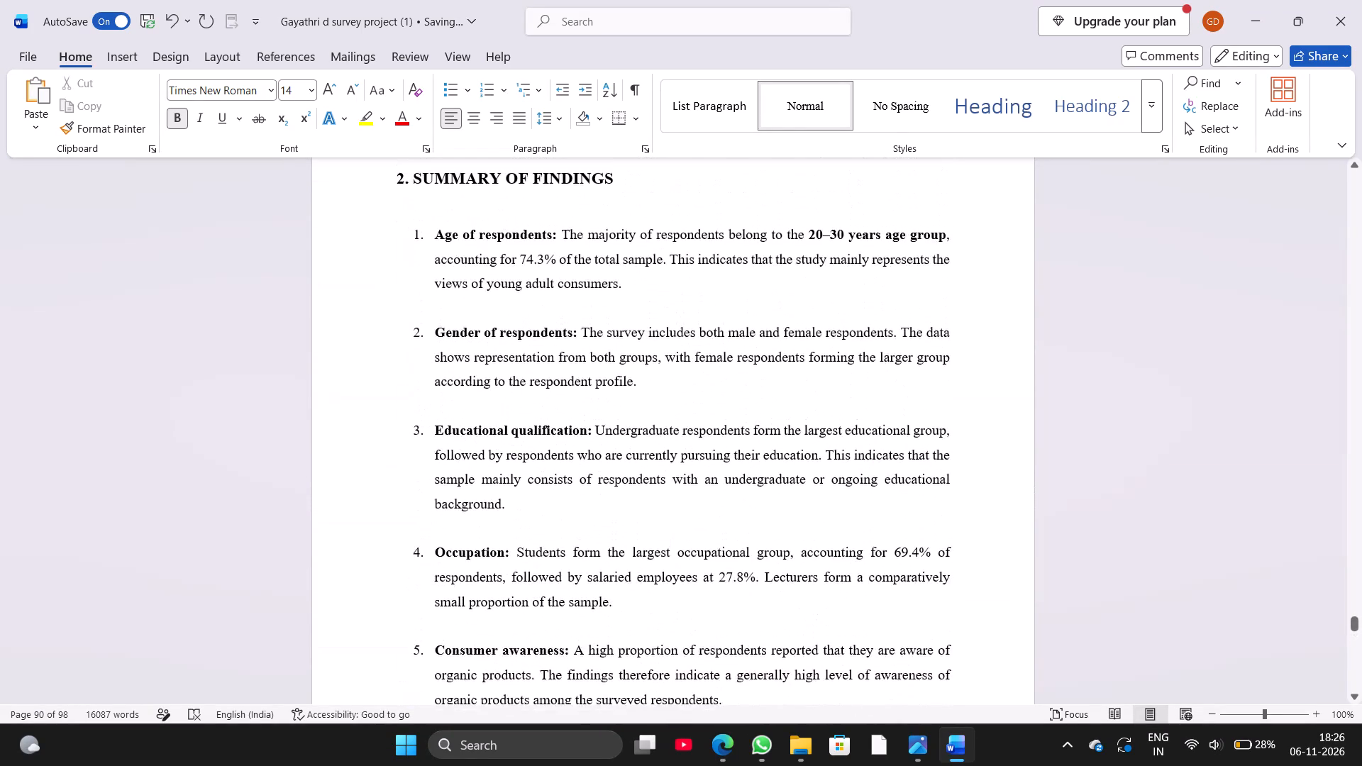
pyautogui.scroll(9, 387, 504)
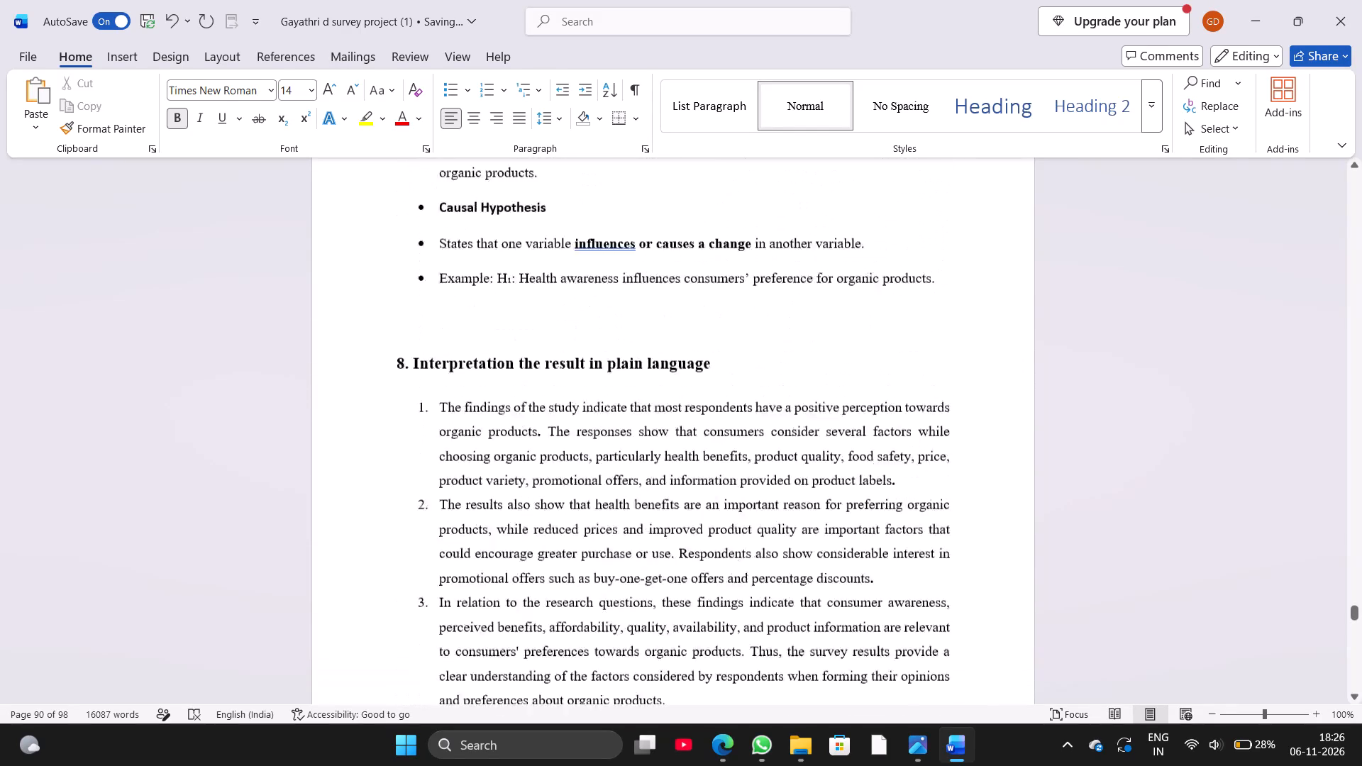
pyautogui.scroll(9, 387, 504)
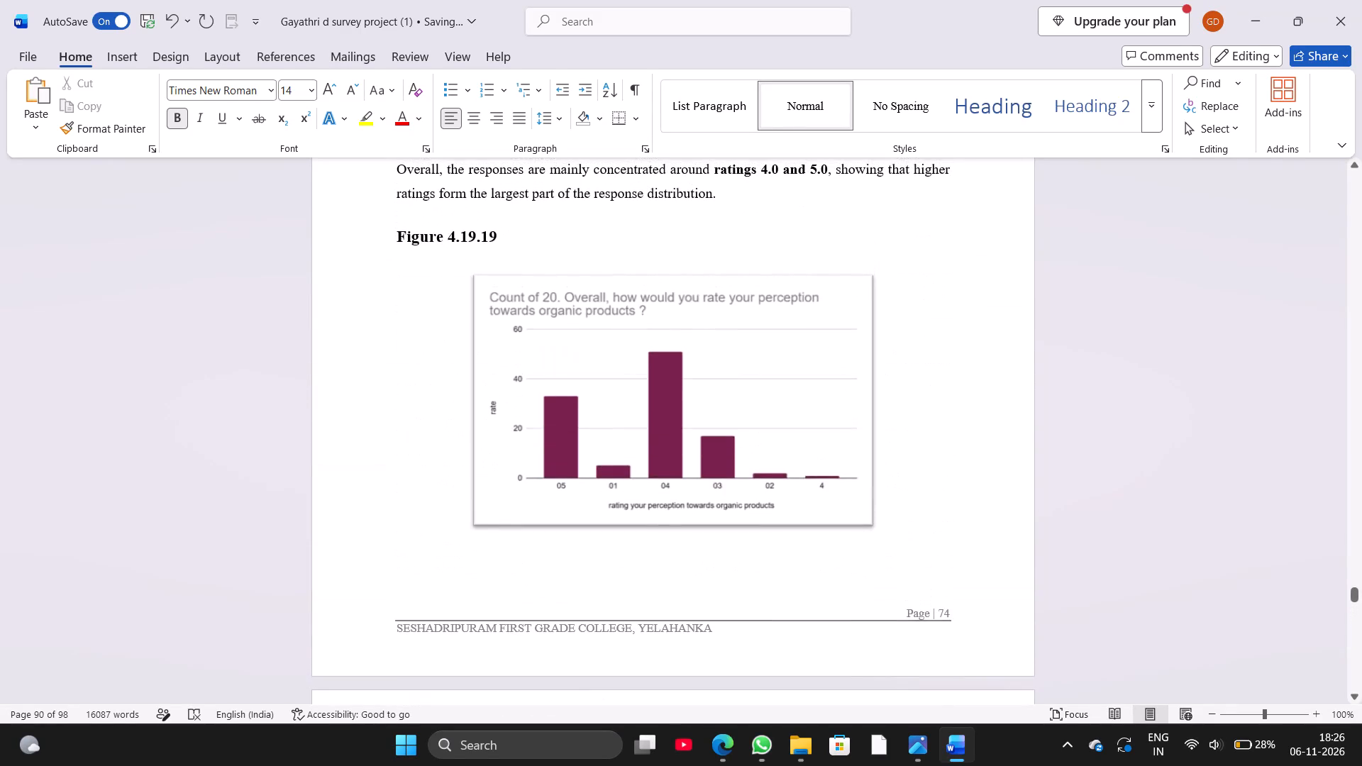
pyautogui.scroll(14, 387, 504)
pyautogui.scroll(7, 387, 504)
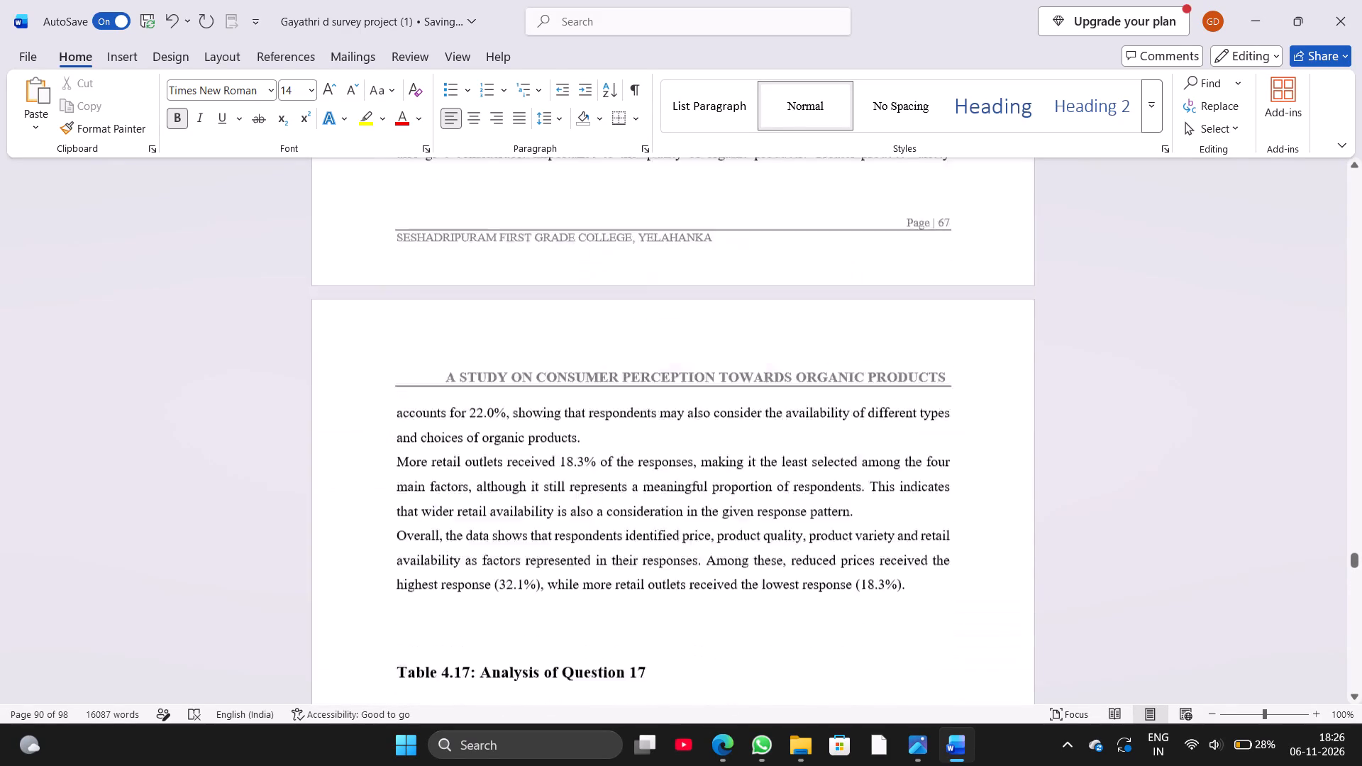
pyautogui.scroll(20, 387, 504)
pyautogui.scroll(20, 387, 504)
pyautogui.scroll(20, 387, 504)
pyautogui.scroll(1, 387, 504)
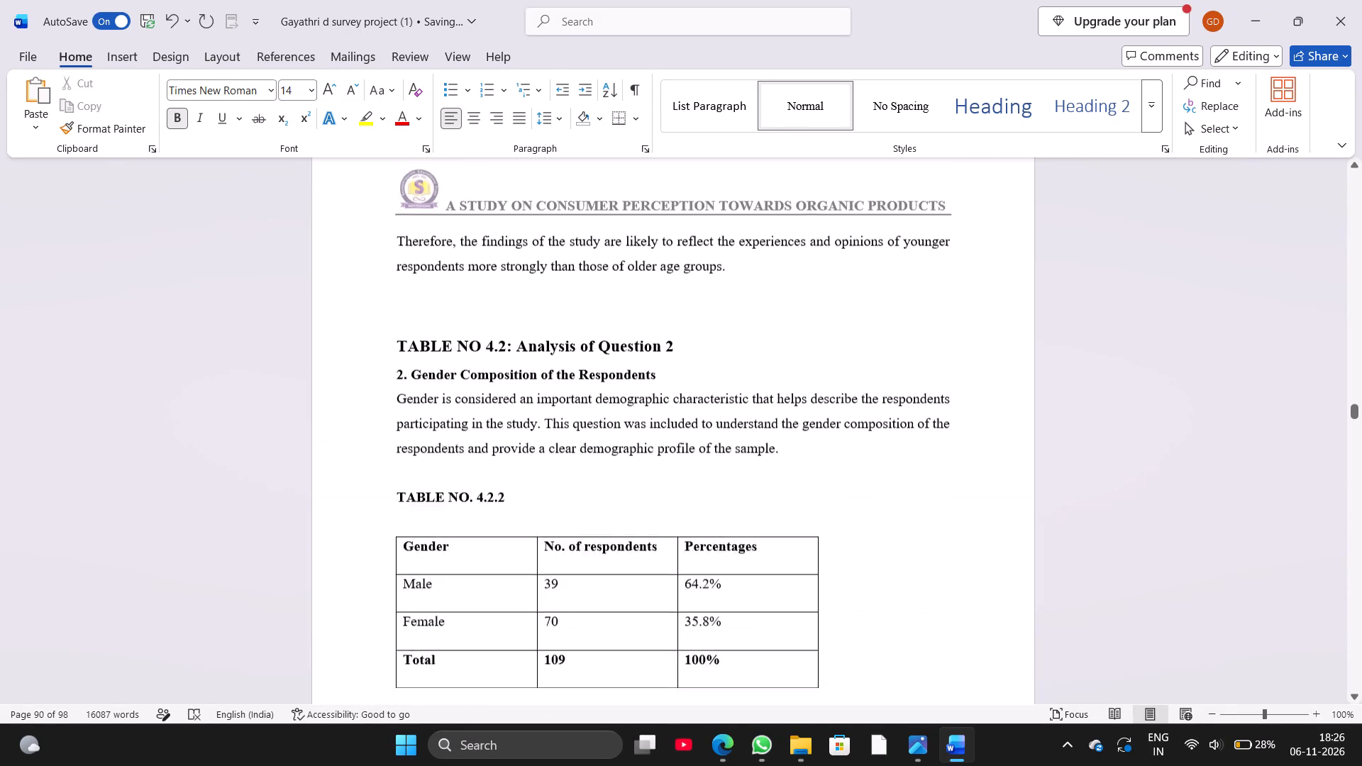
pyautogui.scroll(5, 387, 504)
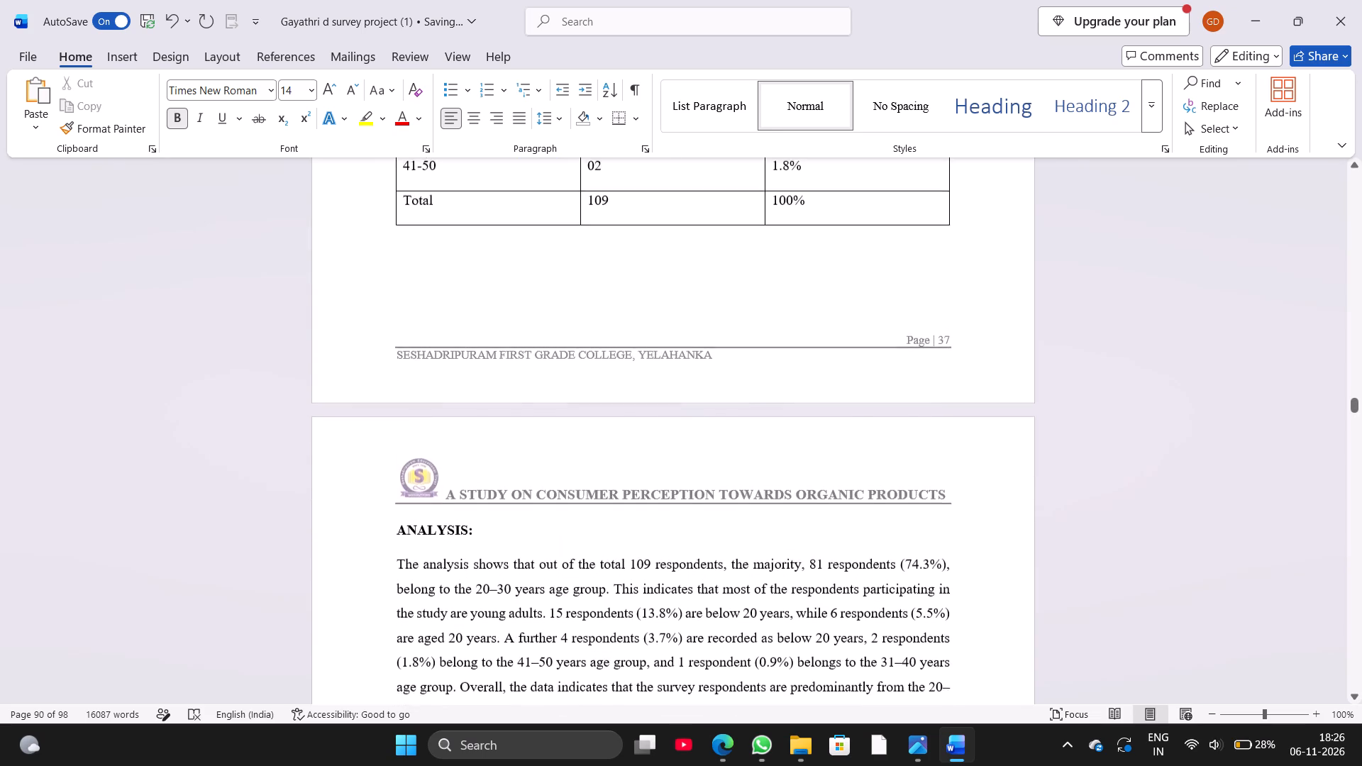
pyautogui.scroll(3, 387, 504)
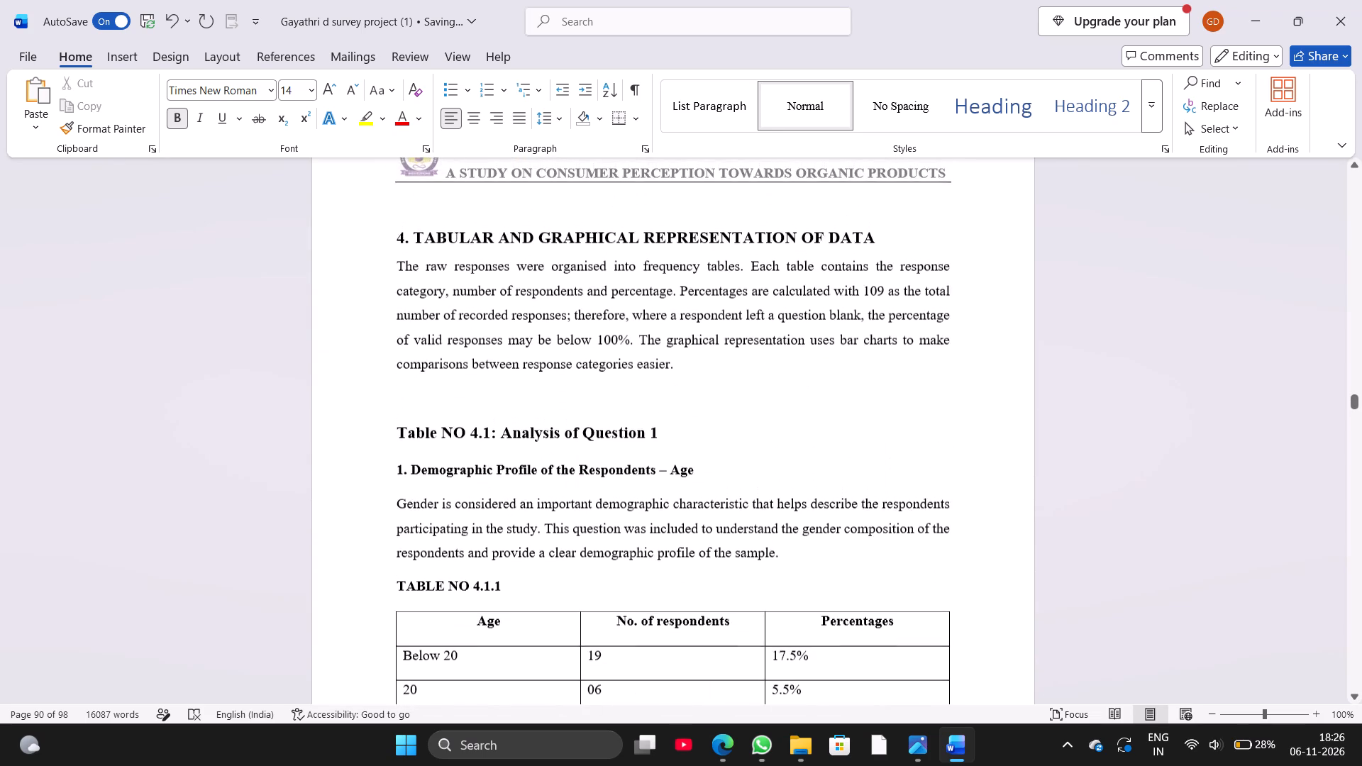
pyautogui.scroll(6, 387, 504)
# Remove the blank line above the "4. TABULAR AND GRAPHICAL REPRESENTATION OF DATA" heading.
pyautogui.scroll(-6, 387, 504)
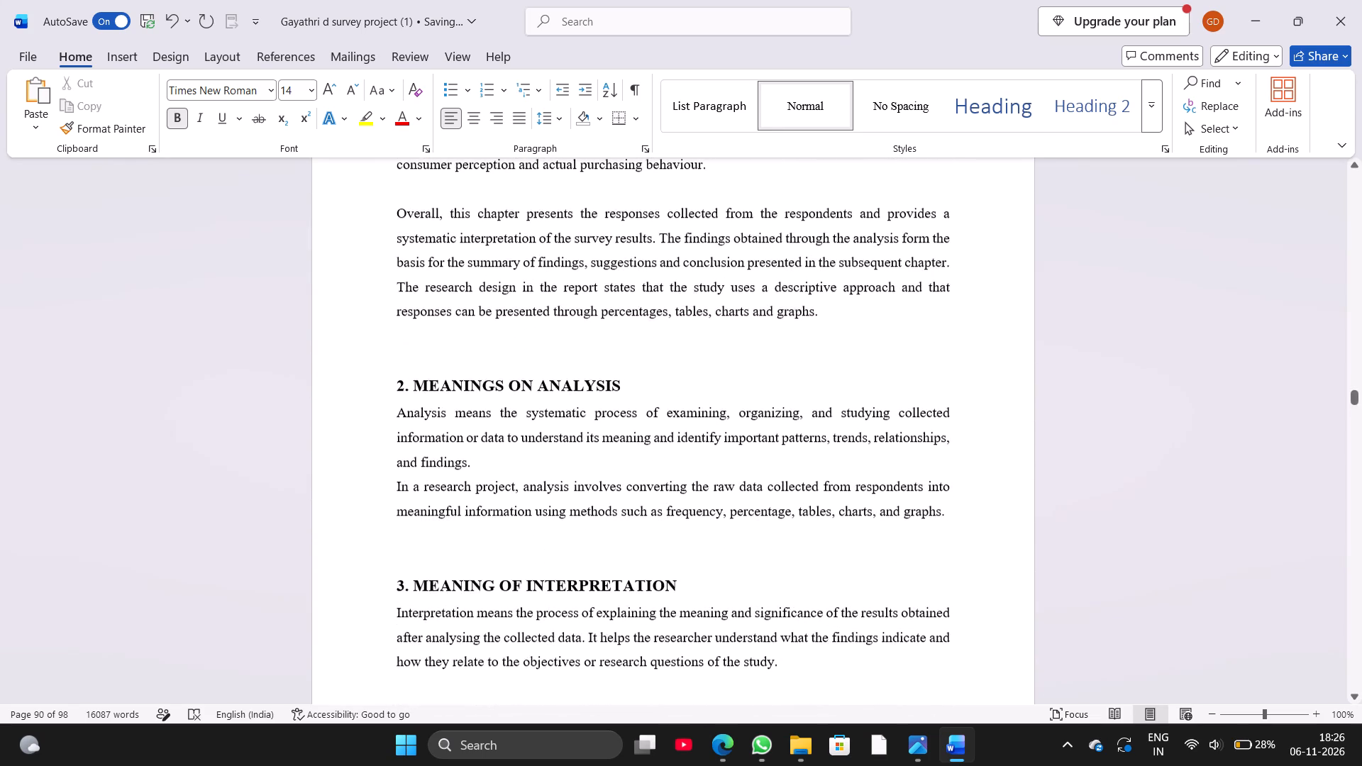
pyautogui.scroll(-4, 387, 504)
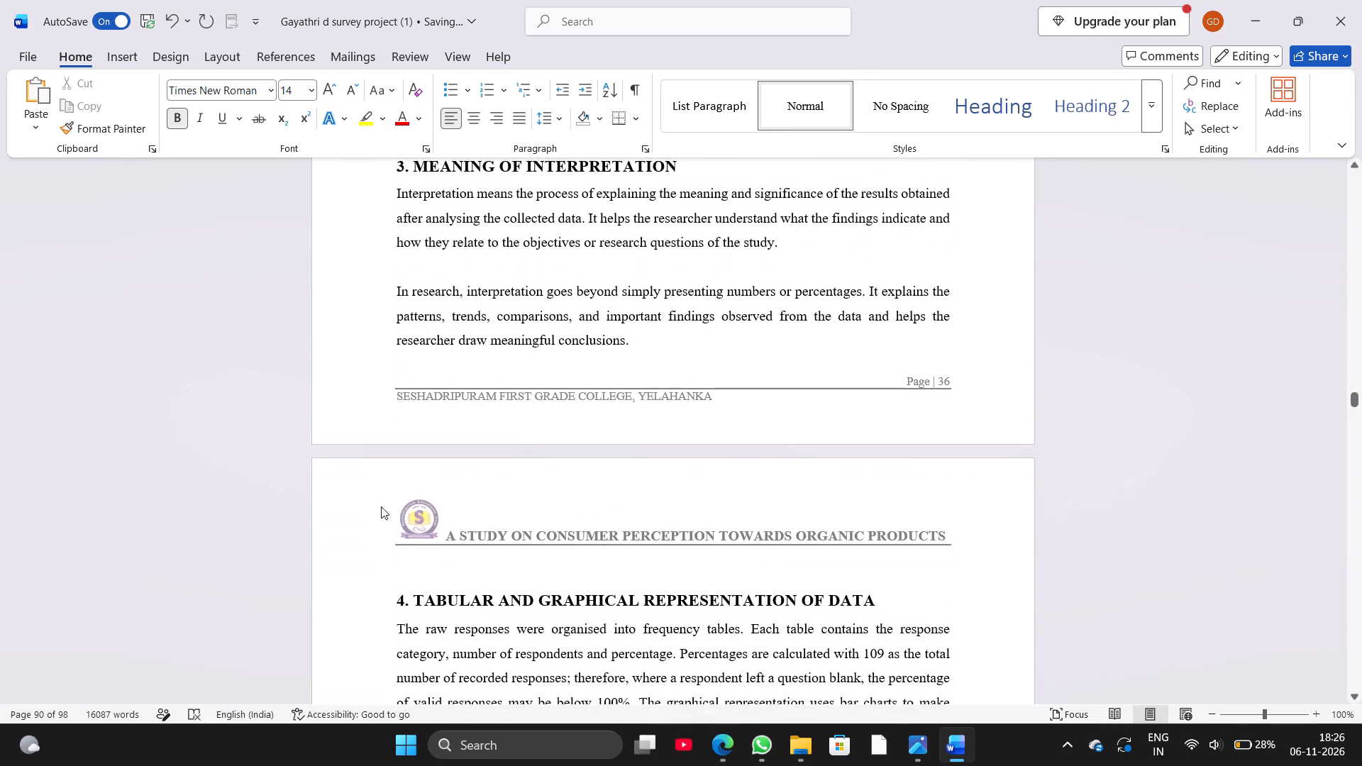
pyautogui.click(391, 599)
pyautogui.press('BackSpace')
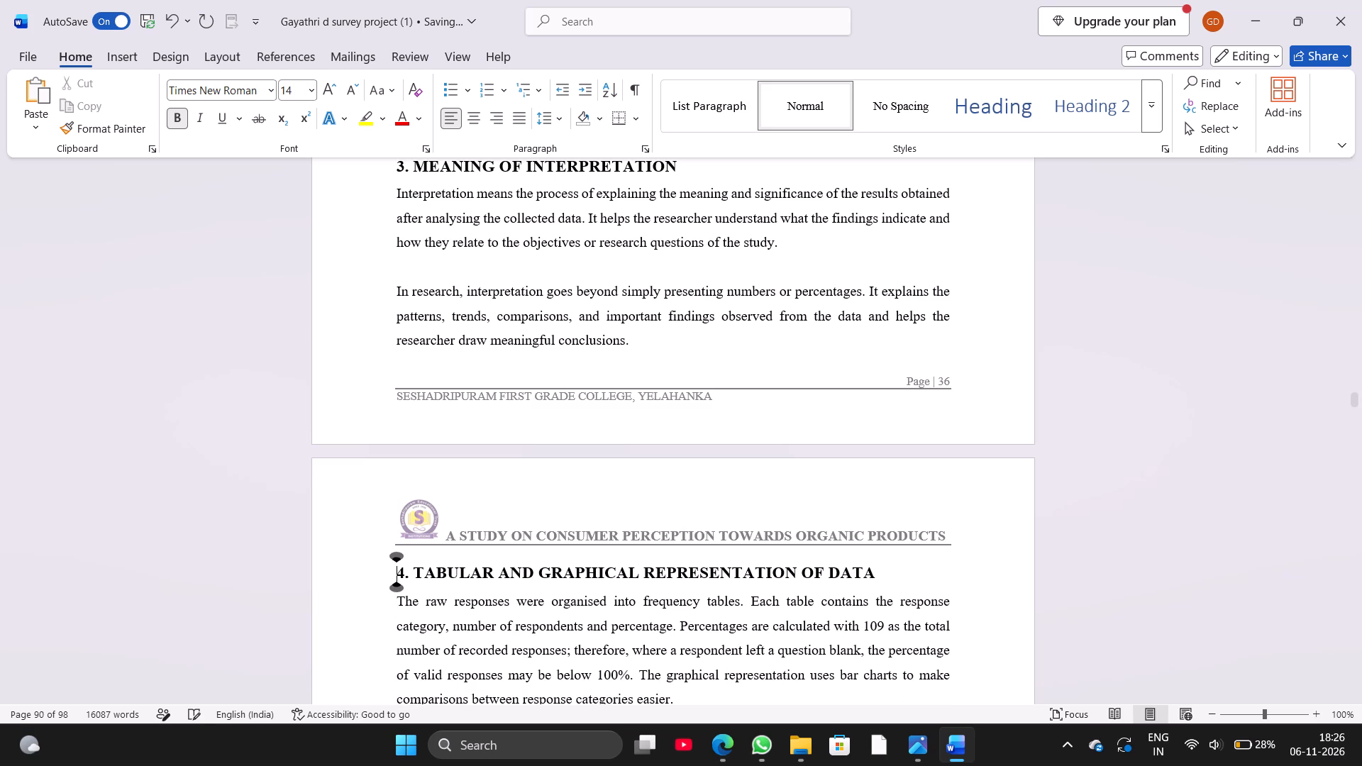
# Insert a blank line before the "ANALYSIS:" heading under the age table so that it starts on the following page.
pyautogui.scroll(-6, 391, 599)
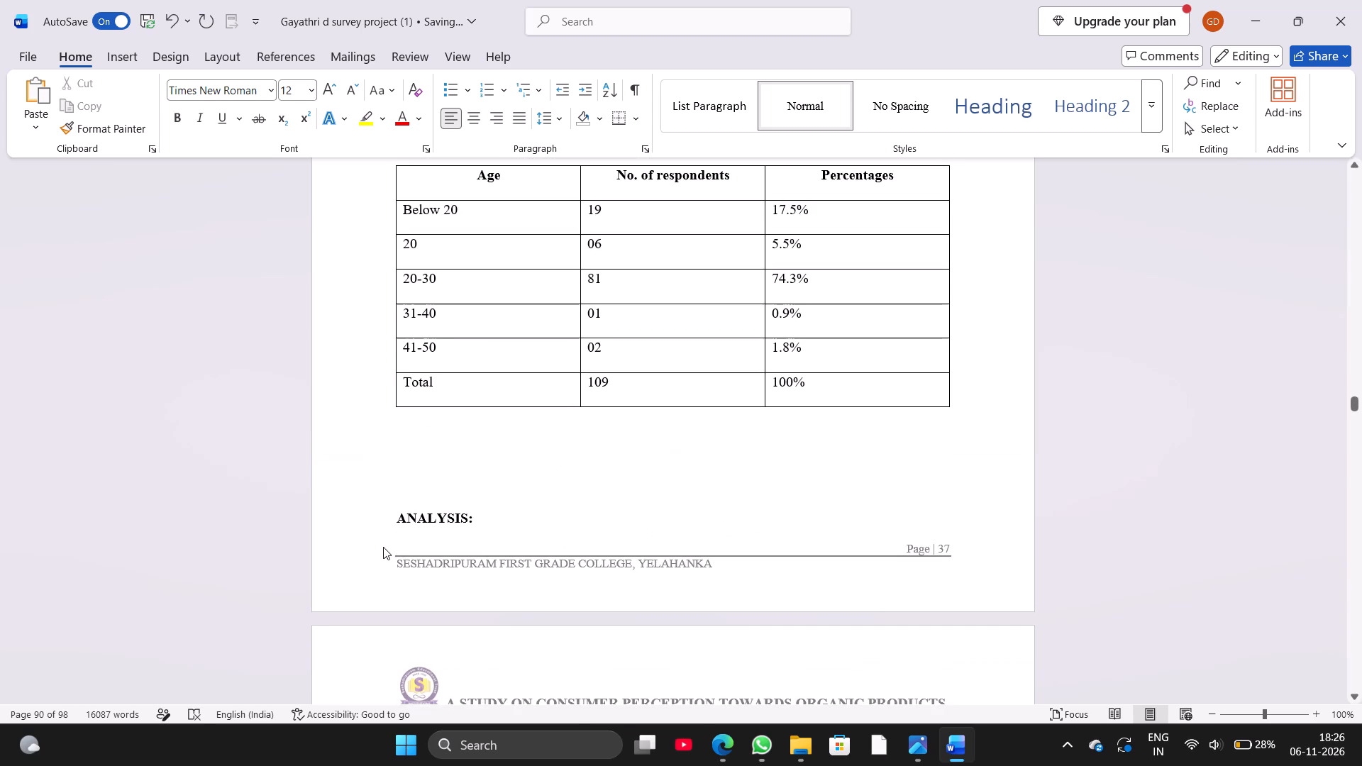
pyautogui.click(397, 519)
pyautogui.press('Return')
pyautogui.scroll(-1, 397, 519)
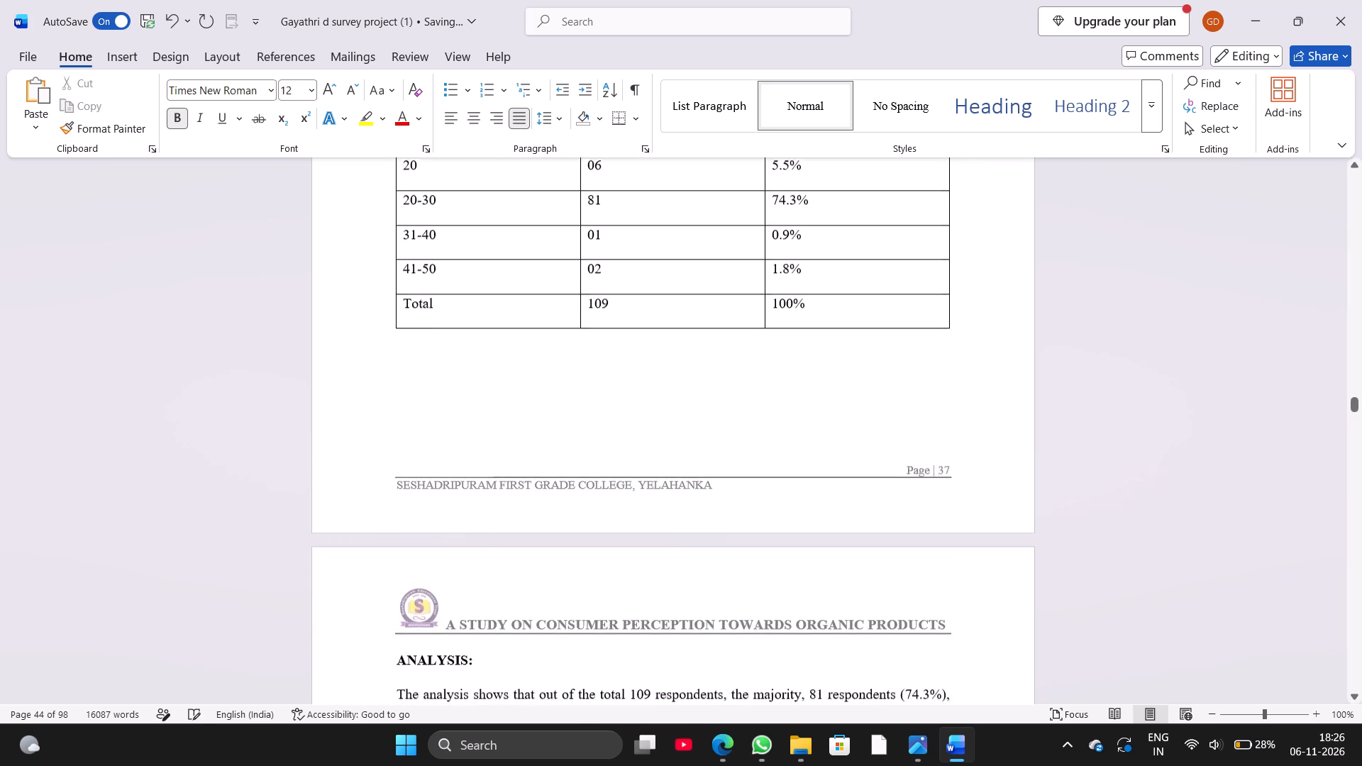
# Review the page layout around the age analysis, then backwards through the respondent profile chapter to the research methodology section.
pyautogui.scroll(-6, 397, 519)
pyautogui.scroll(4, 397, 519)
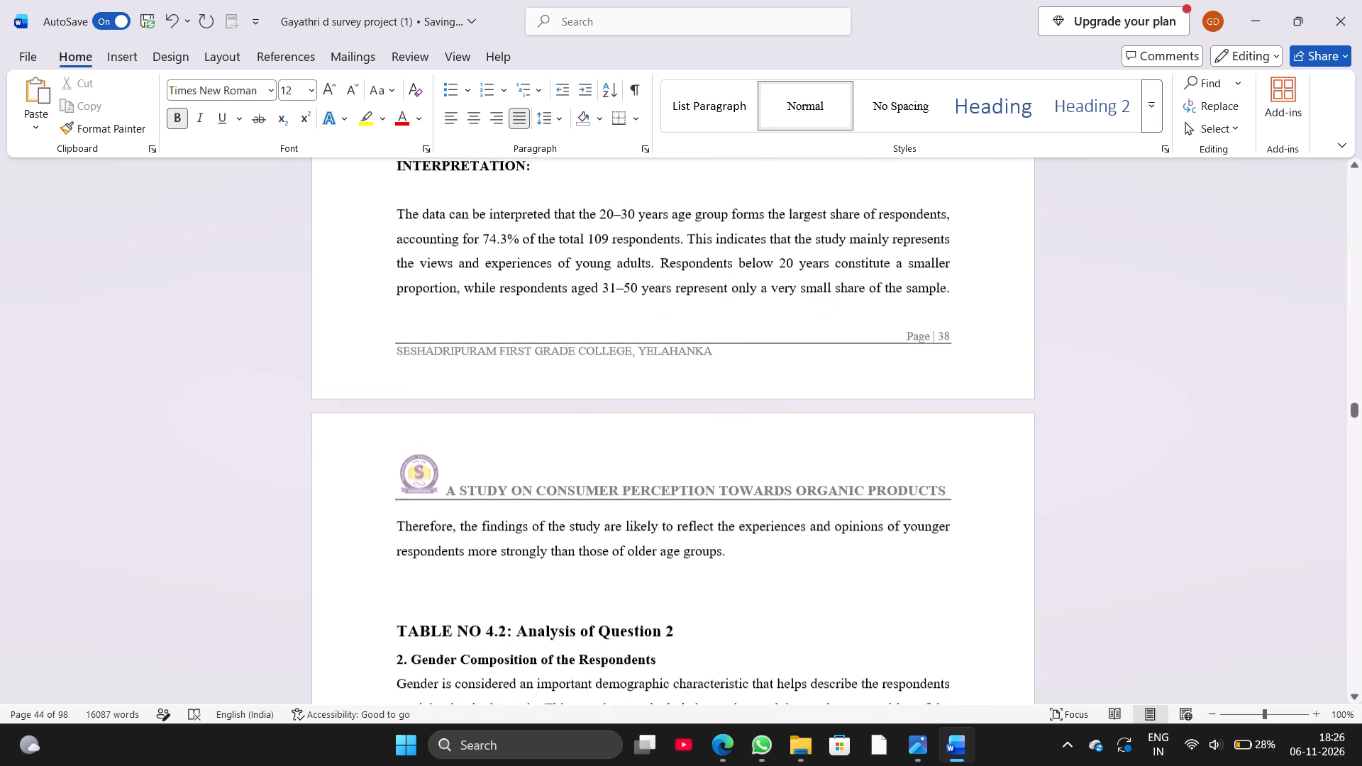
pyautogui.scroll(14, 397, 519)
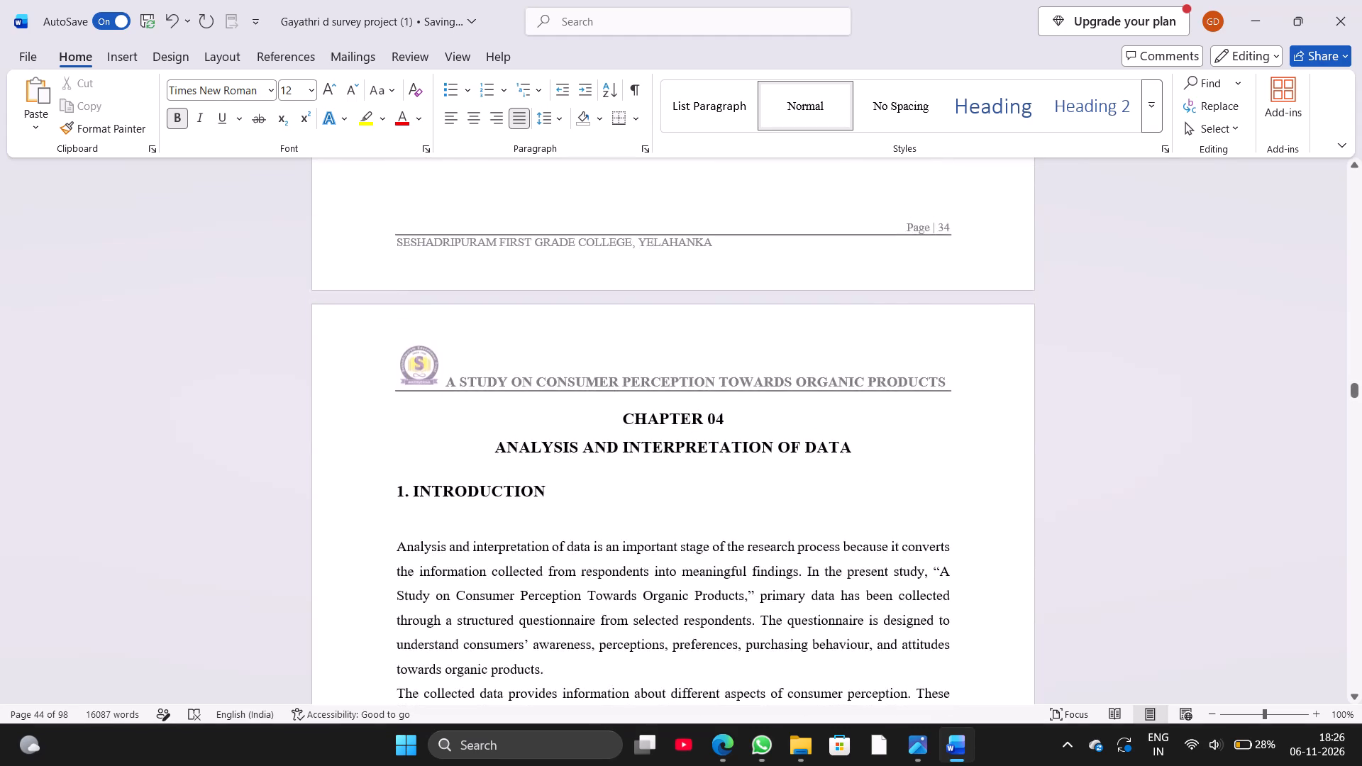
pyautogui.scroll(8, 397, 519)
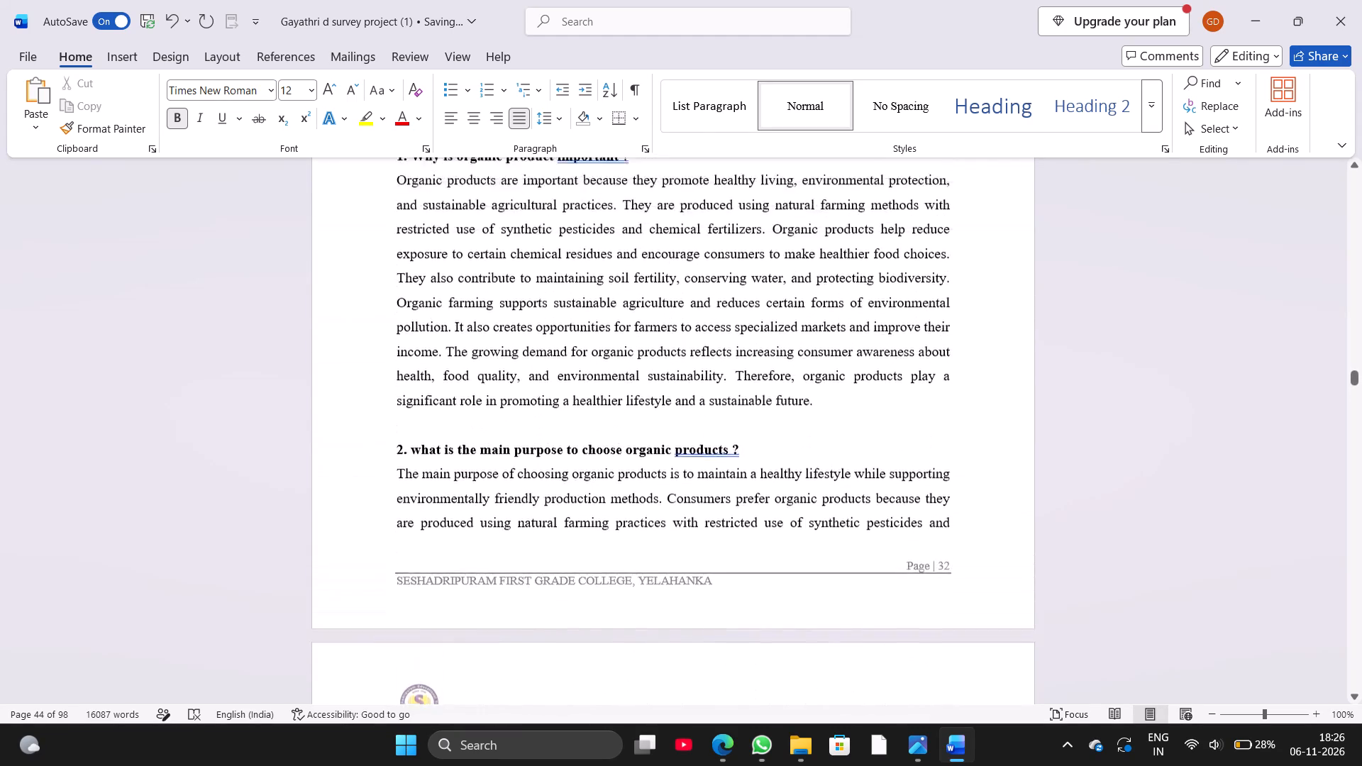
pyautogui.scroll(4, 397, 519)
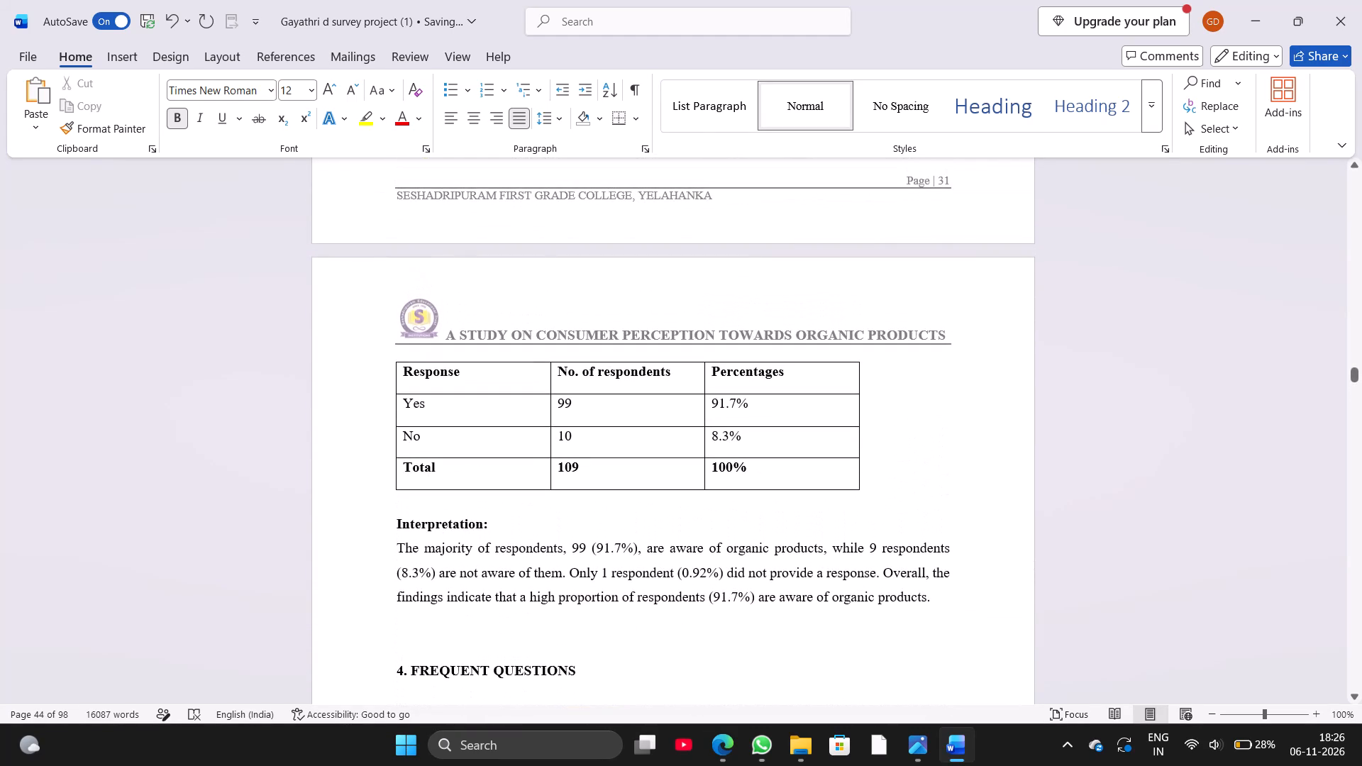
pyautogui.scroll(3, 397, 519)
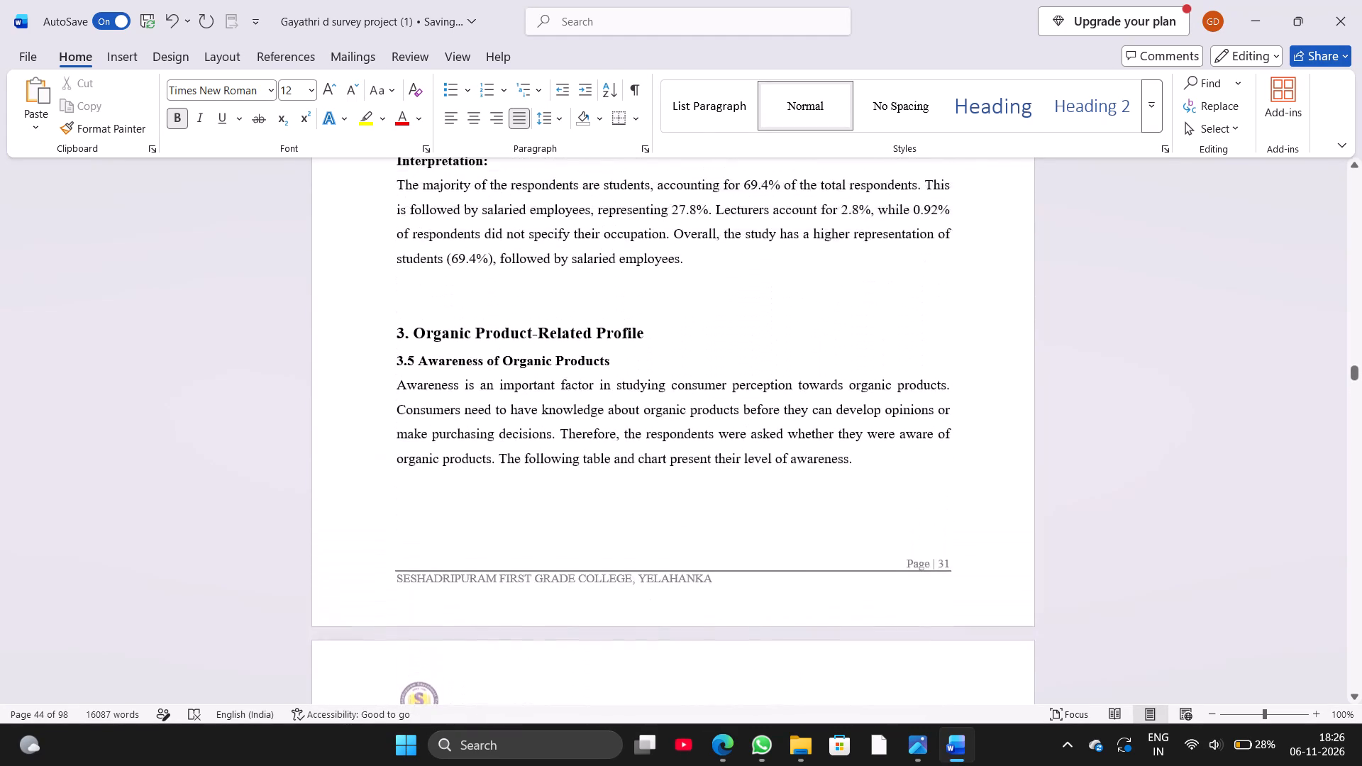
pyautogui.scroll(5, 397, 519)
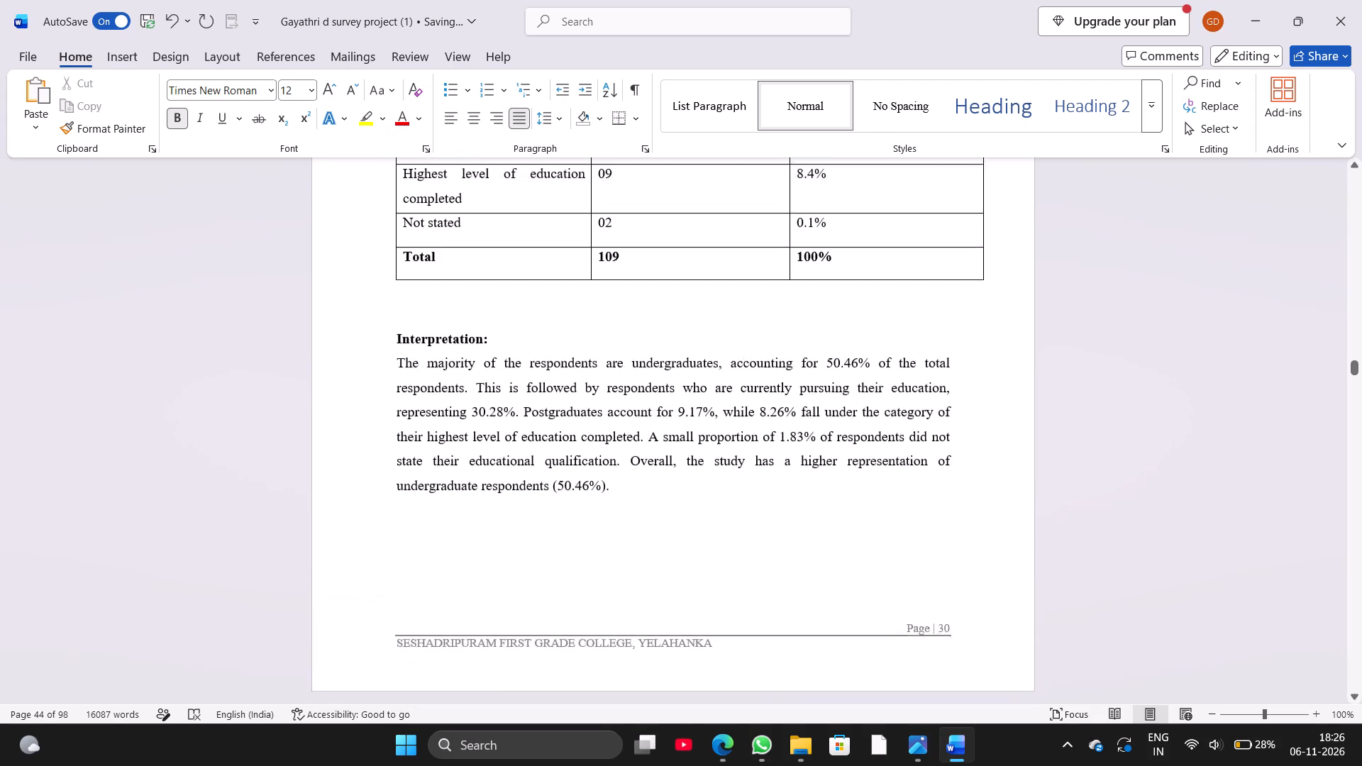
pyautogui.scroll(6, 397, 519)
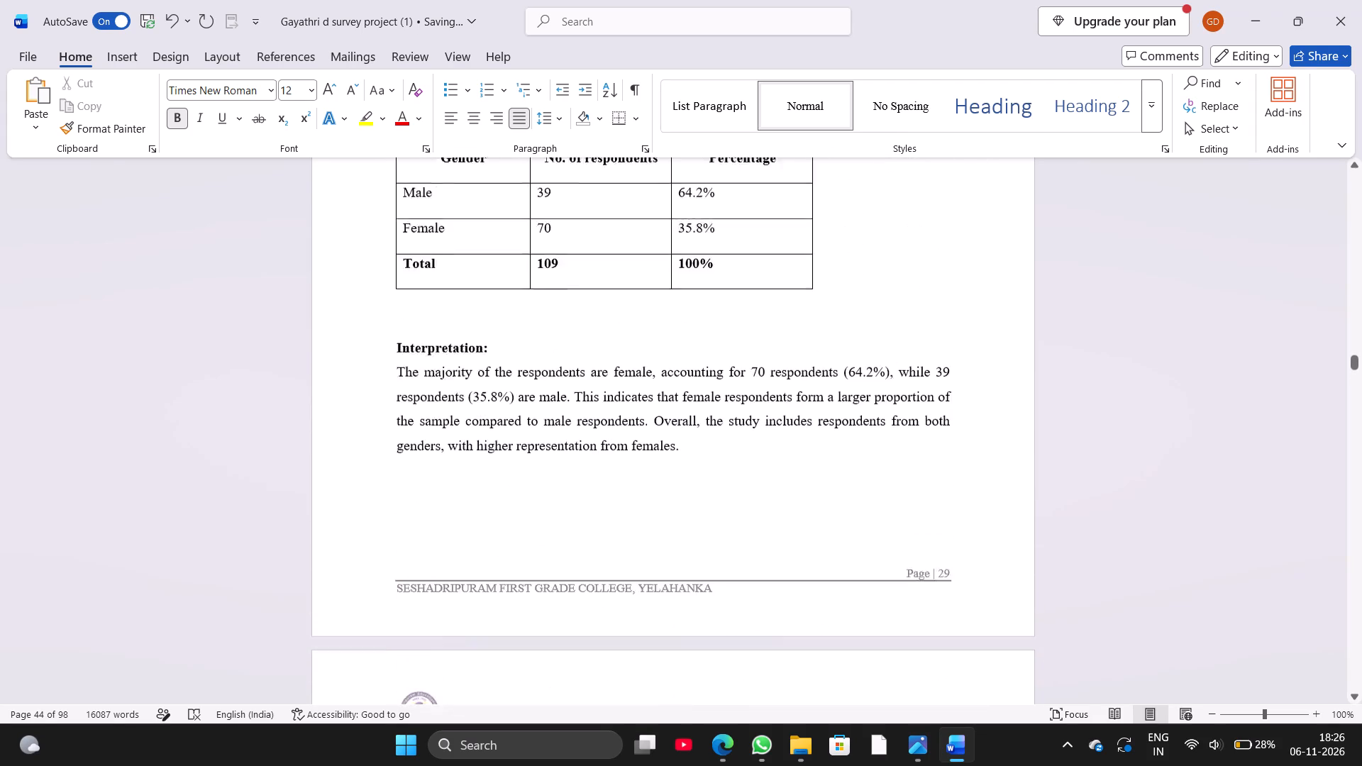
pyautogui.scroll(4, 397, 519)
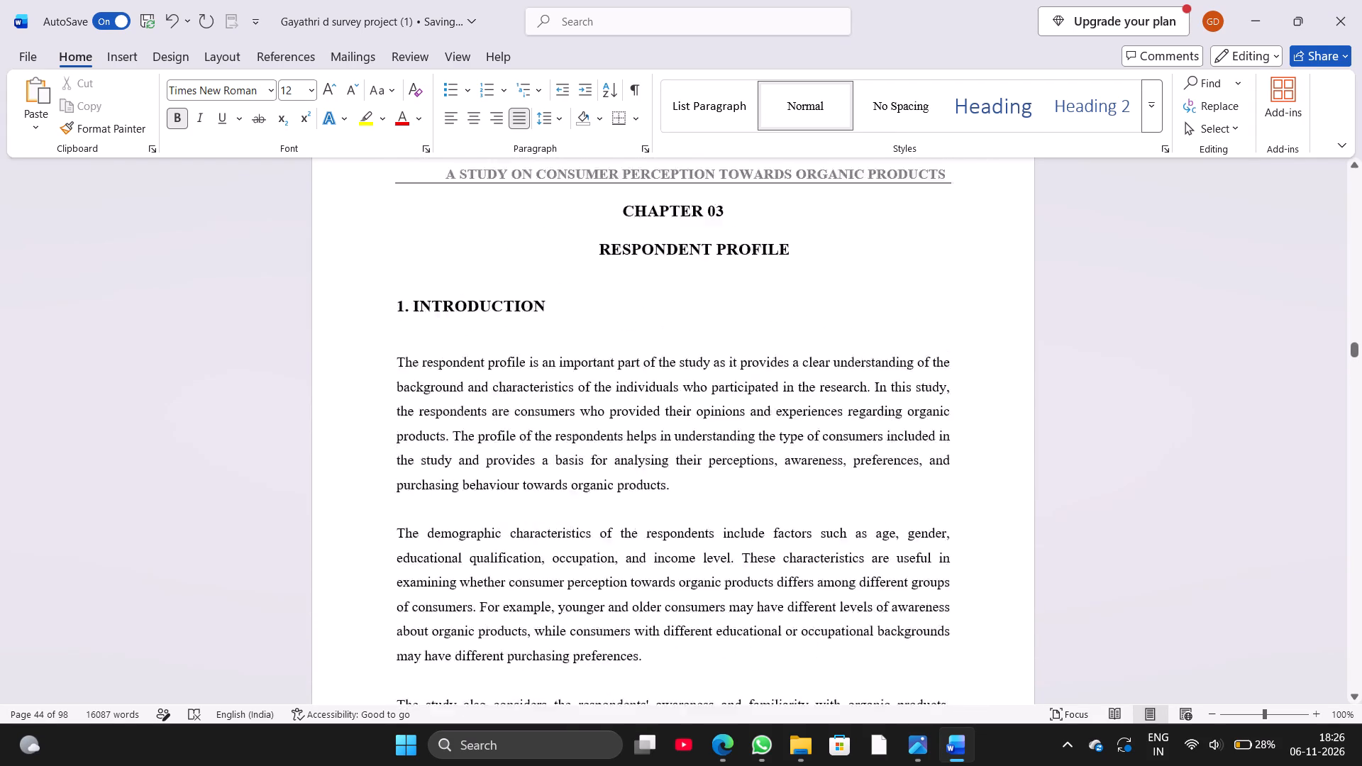
pyautogui.scroll(6, 397, 519)
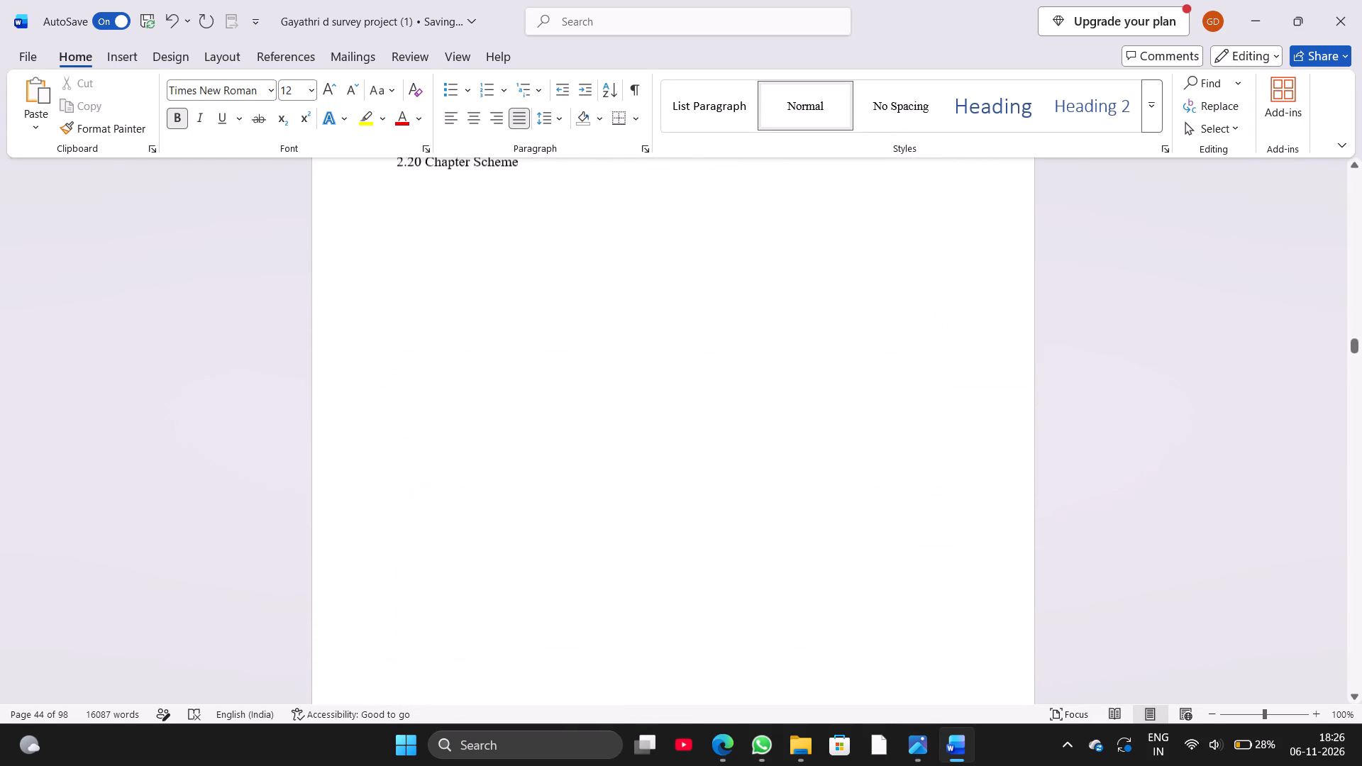
pyautogui.scroll(2, 397, 519)
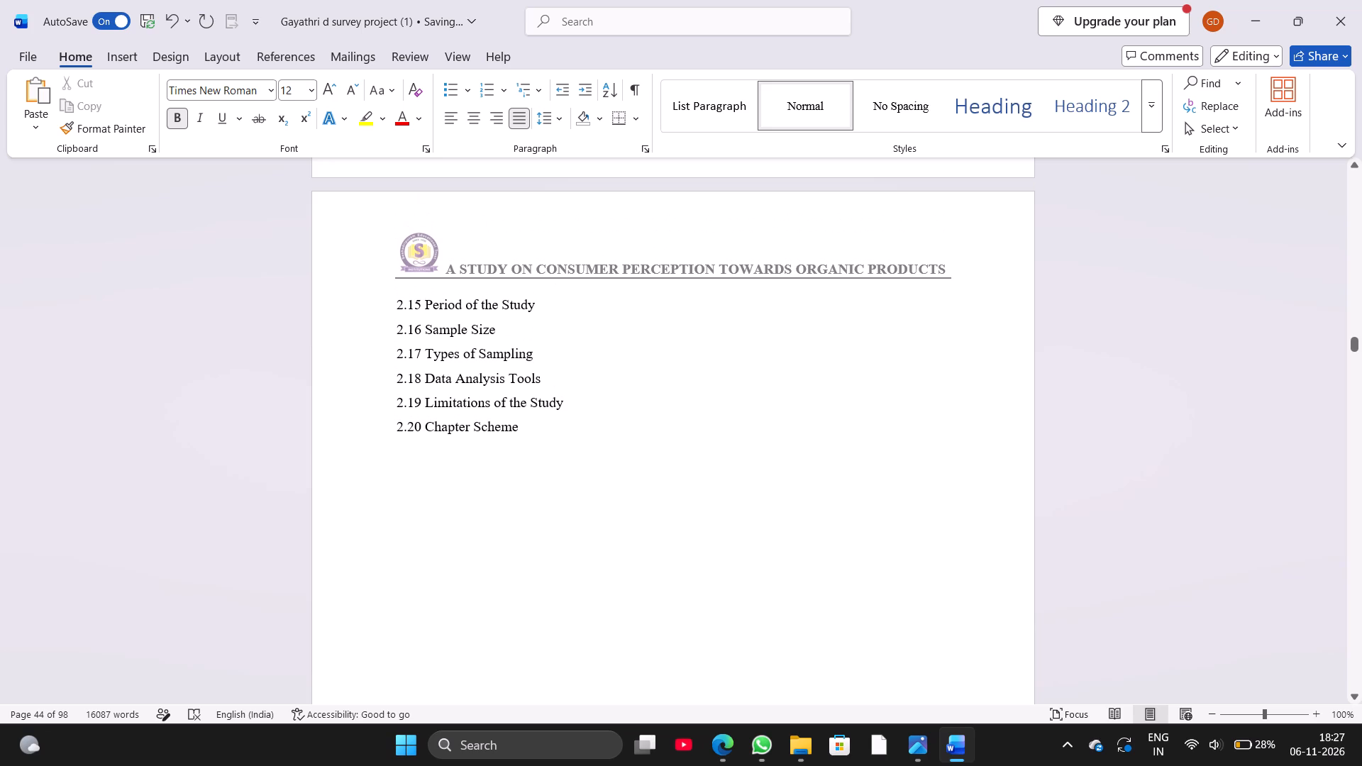
pyautogui.scroll(4, 439, 460)
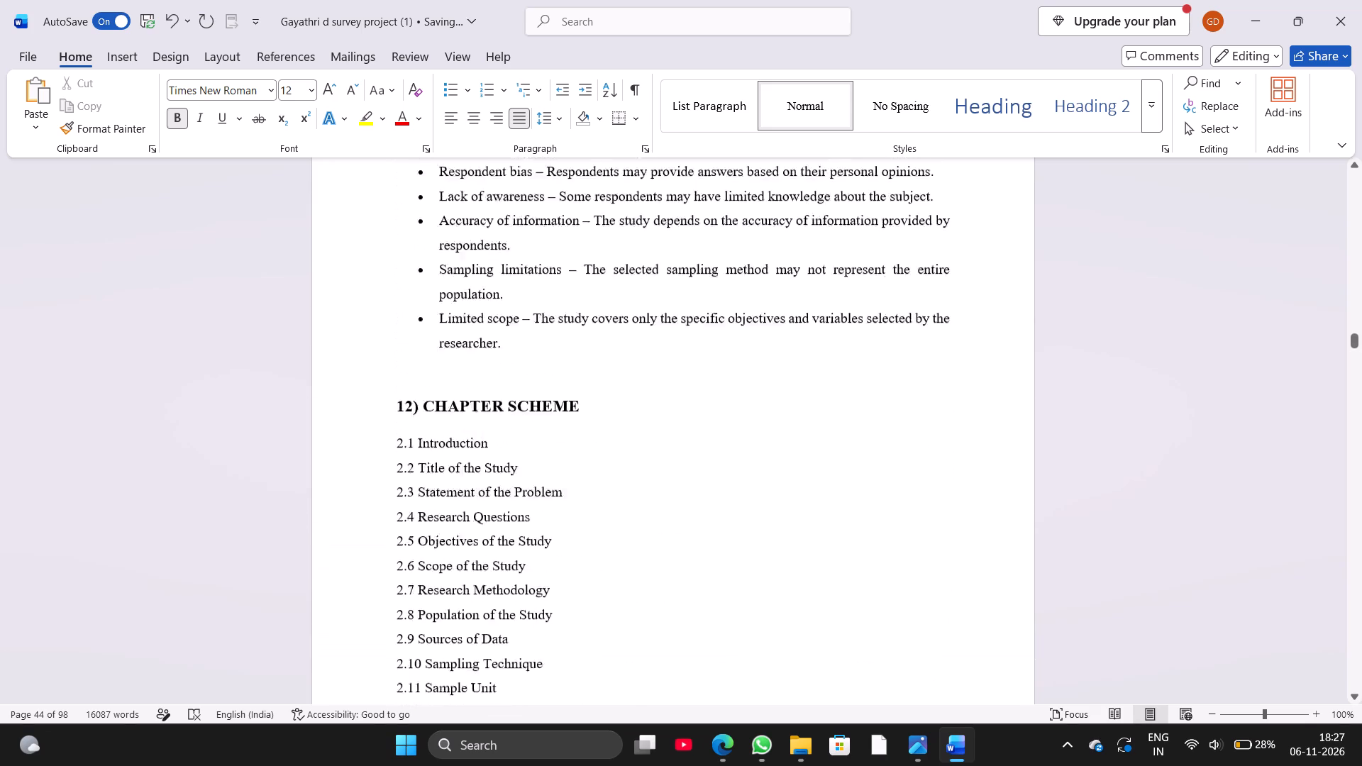
pyautogui.scroll(7, 439, 460)
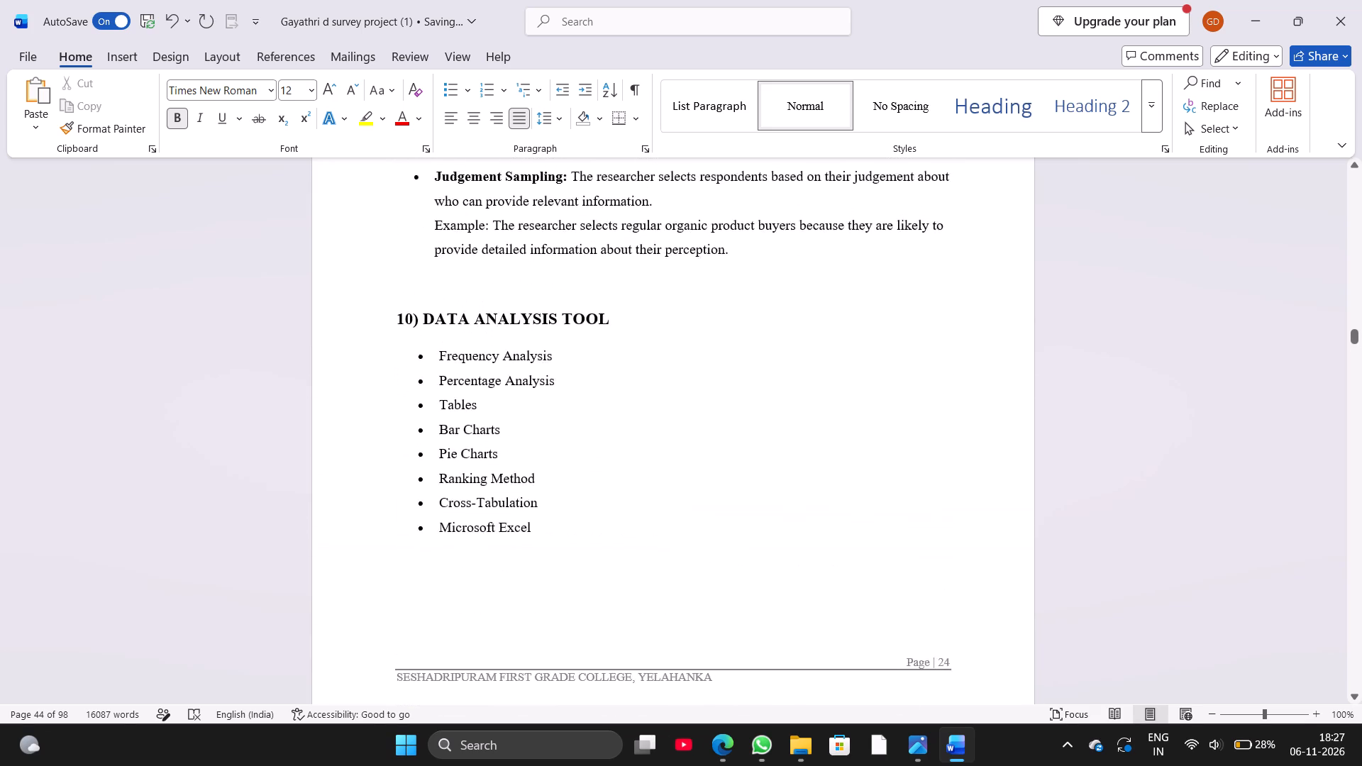
pyautogui.scroll(13, 439, 460)
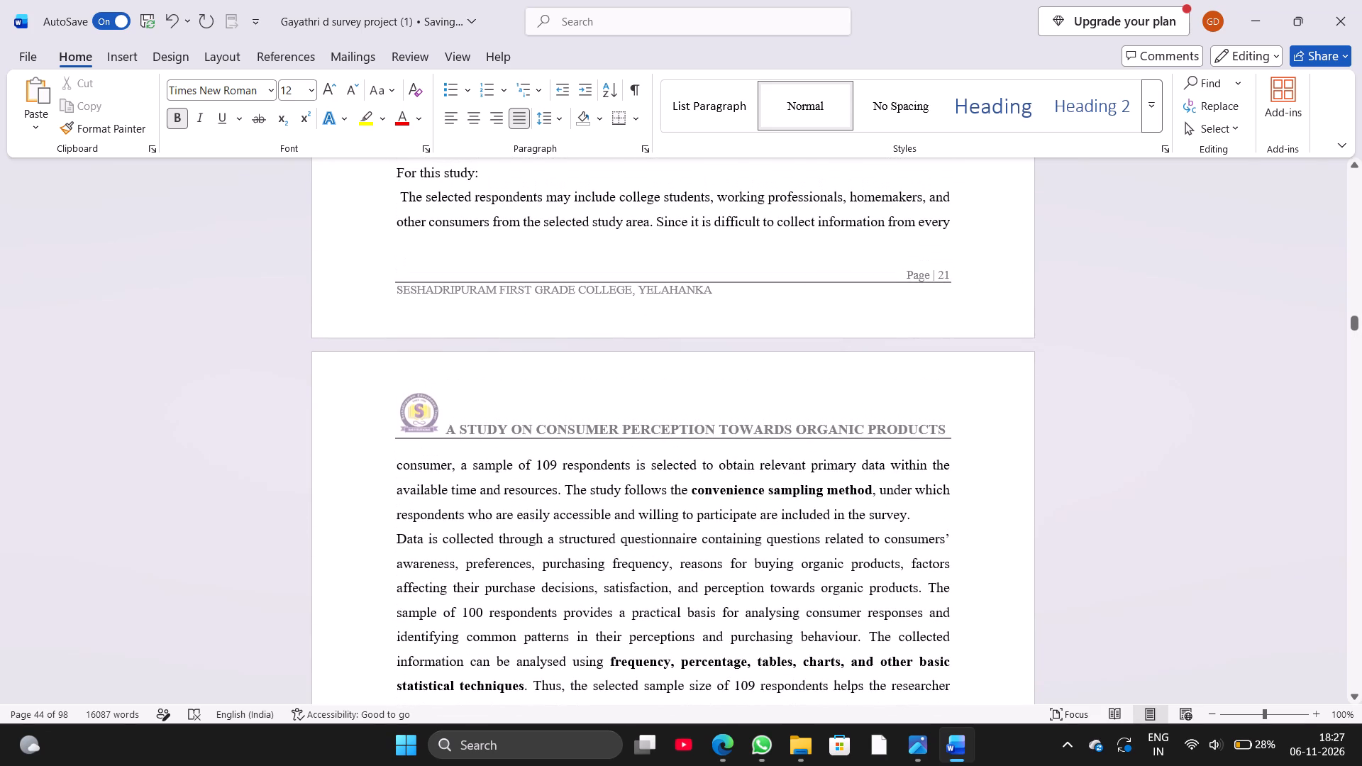
pyautogui.scroll(20, 439, 460)
pyautogui.scroll(8, 439, 460)
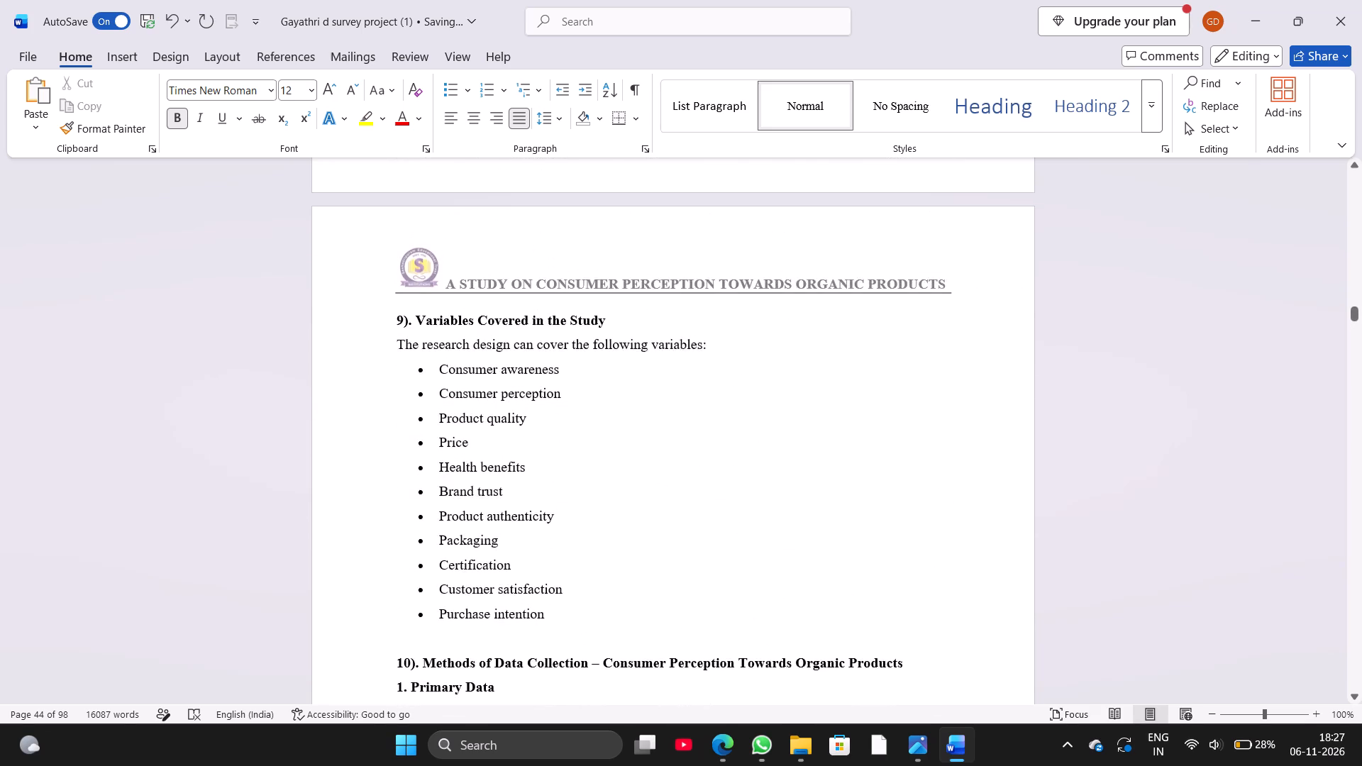
pyautogui.scroll(11, 439, 460)
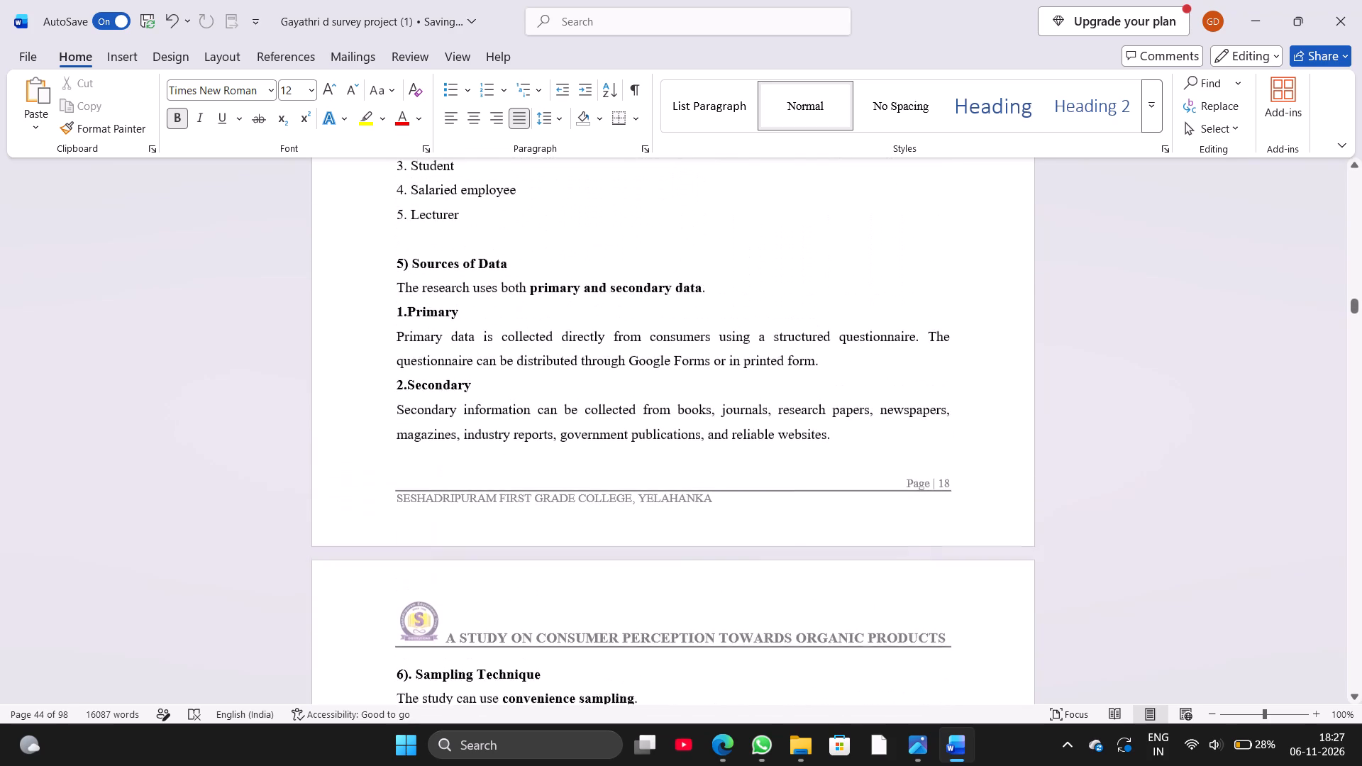
pyautogui.scroll(2, 439, 460)
pyautogui.scroll(4, 399, 414)
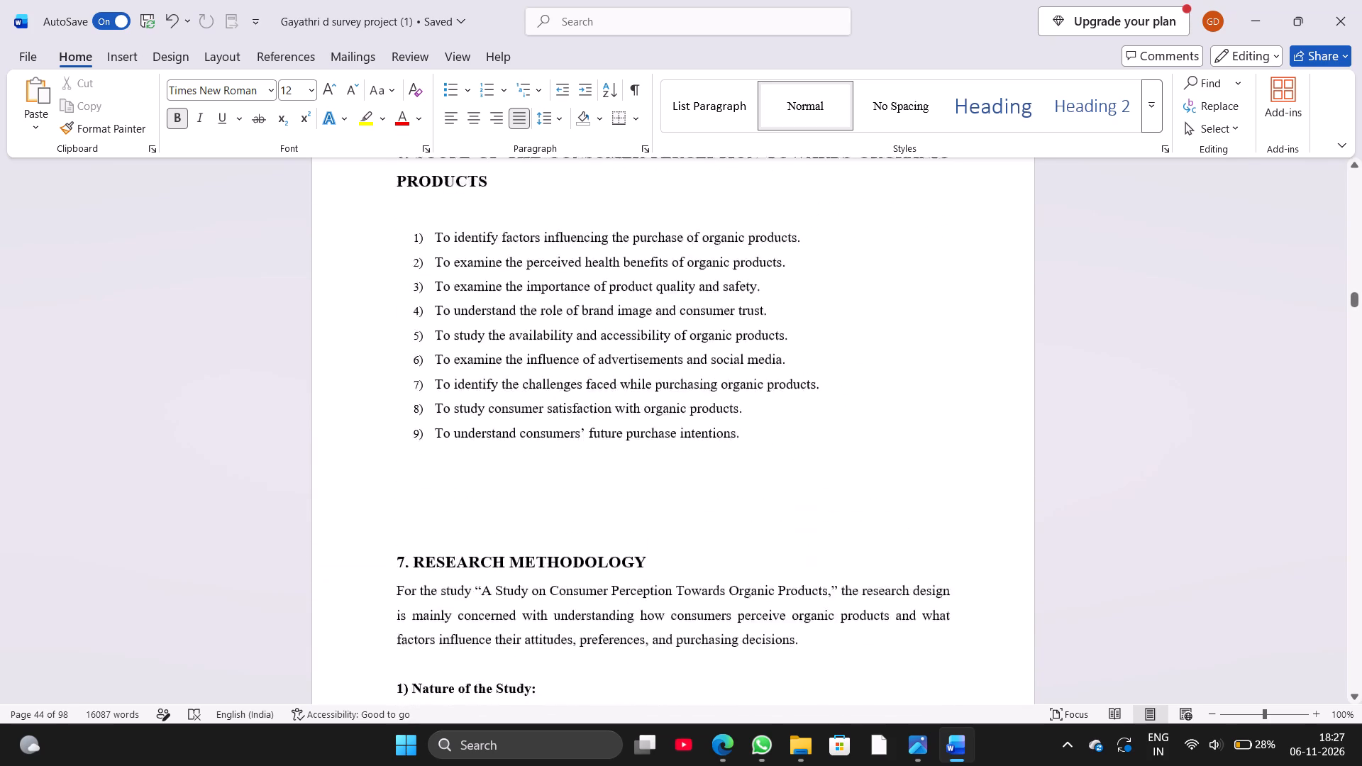
# Remove two blank lines above the "7. RESEARCH METHODOLOGY" heading.
pyautogui.scroll(1, 399, 414)
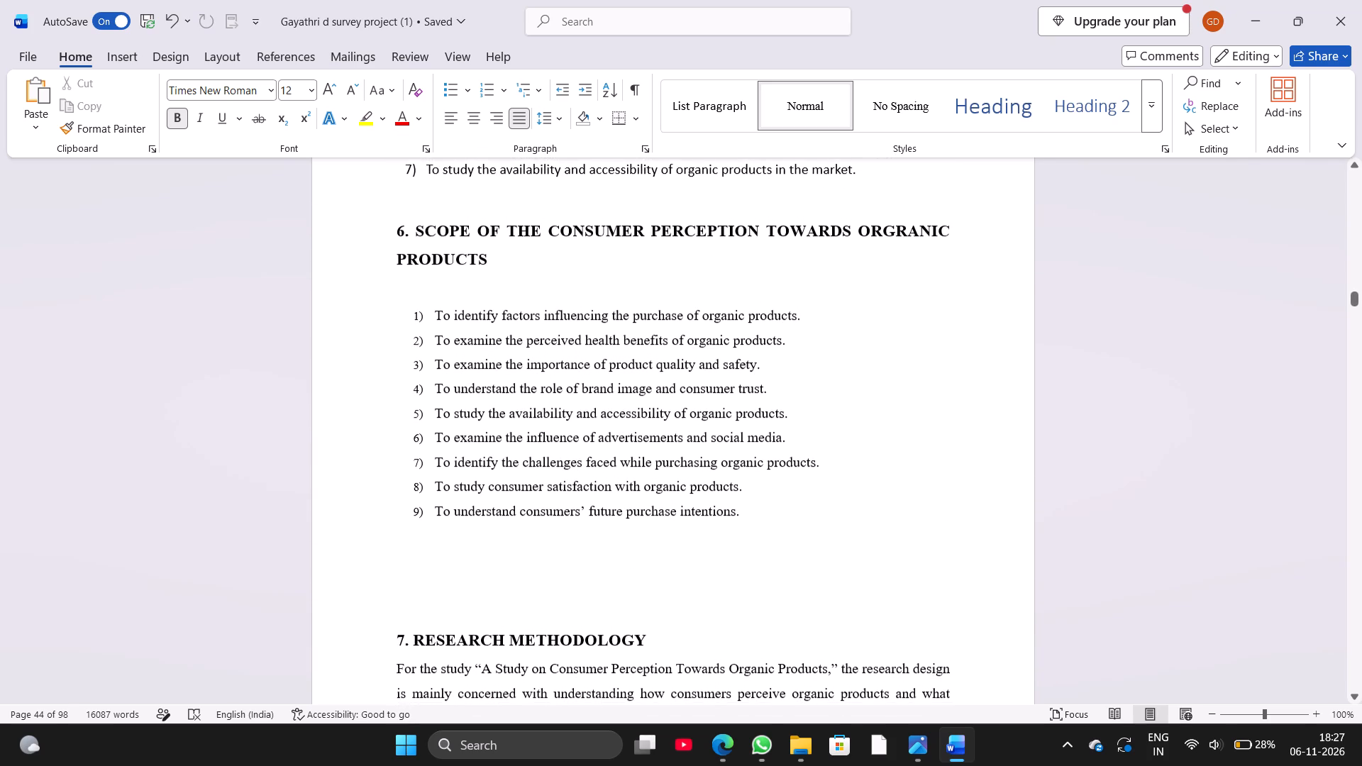
pyautogui.scroll(-5, 399, 414)
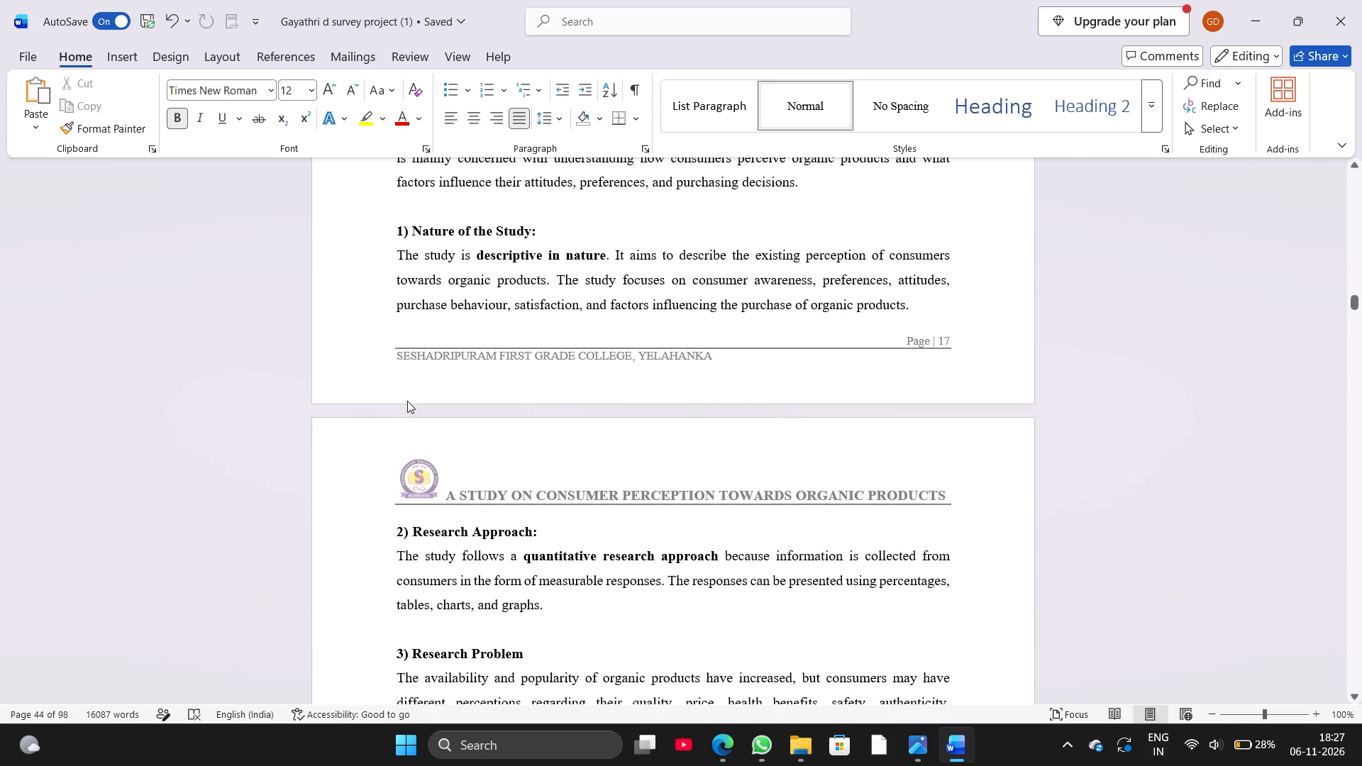
pyautogui.scroll(3, 407, 401)
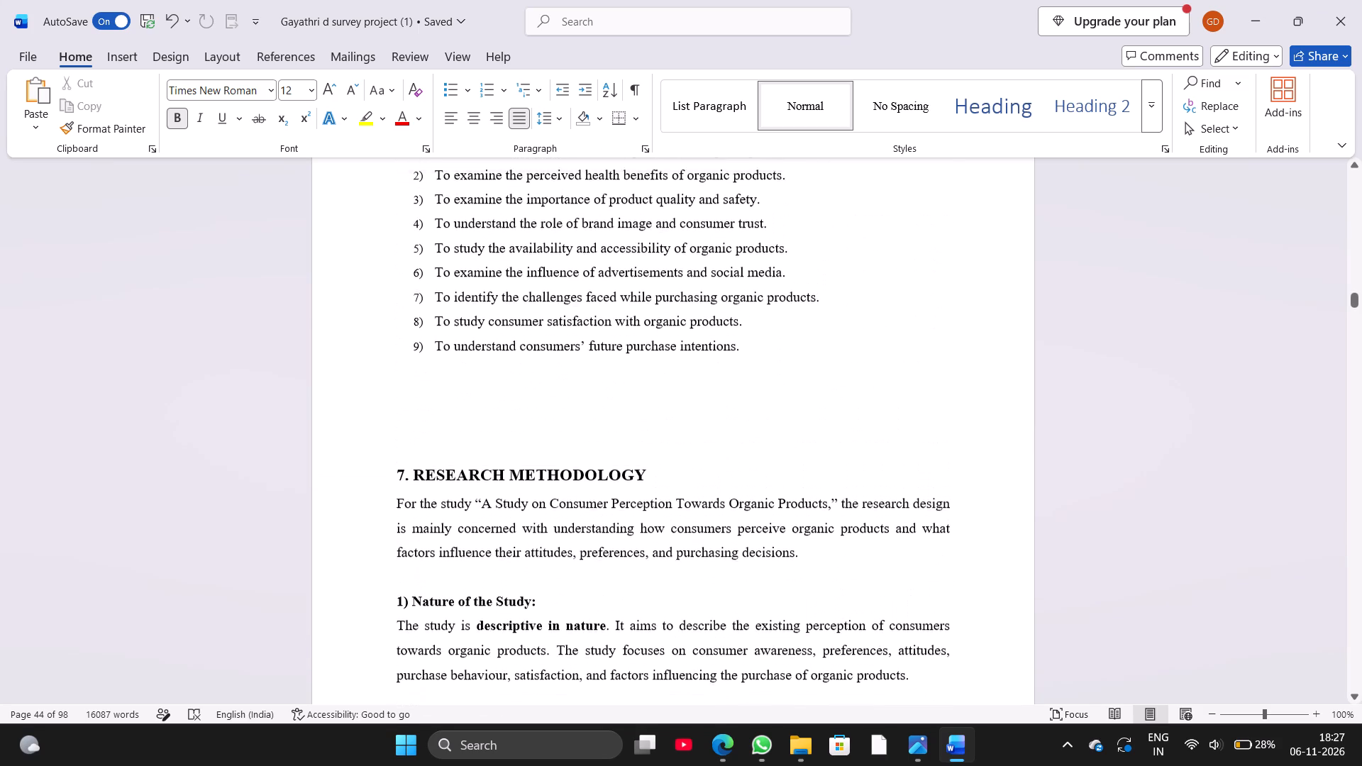
pyautogui.scroll(1, 407, 401)
pyautogui.scroll(-2, 407, 401)
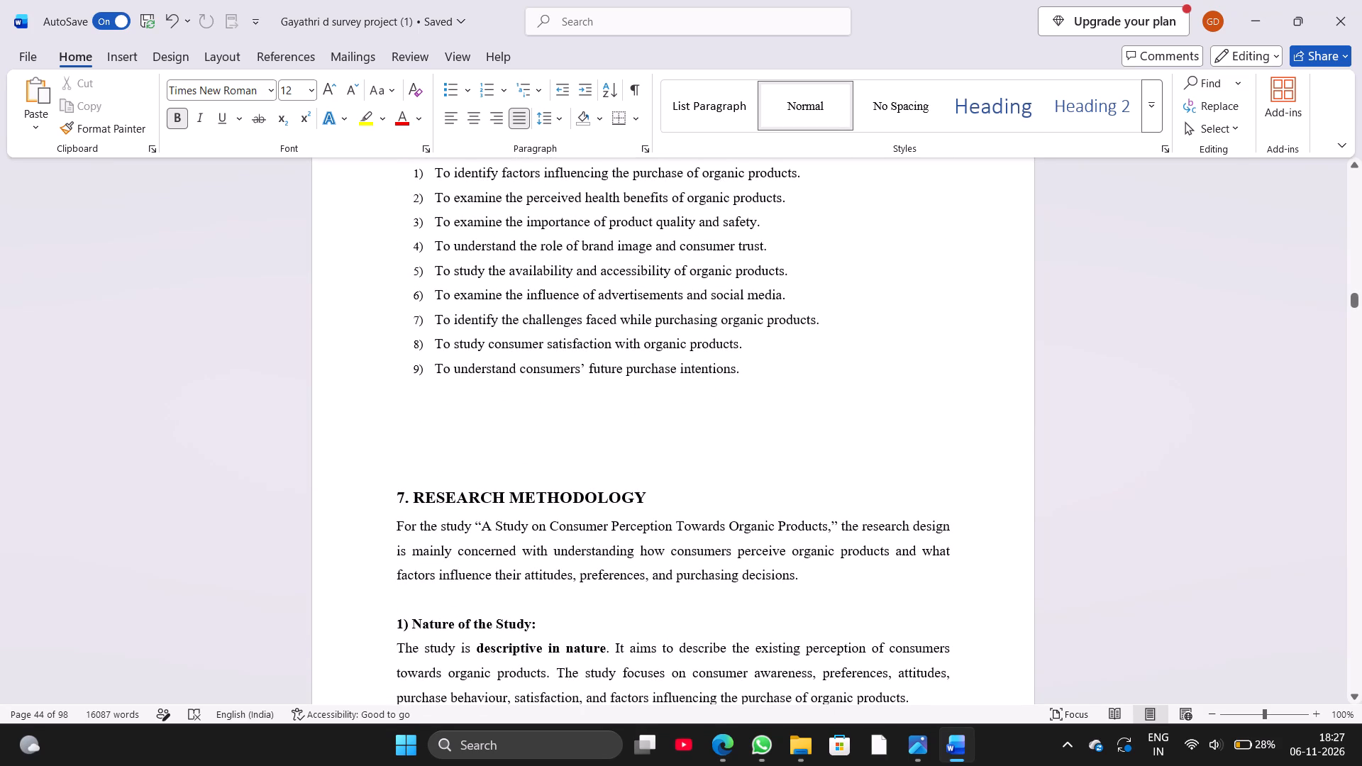
pyautogui.click(391, 500)
pyautogui.press('BackSpace')
pyautogui.press('BackSpace')
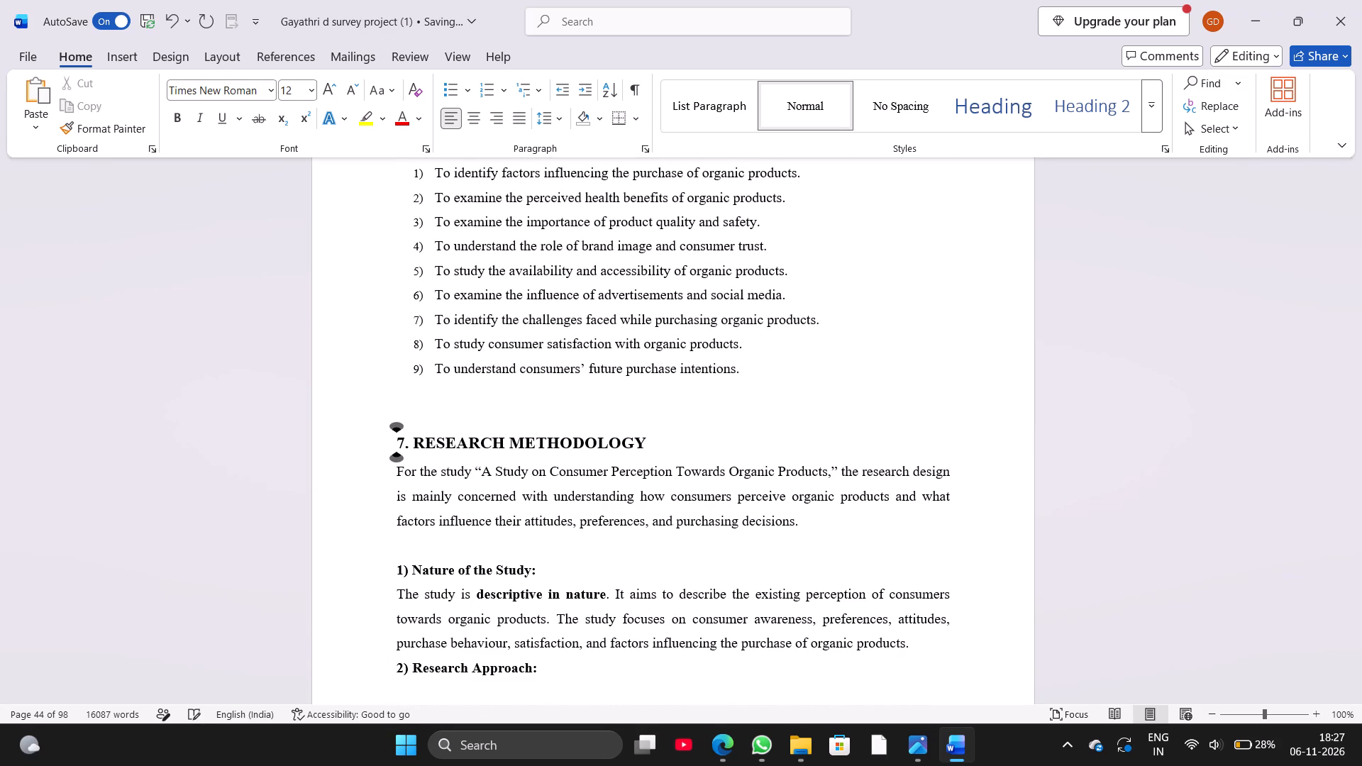
# Insert two blank lines before the "2) Research Approach:" heading so that it starts on the following page.
pyautogui.scroll(-1, 391, 500)
pyautogui.click(397, 492)
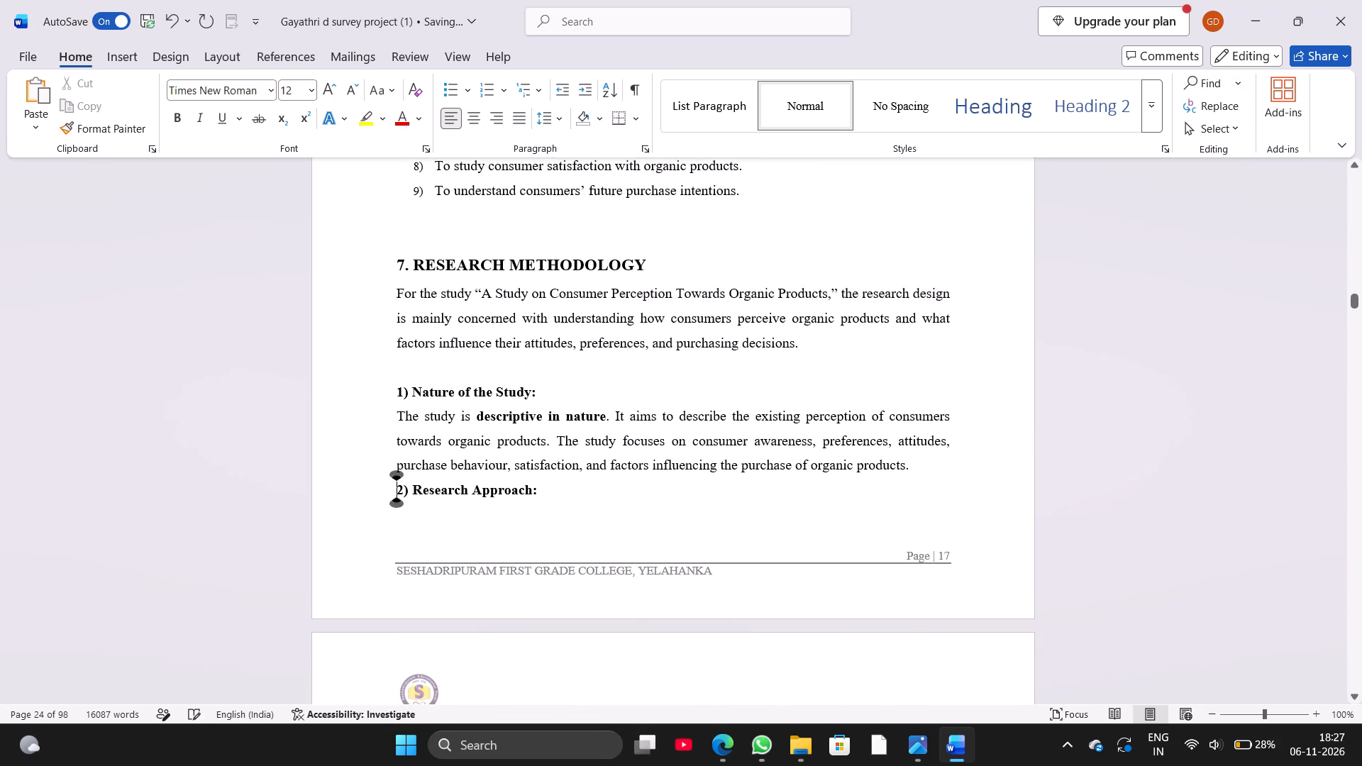
pyautogui.press('Return')
pyautogui.press('Return')
pyautogui.scroll(-2, 397, 492)
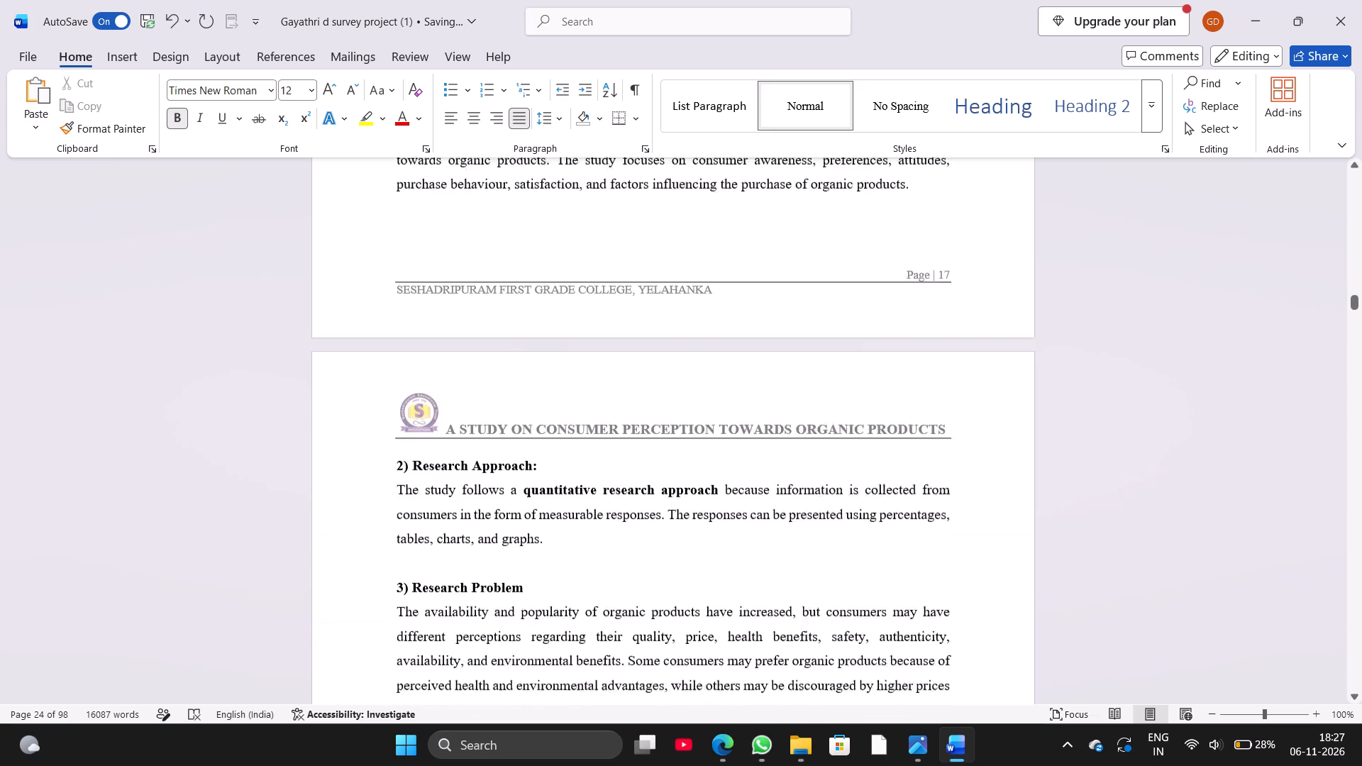
pyautogui.scroll(-2, 397, 492)
# Review the page layout backwards from the research approach through the start of Chapter 02 to the "6. BENEFITS" section.
pyautogui.scroll(4, 397, 492)
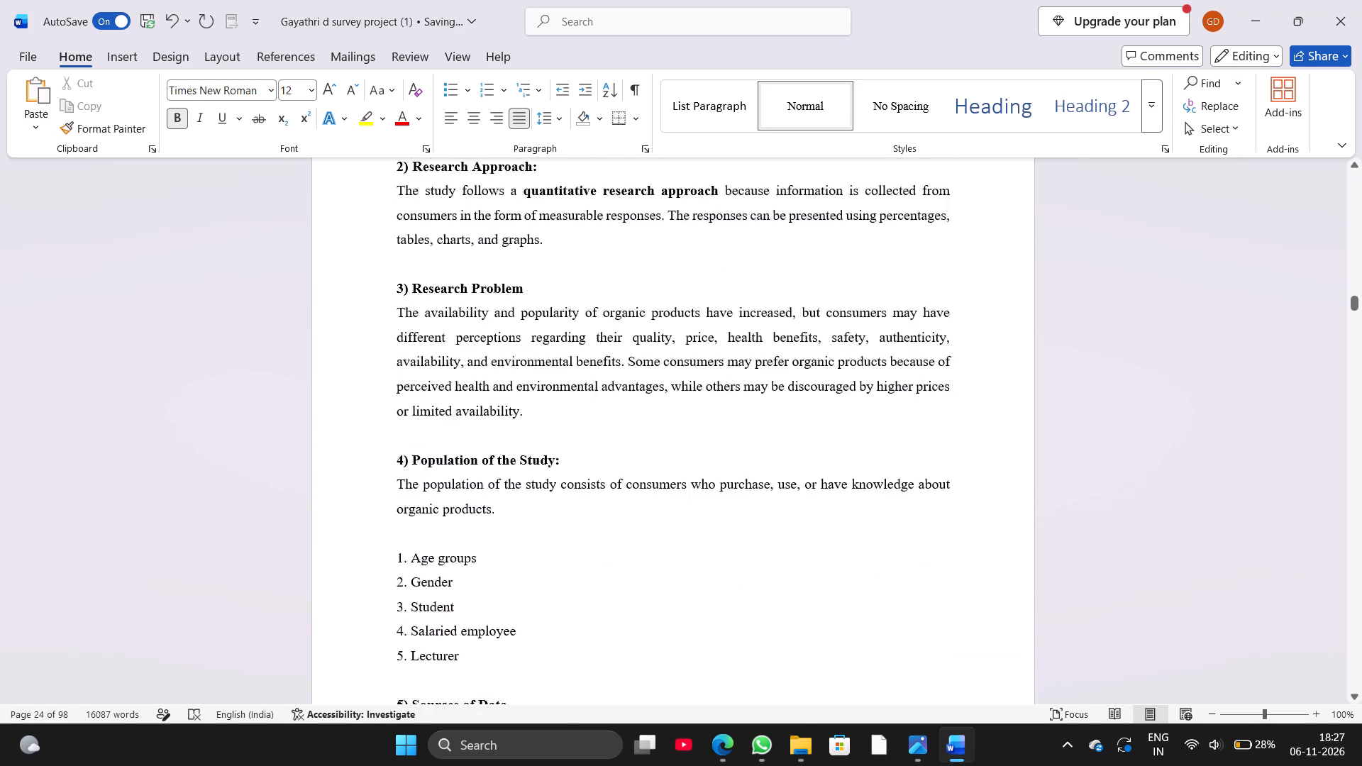
pyautogui.scroll(6, 397, 492)
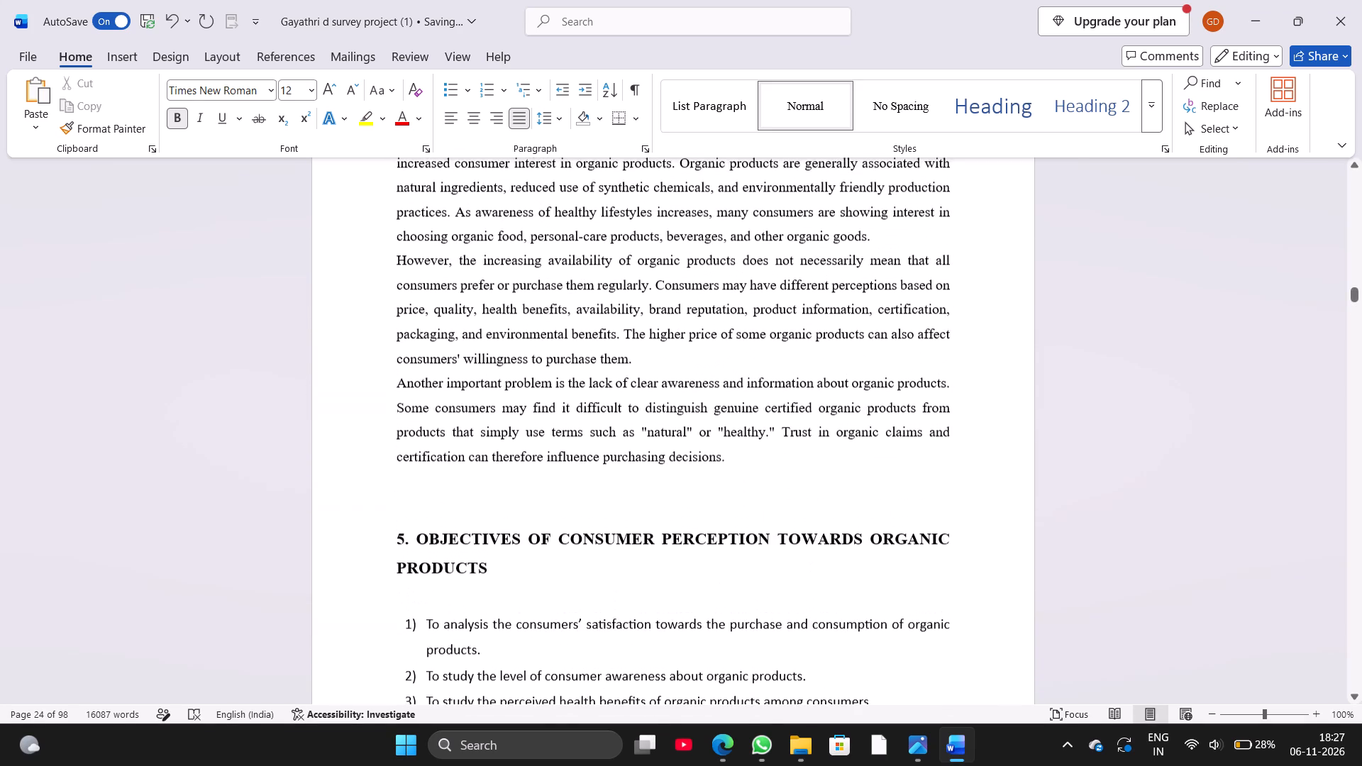
pyautogui.scroll(15, 397, 492)
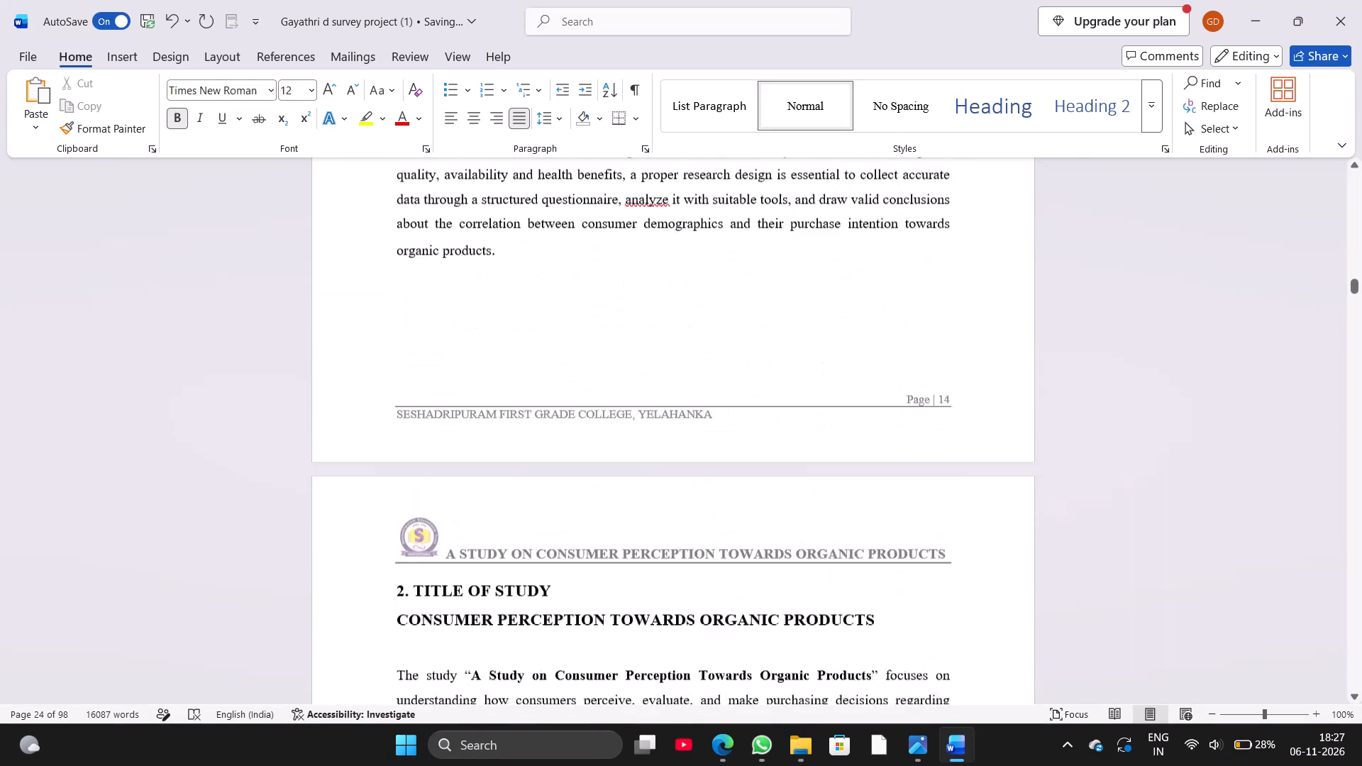
pyautogui.scroll(5, 397, 492)
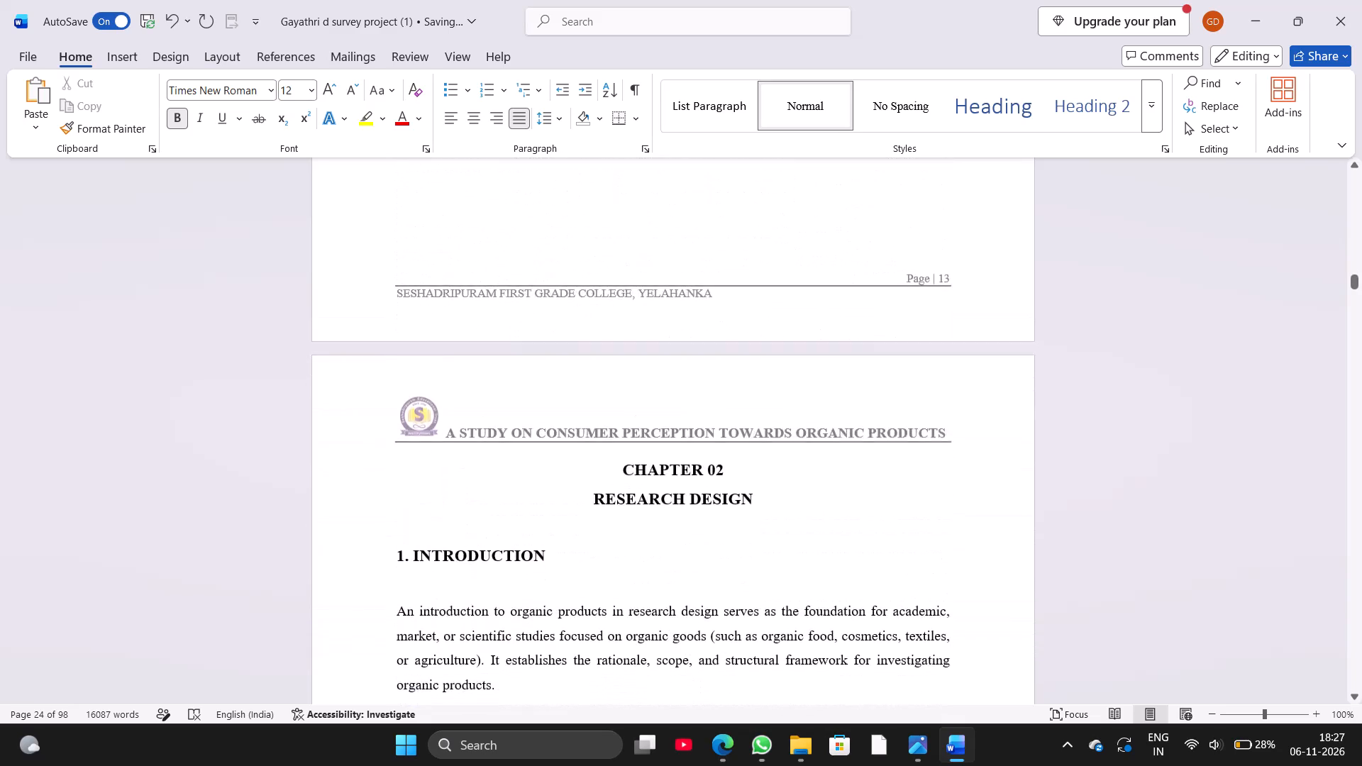
pyautogui.scroll(8, 397, 492)
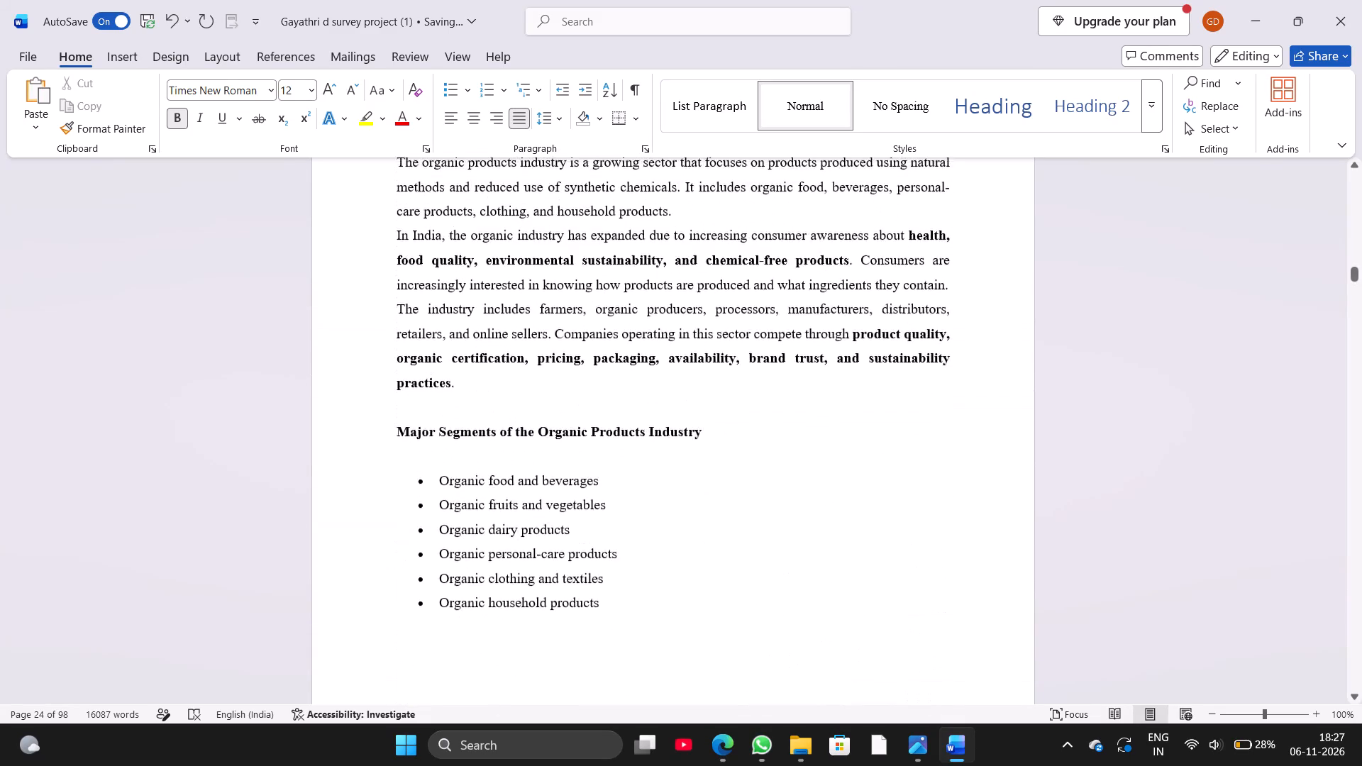
pyautogui.scroll(11, 397, 492)
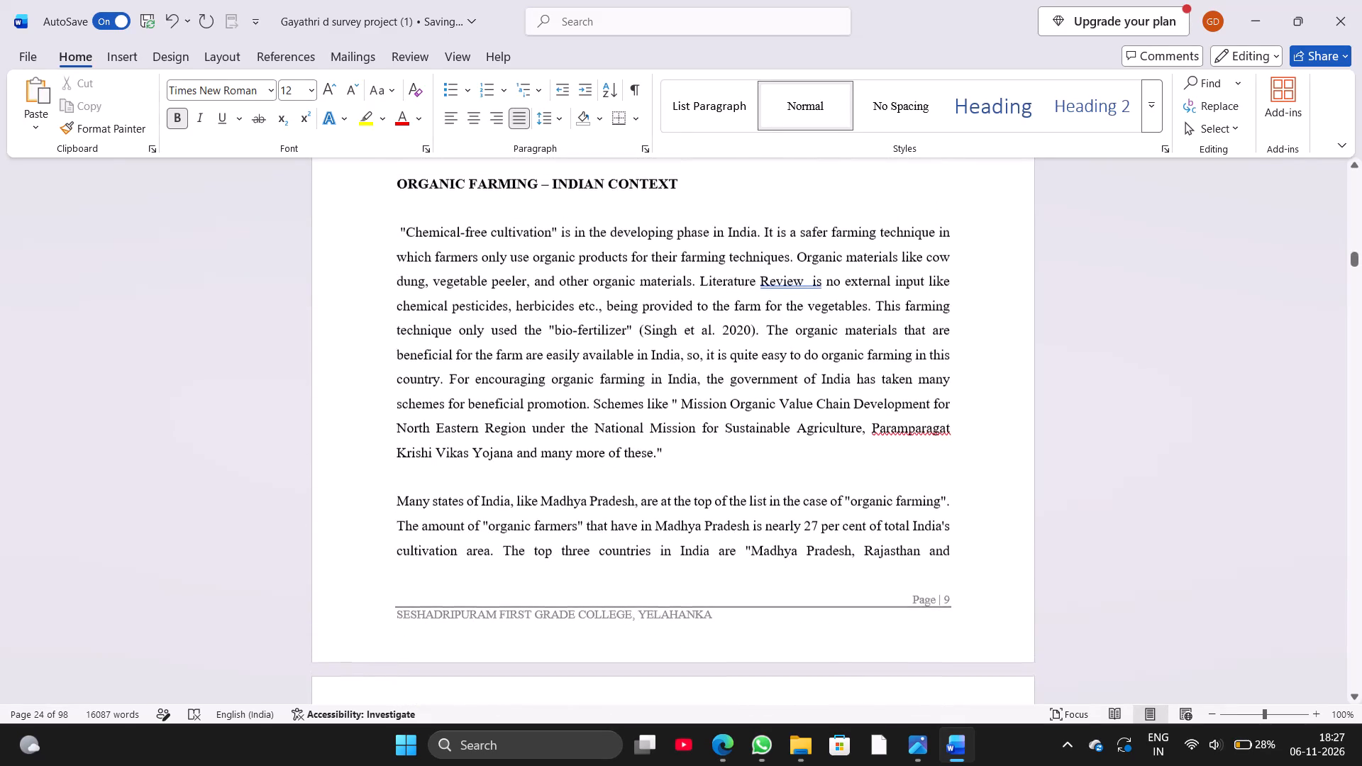
pyautogui.scroll(12, 397, 492)
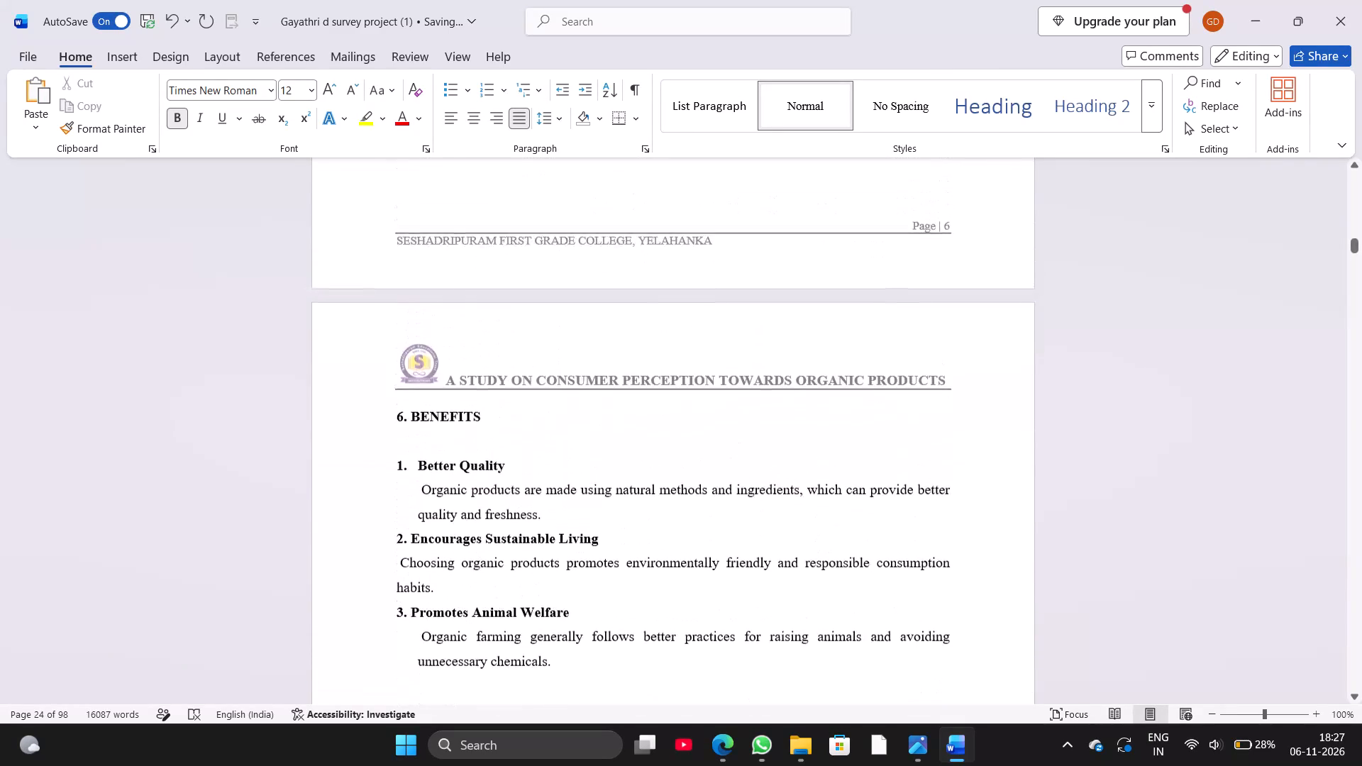
# Remove one blank line above the "7. NEEDS" heading.
pyautogui.scroll(-1, 397, 492)
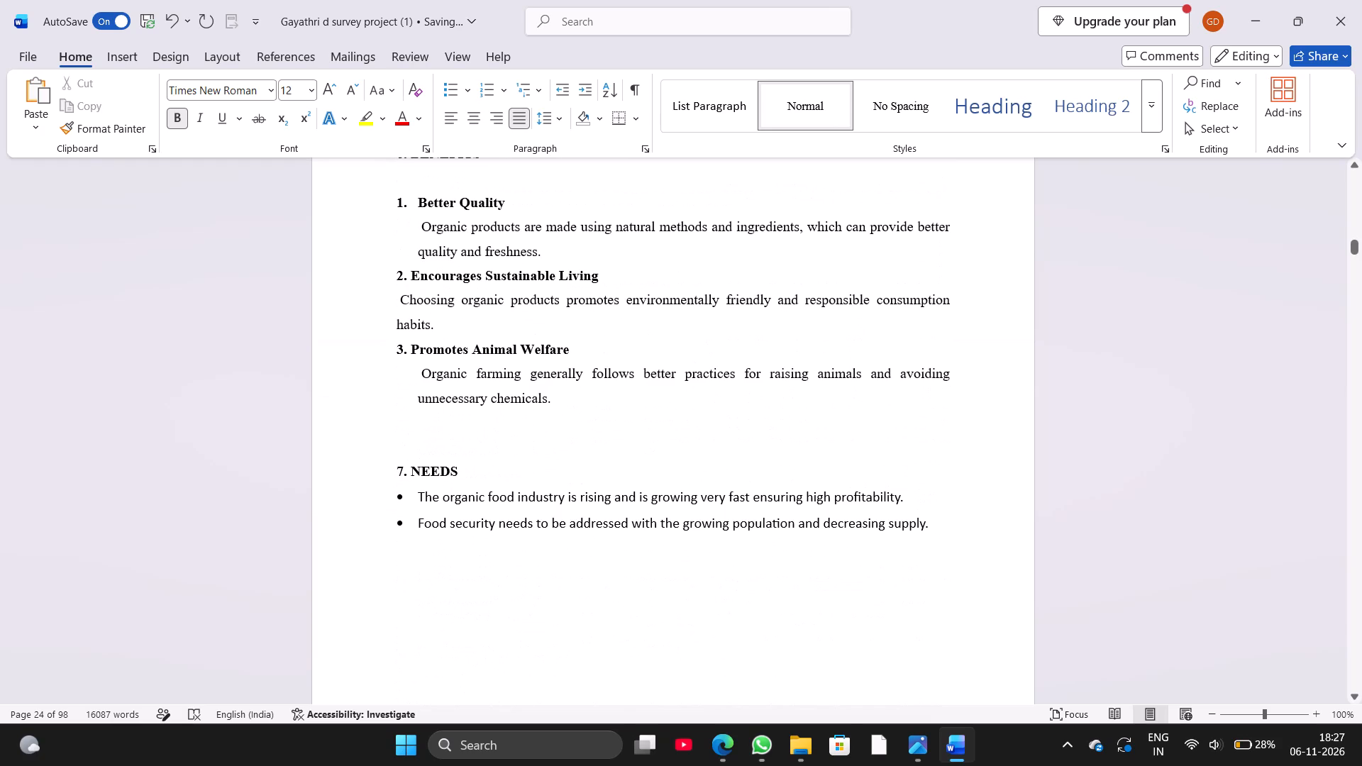
pyautogui.click(390, 476)
pyautogui.press('BackSpace')
# Insert a blank line before the "PART B" heading so that it starts on the following page.
pyautogui.scroll(-1, 390, 476)
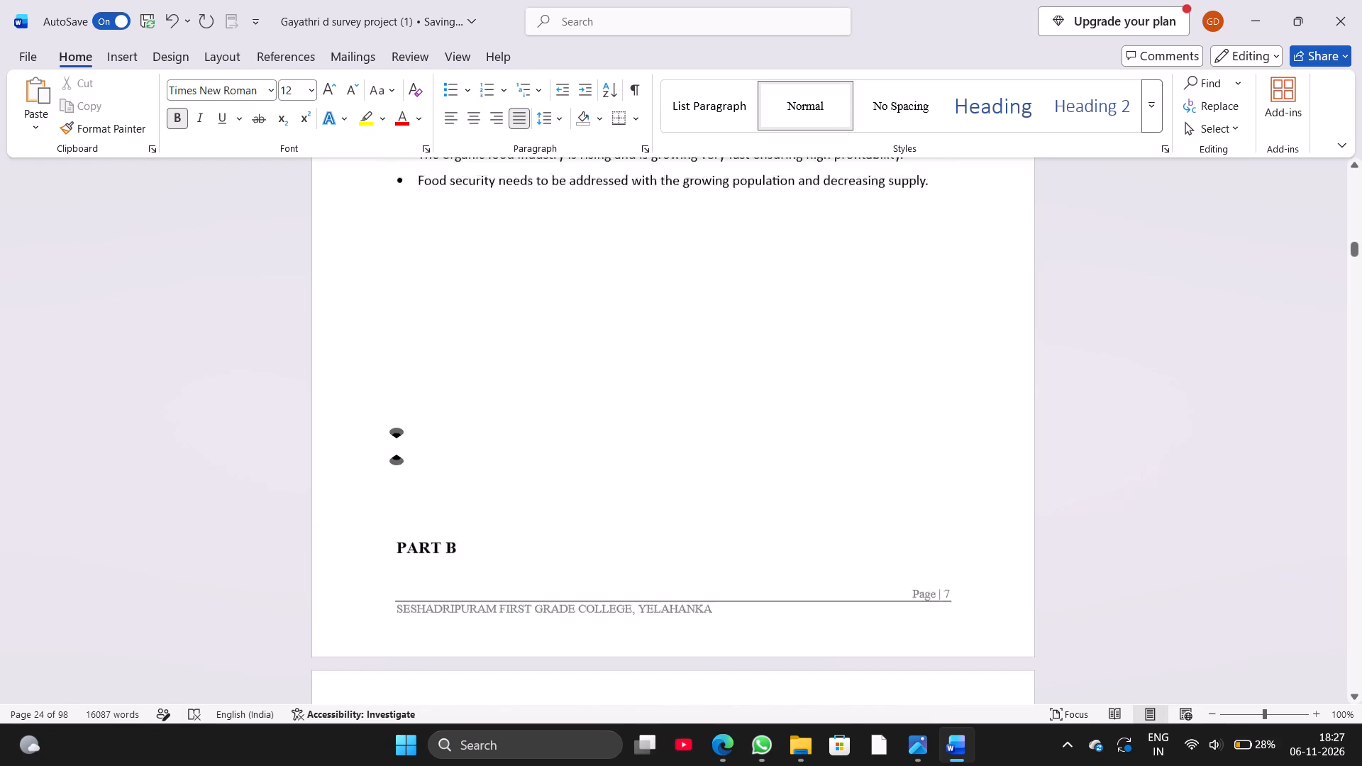
pyautogui.scroll(-1, 390, 476)
pyautogui.click(389, 522)
pyautogui.press('Return')
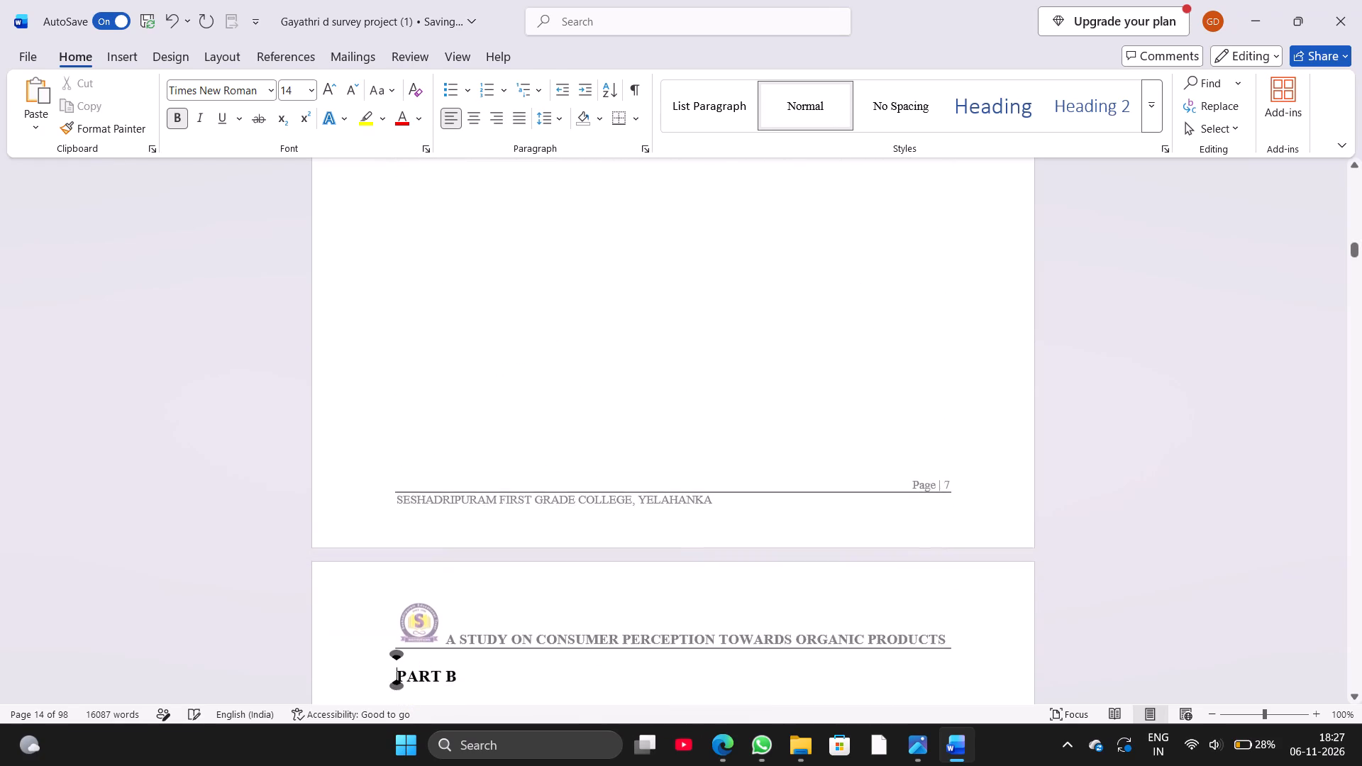
# Review the page layout backwards from the "PART B" heading through "PART A", the list of contents, declaration and certificates to the evaluation summary.
pyautogui.scroll(-5, 389, 522)
pyautogui.scroll(7, 389, 522)
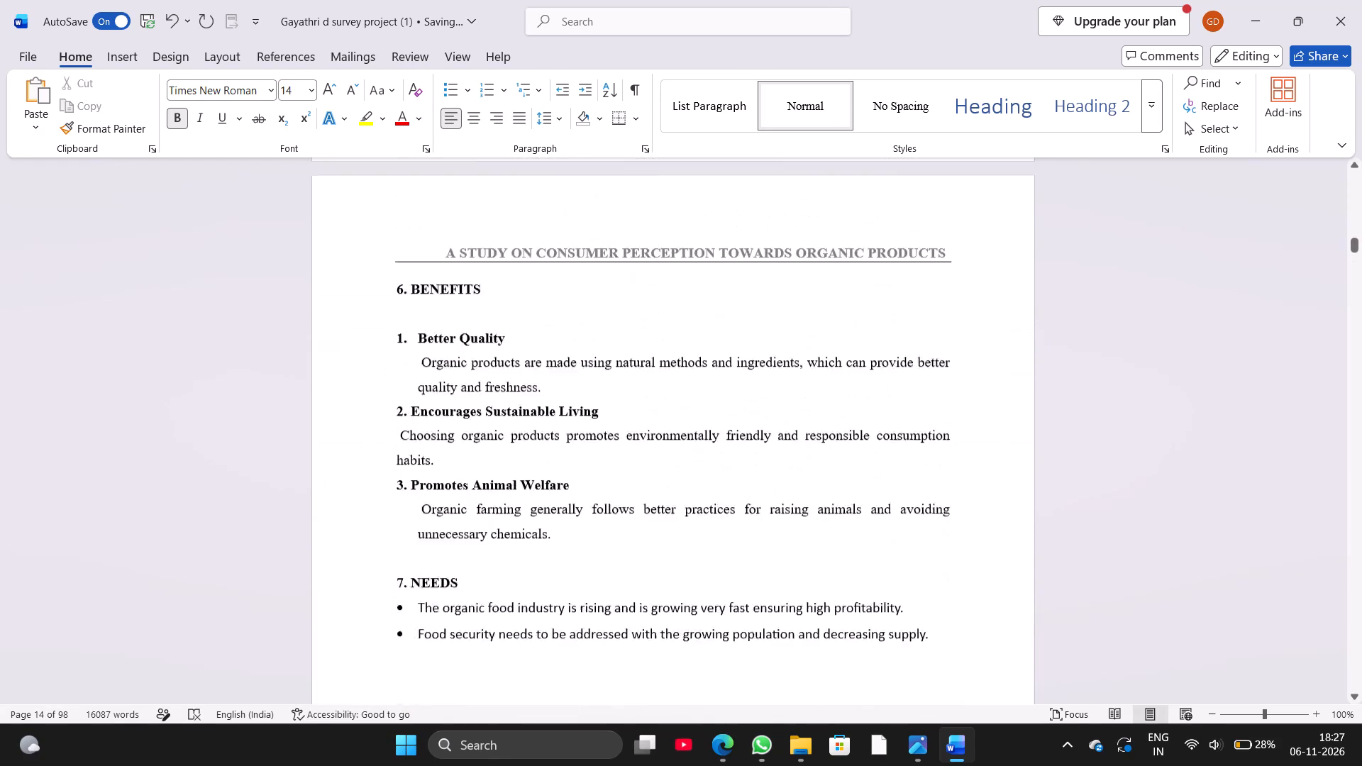
pyautogui.scroll(5, 389, 522)
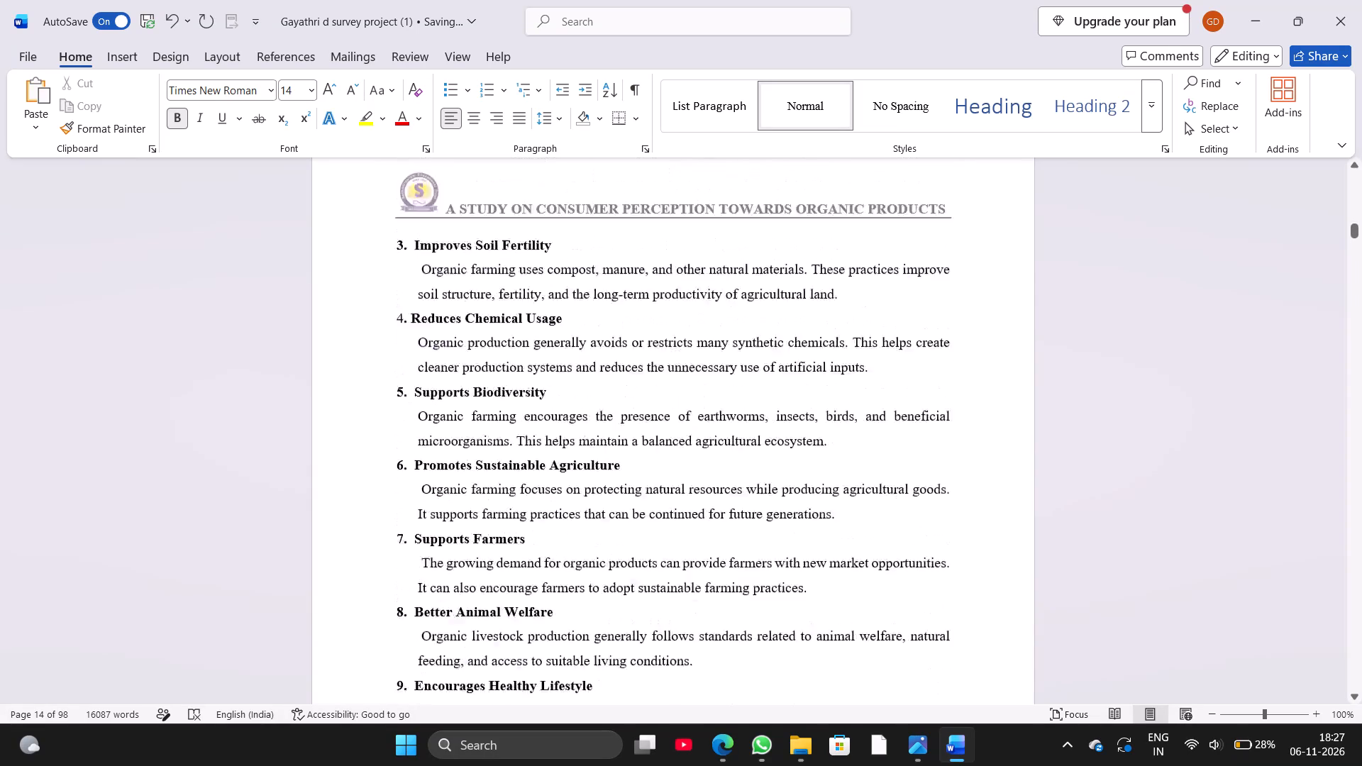
pyautogui.scroll(2, 389, 522)
pyautogui.scroll(-5, 389, 522)
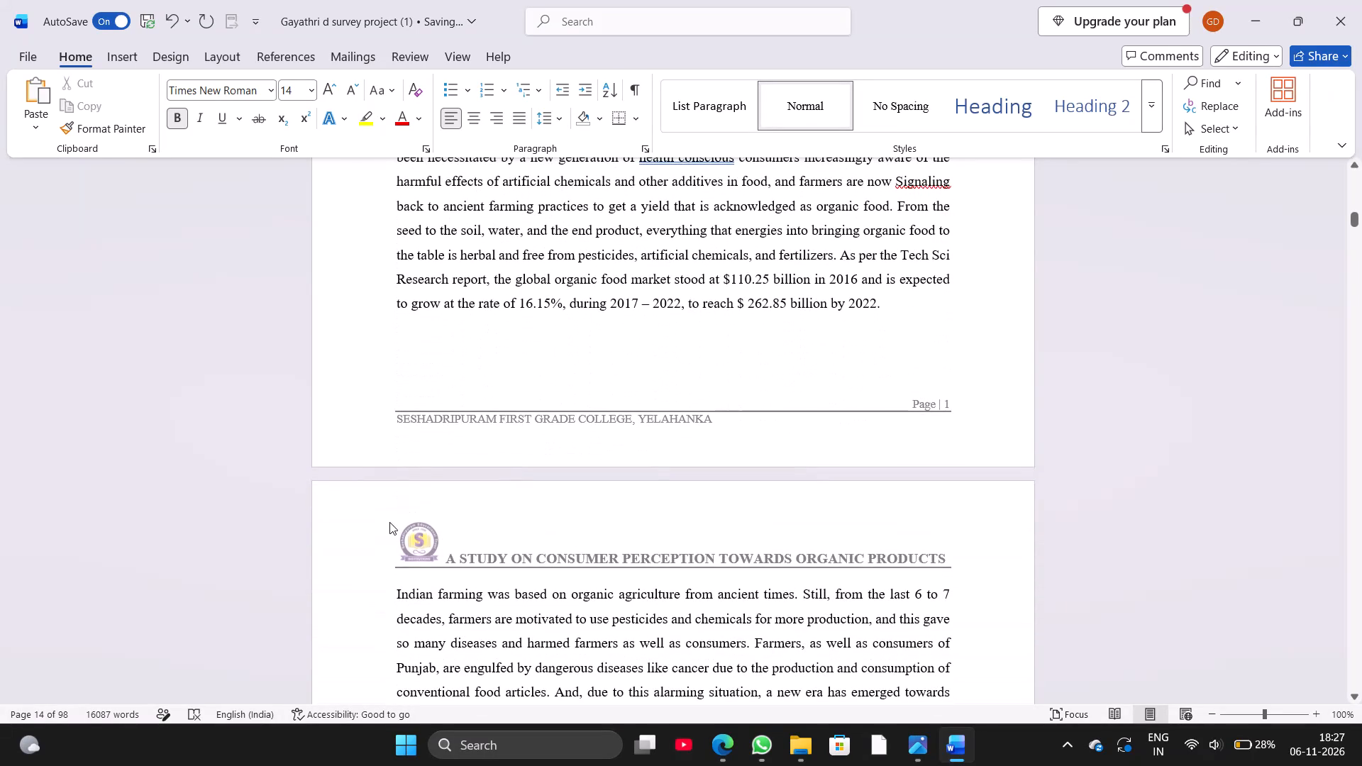
pyautogui.scroll(-1, 389, 522)
pyautogui.scroll(-4, 503, 505)
pyautogui.scroll(6, 503, 505)
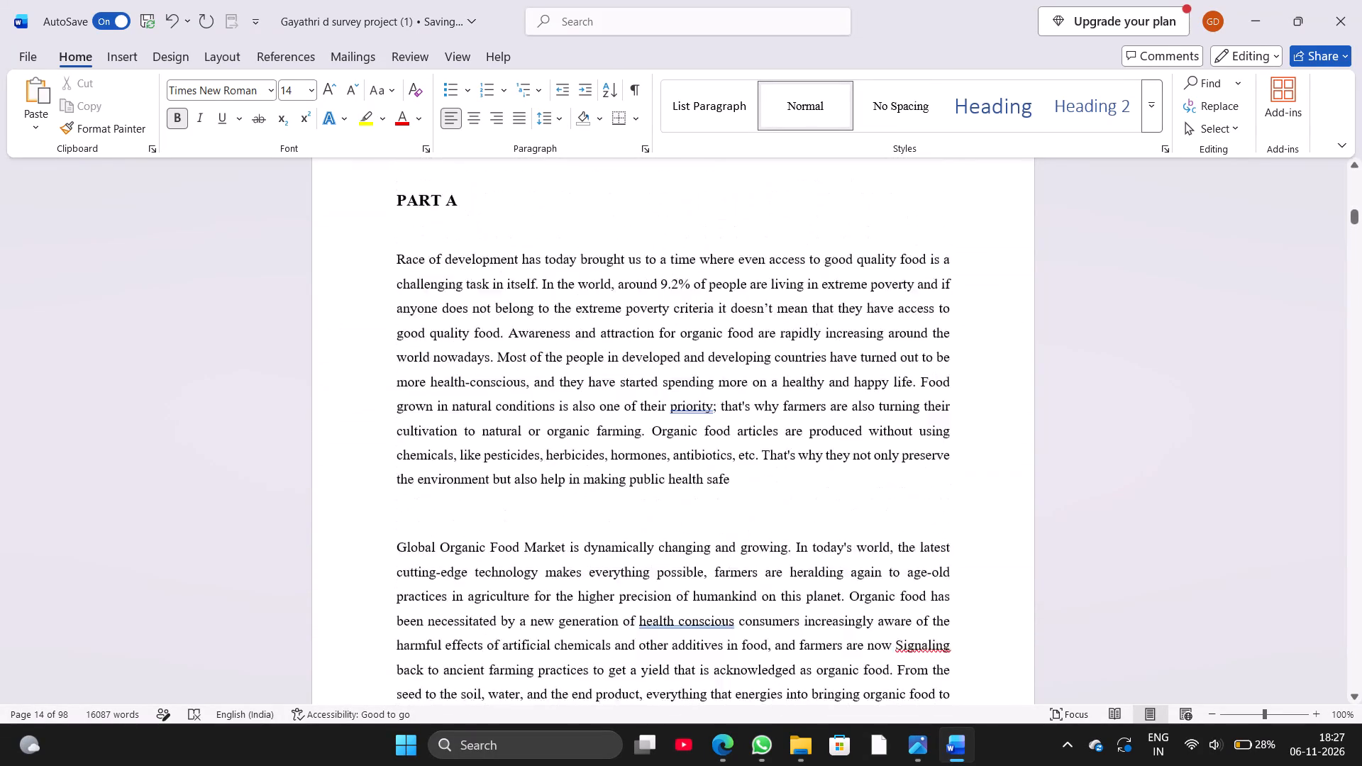
pyautogui.scroll(7, 503, 505)
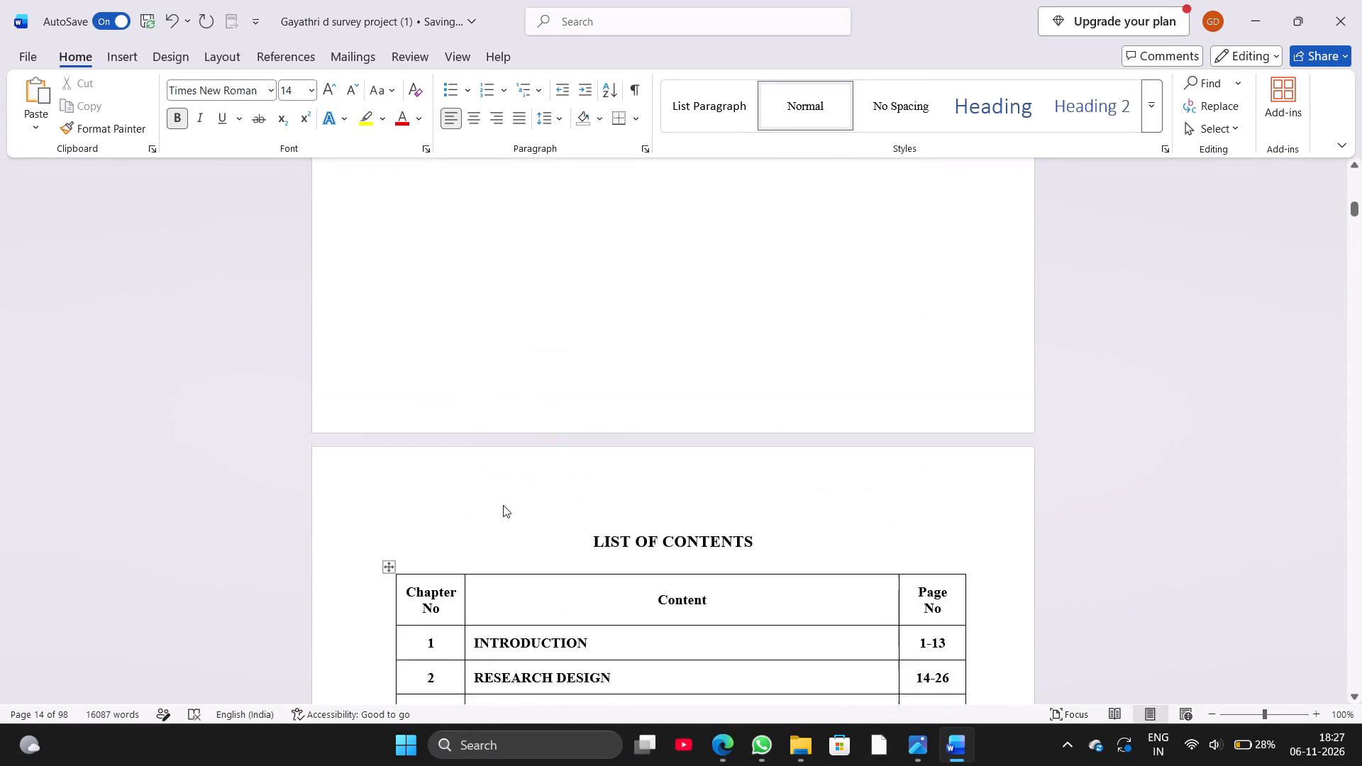
pyautogui.scroll(5, 503, 505)
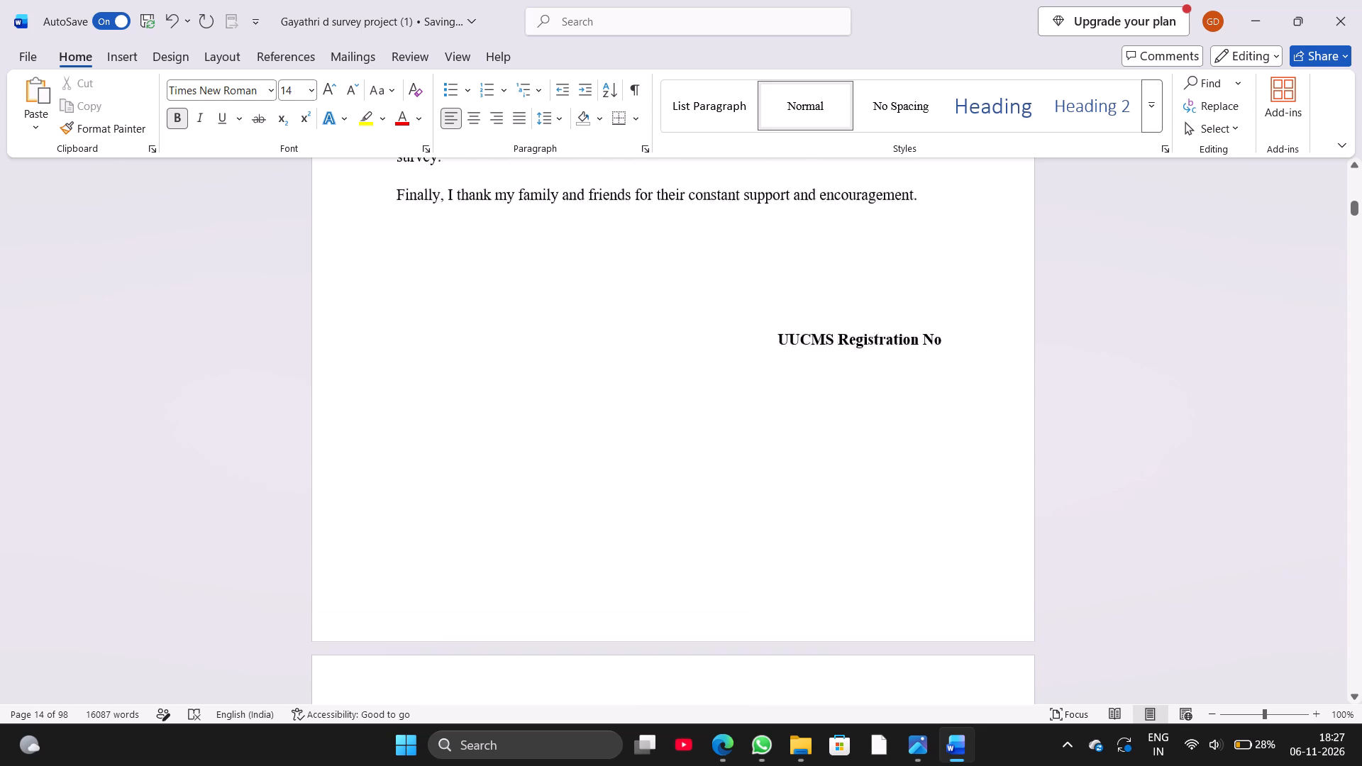
pyautogui.scroll(9, 503, 505)
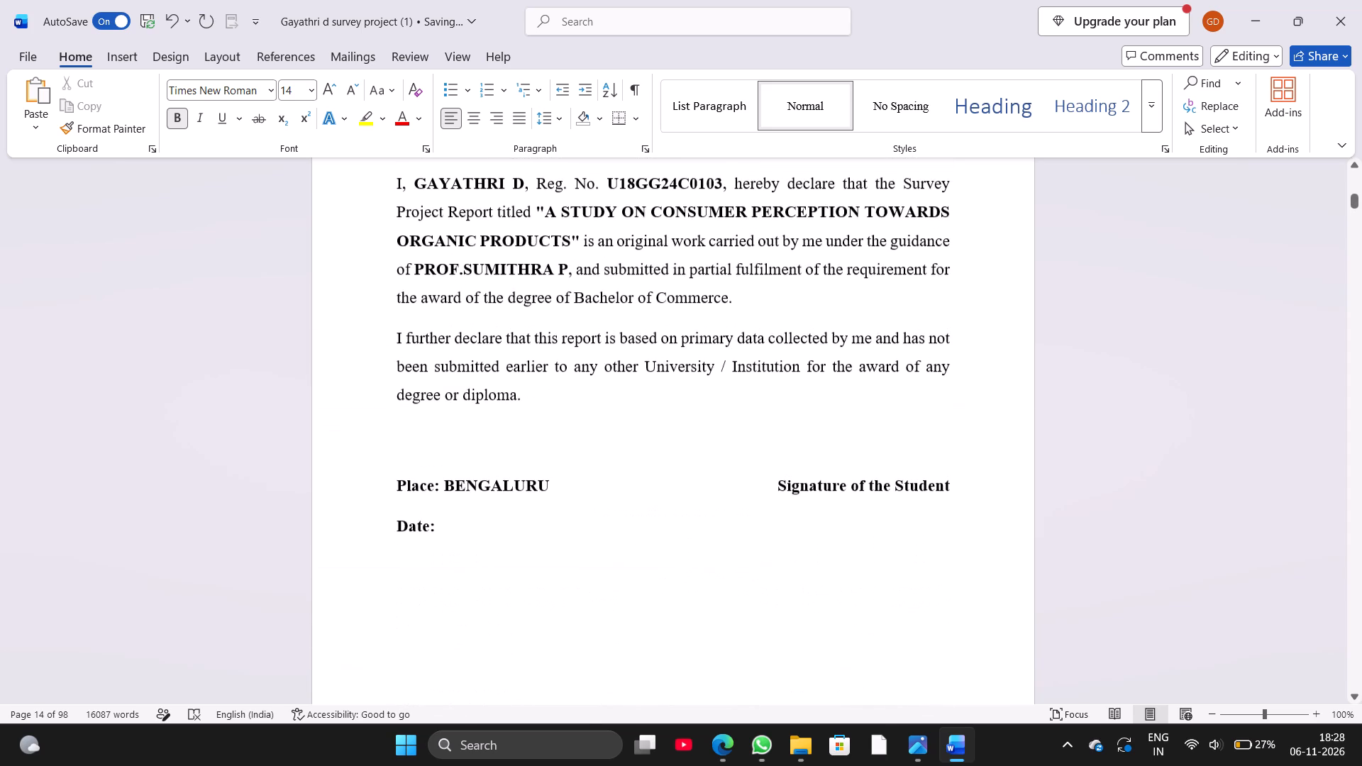
pyautogui.scroll(4, 503, 505)
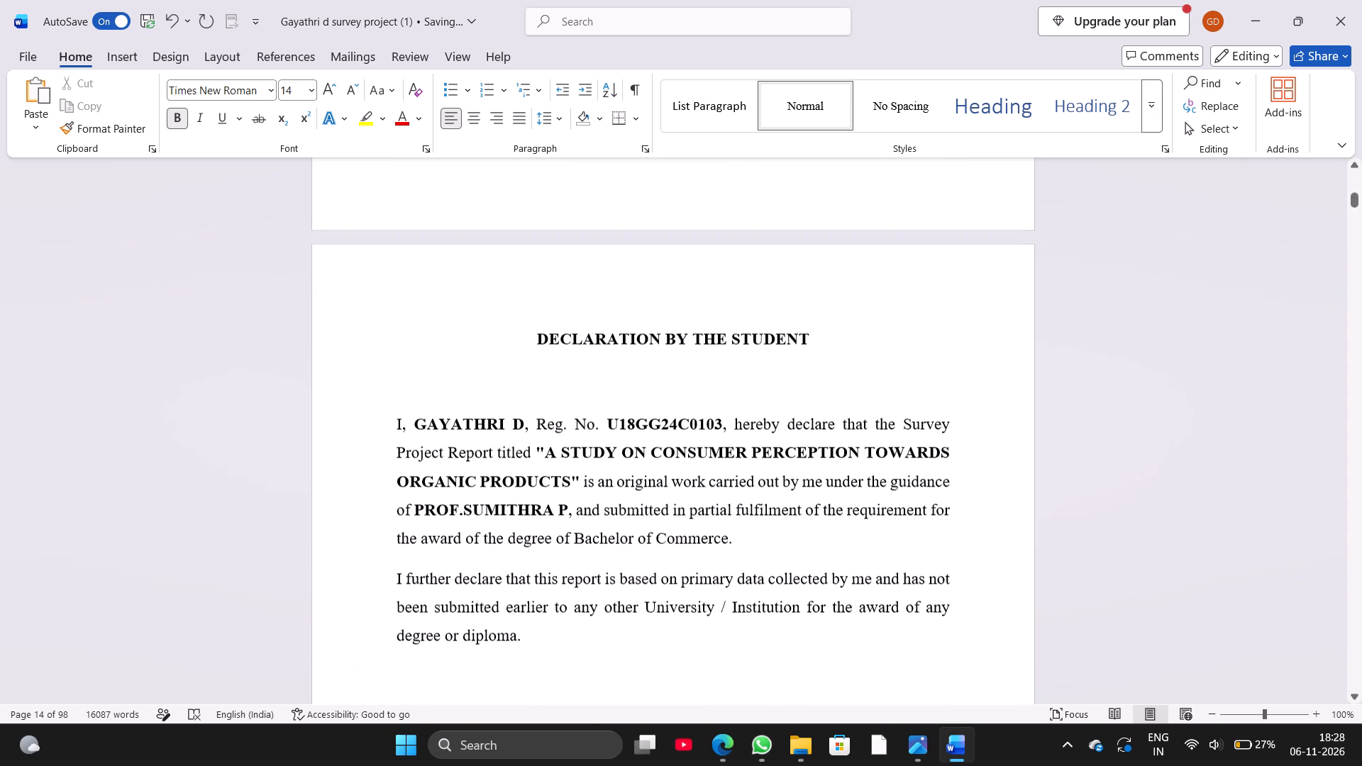
pyautogui.scroll(7, 521, 482)
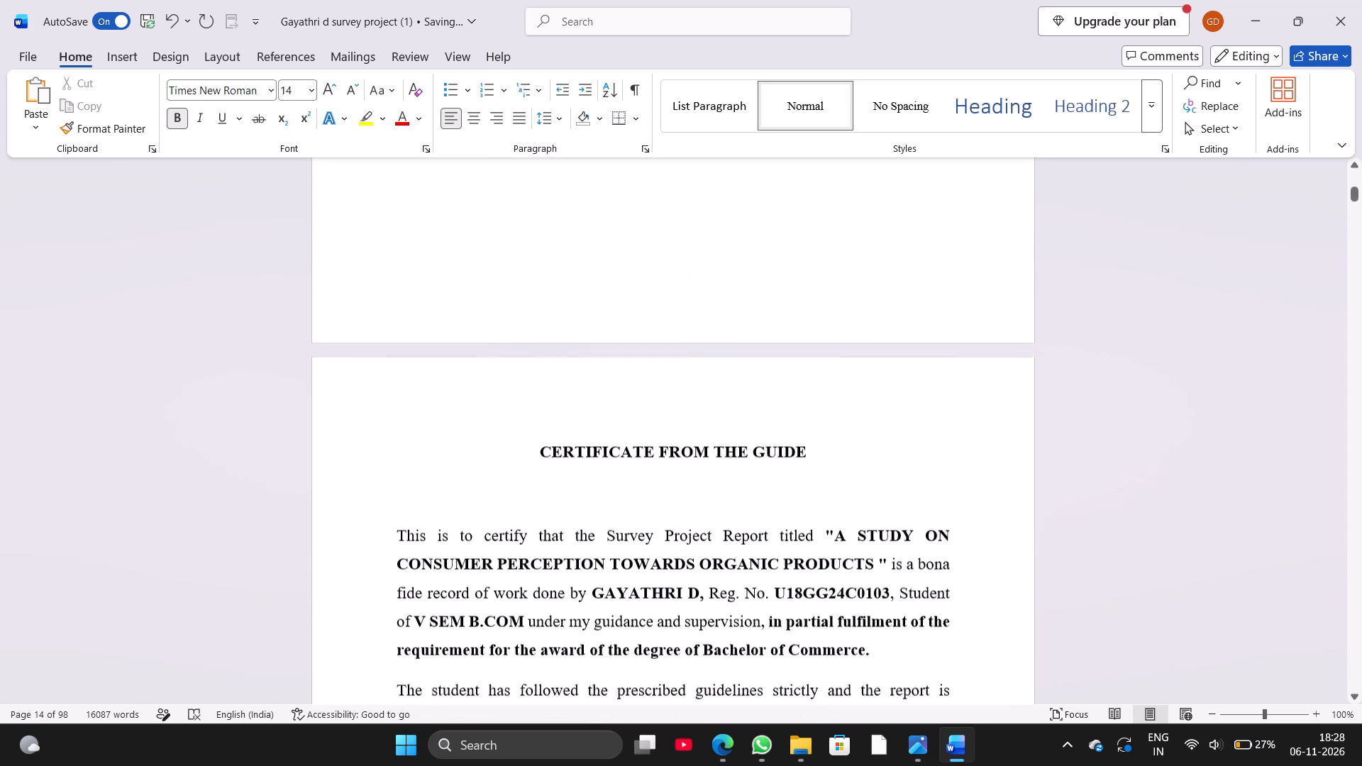
pyautogui.scroll(5, 521, 482)
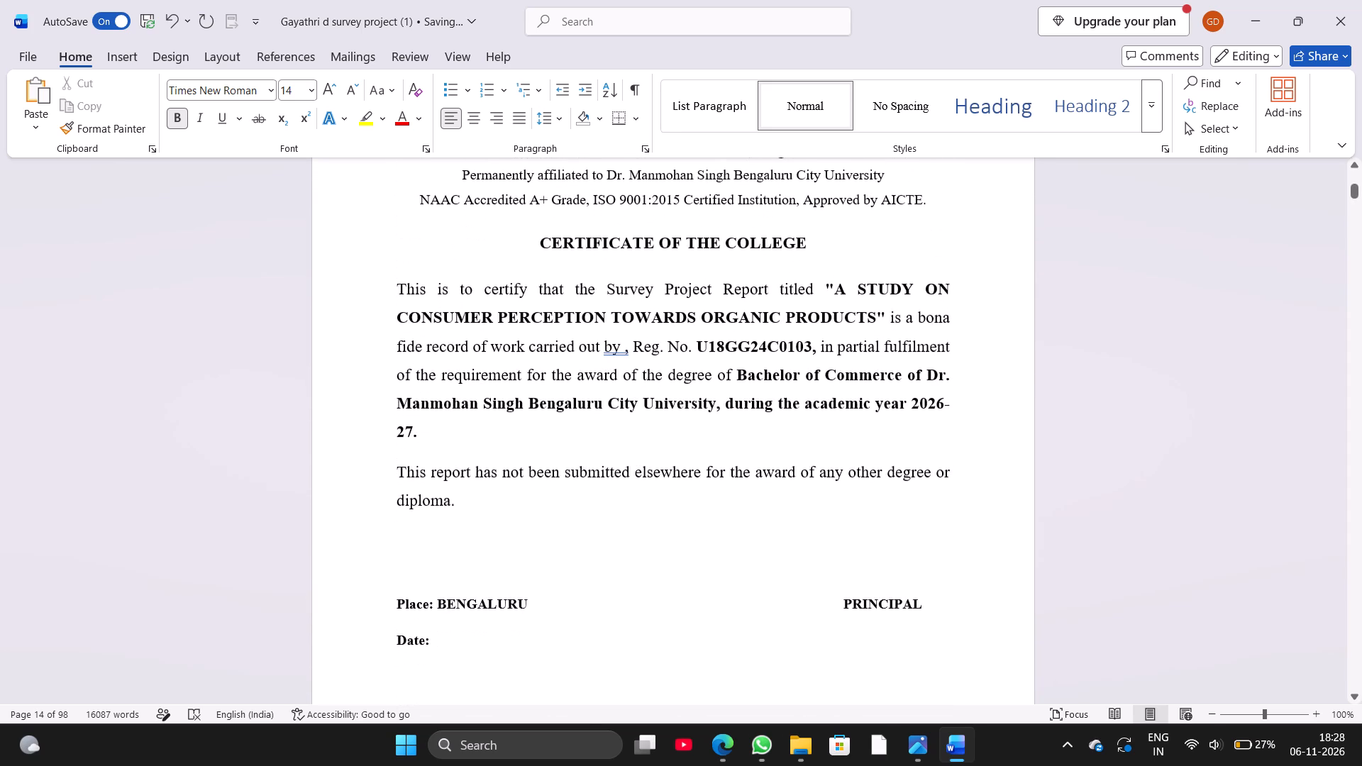
pyautogui.scroll(7, 521, 482)
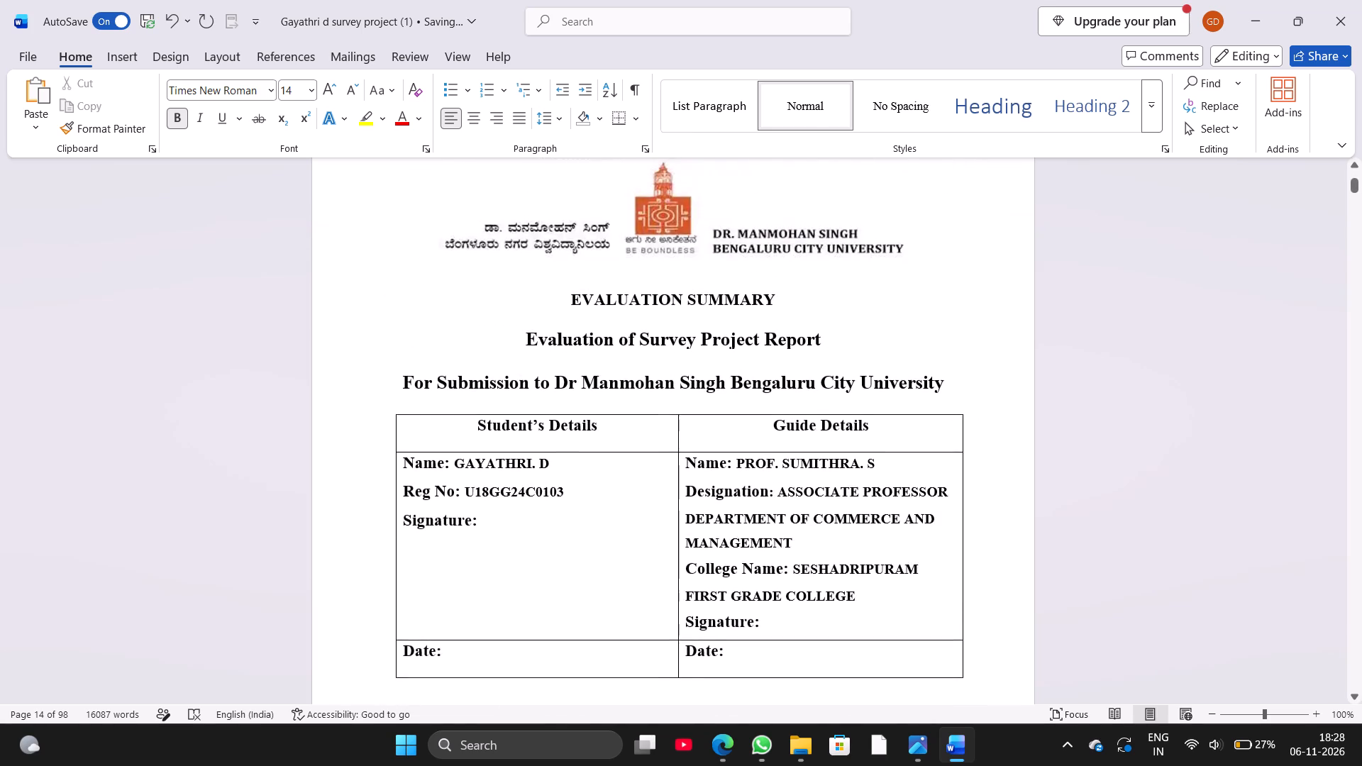
pyautogui.scroll(2, 521, 482)
pyautogui.scroll(-1, 521, 482)
pyautogui.scroll(1, 521, 482)
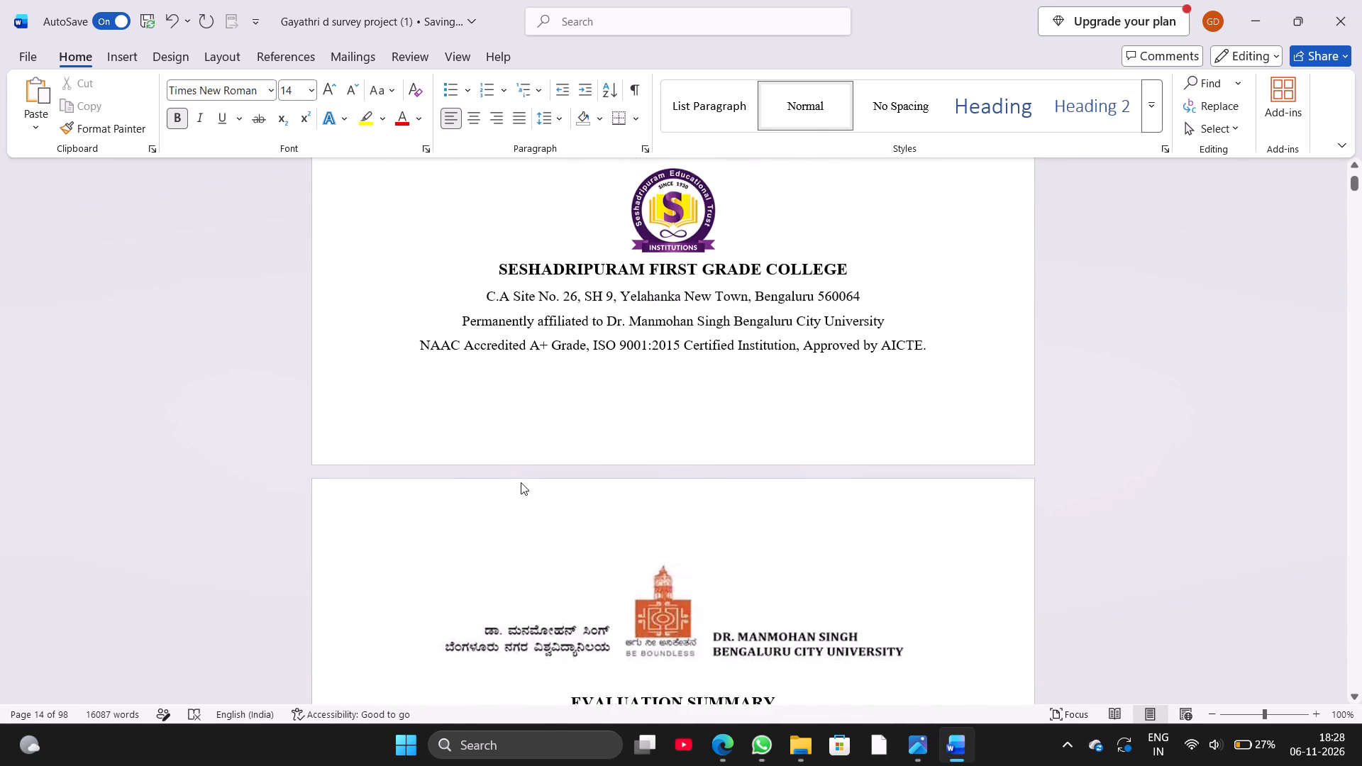
# Delete the blank lines between the college details on the title page and the university logo above "EVALUATION SUMMARY".
pyautogui.scroll(1, 521, 482)
pyautogui.click(400, 536)
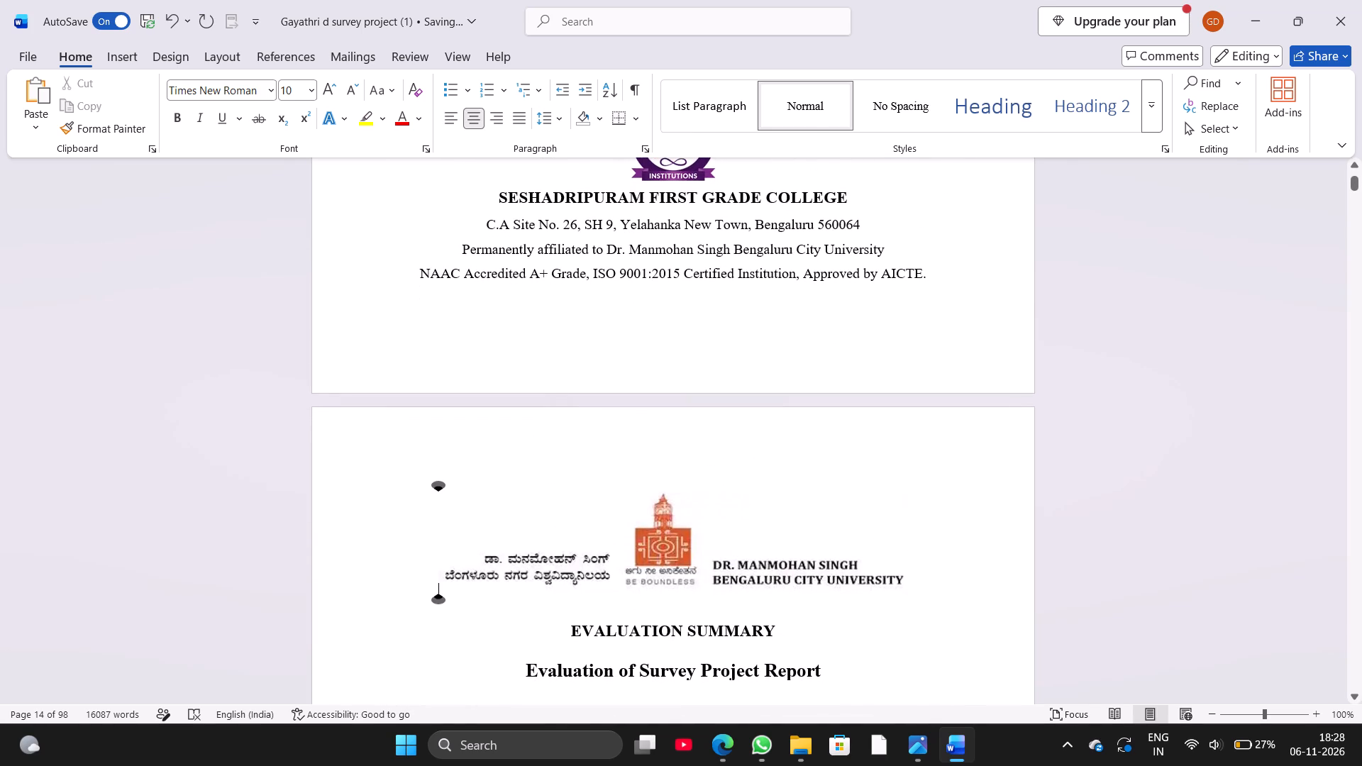
pyautogui.press('BackSpace')
pyautogui.press('BackSpace')
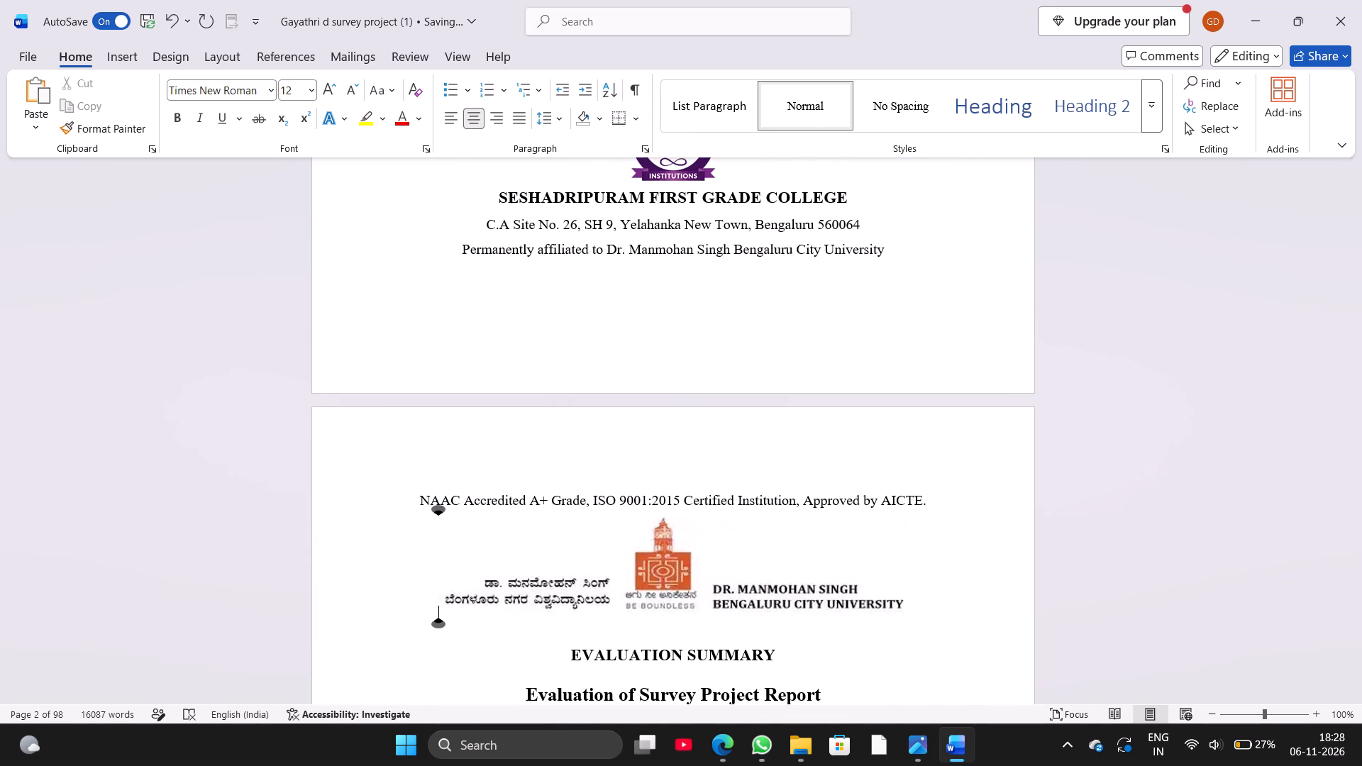
# Undo the last two spacing edits between the college details on the title page and the university logo.
pyautogui.hotkey('ctrl', 'z')
pyautogui.hotkey('ctrl', 'z')
pyautogui.scroll(3, 400, 536)
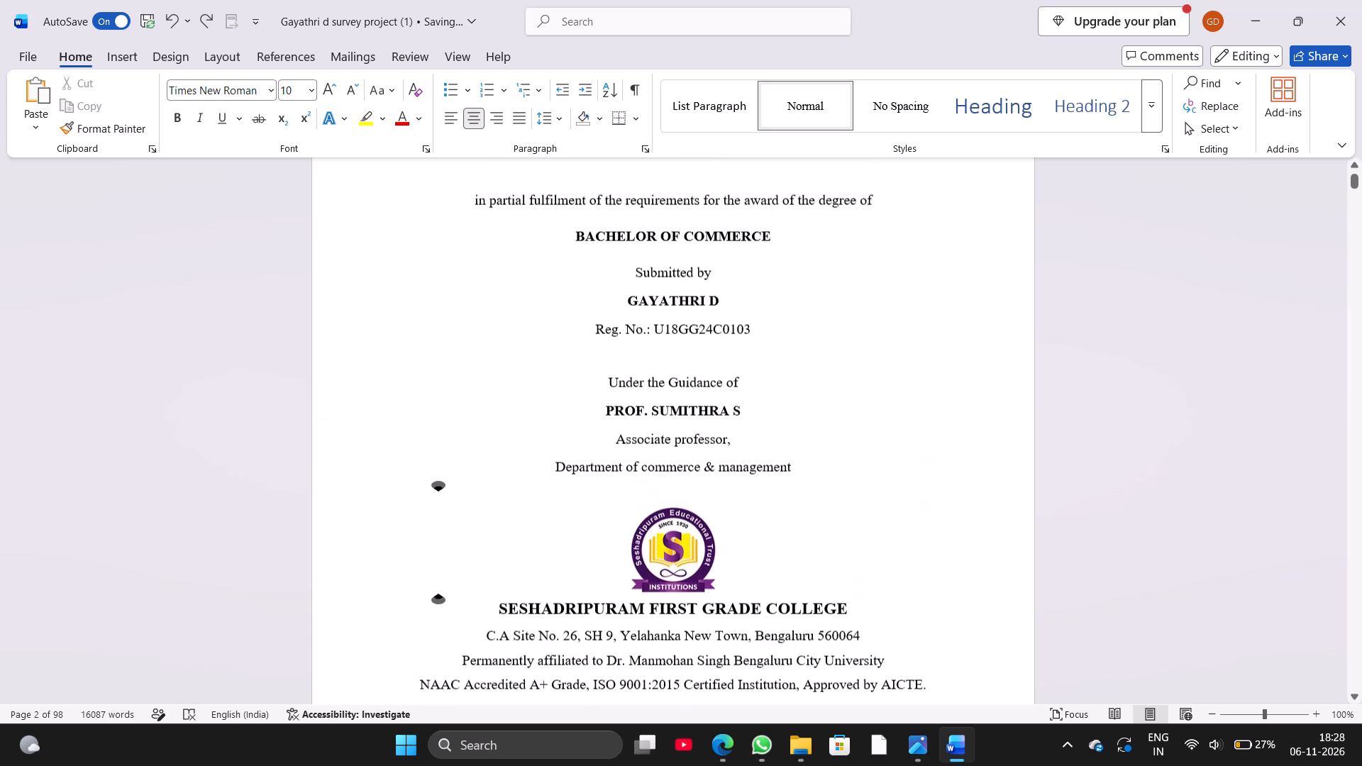
pyautogui.scroll(7, 400, 536)
# Check the pages through to the end of the document, including the log book table and signature boxes.
pyautogui.scroll(-7, 400, 536)
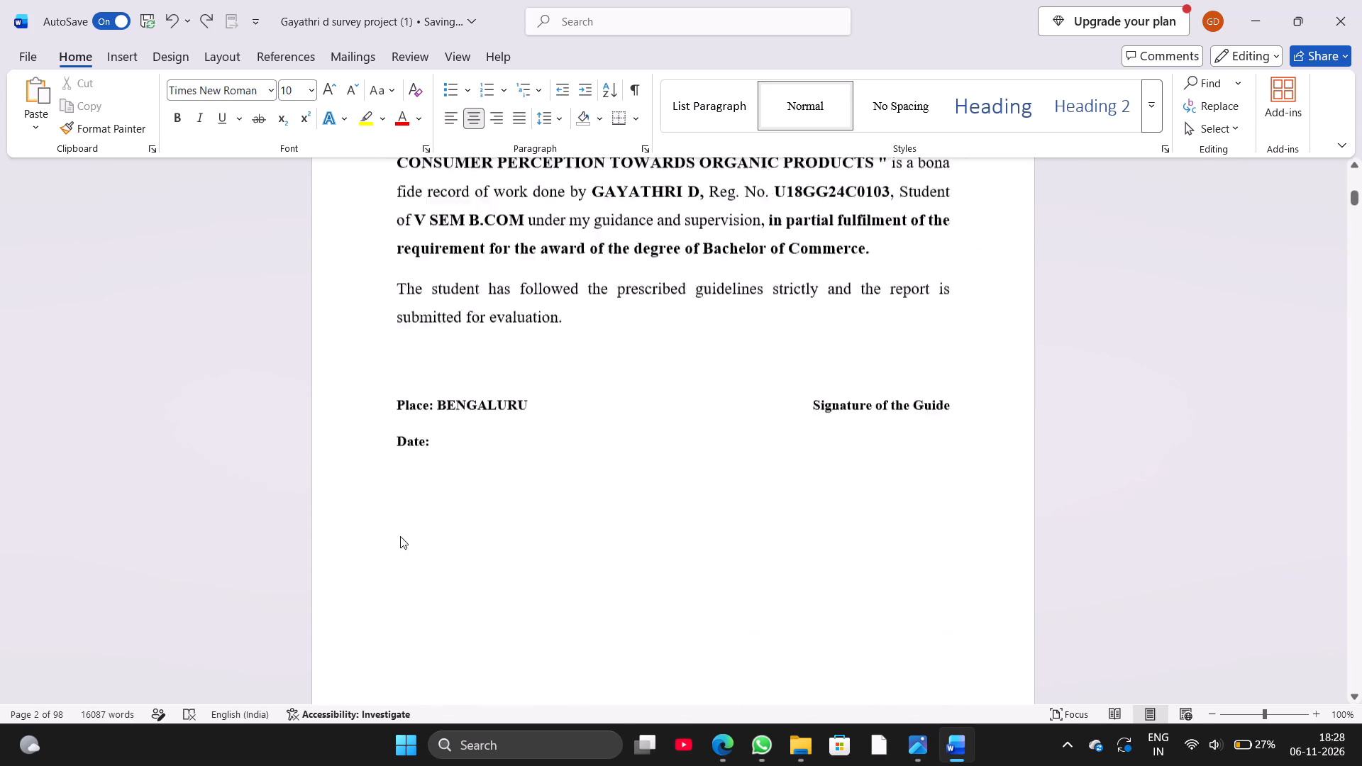
pyautogui.scroll(-10, 400, 536)
pyautogui.scroll(-20, 400, 536)
pyautogui.scroll(-20, 400, 536)
pyautogui.scroll(-20, 400, 536)
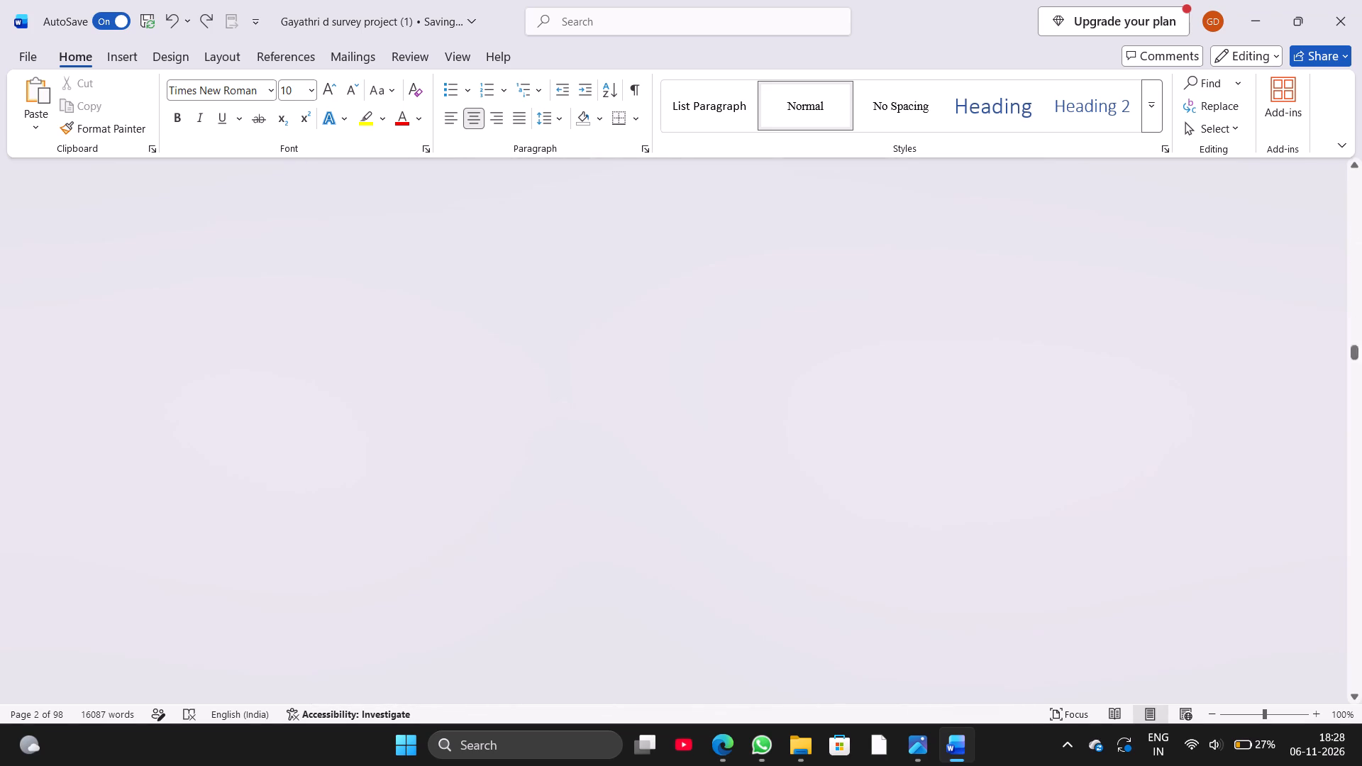
pyautogui.scroll(-20, 400, 536)
pyautogui.scroll(-20, 400, 536)
pyautogui.scroll(-20, 400, 536)
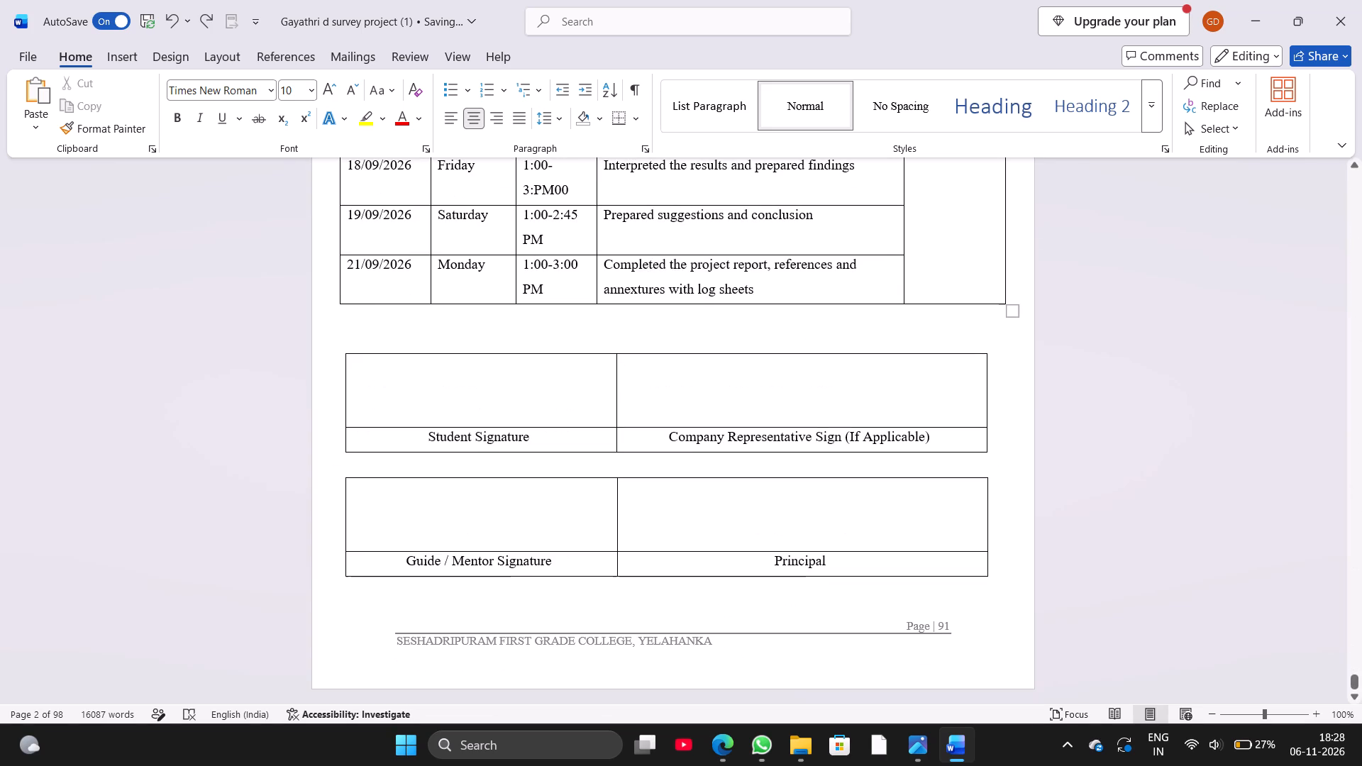
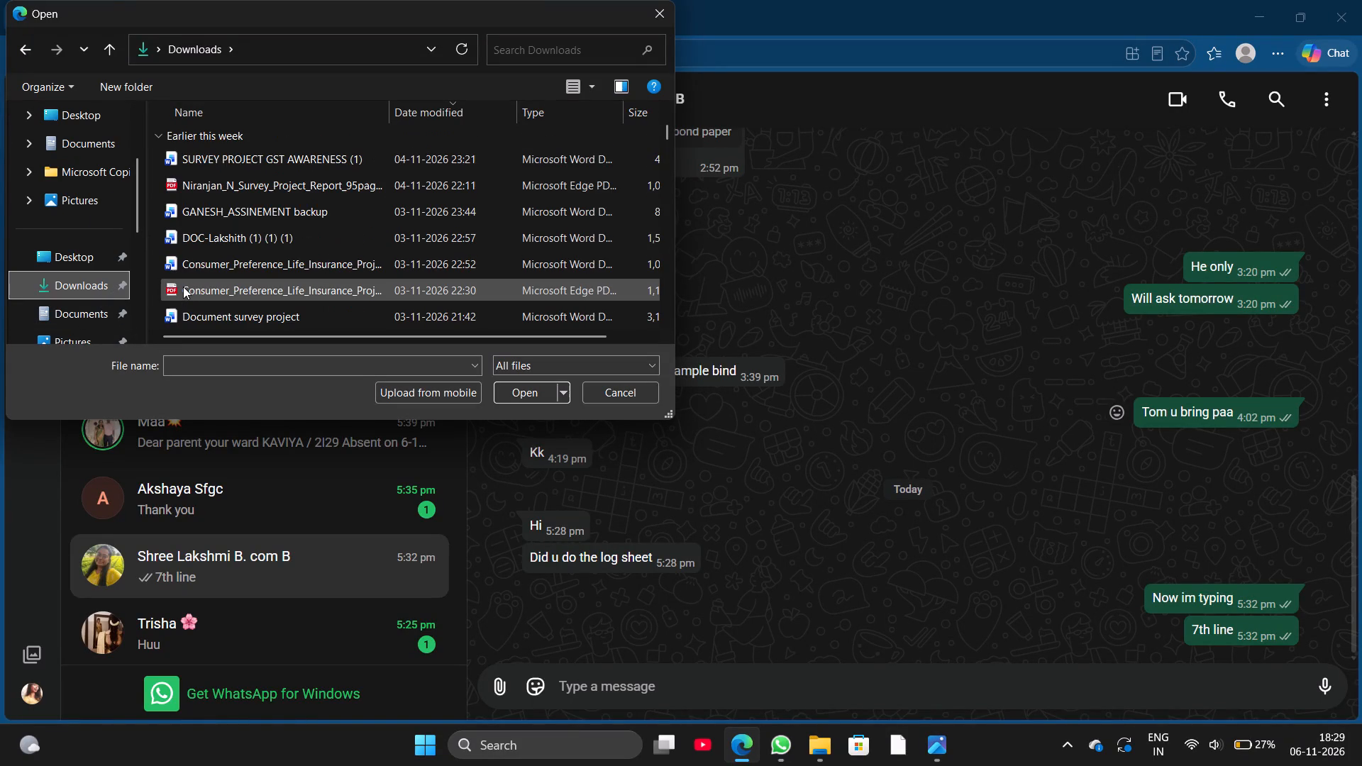
pyautogui.scroll(-2, 183, 287)
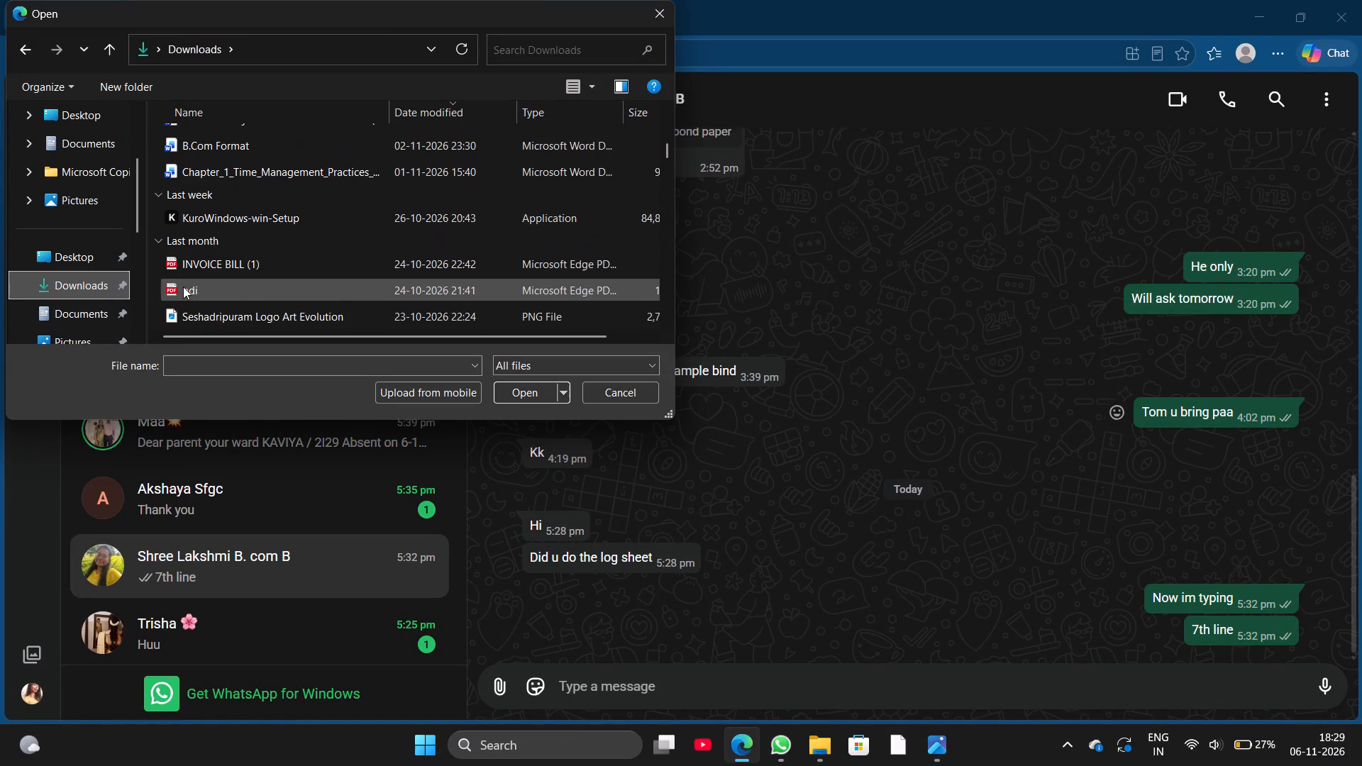
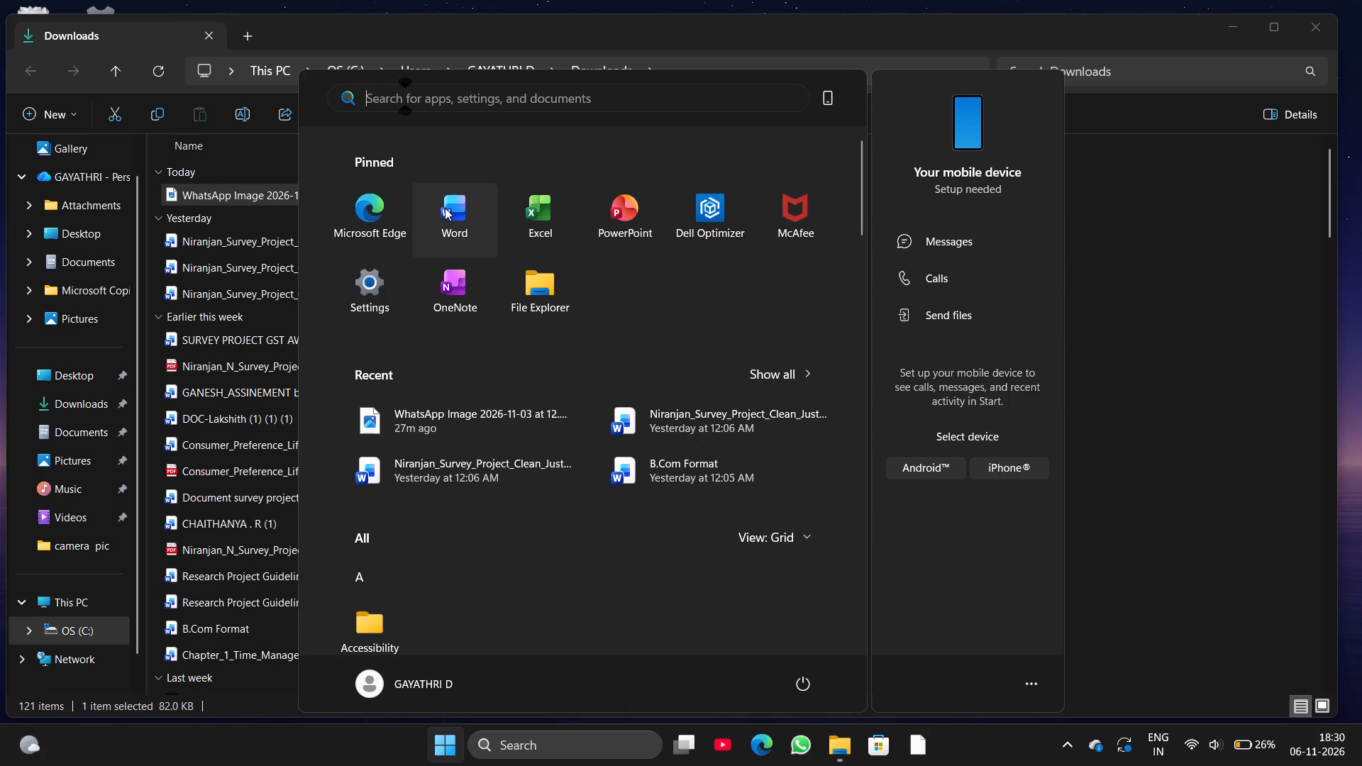
# Launch Word from the Start screen.
pyautogui.click(445, 208)
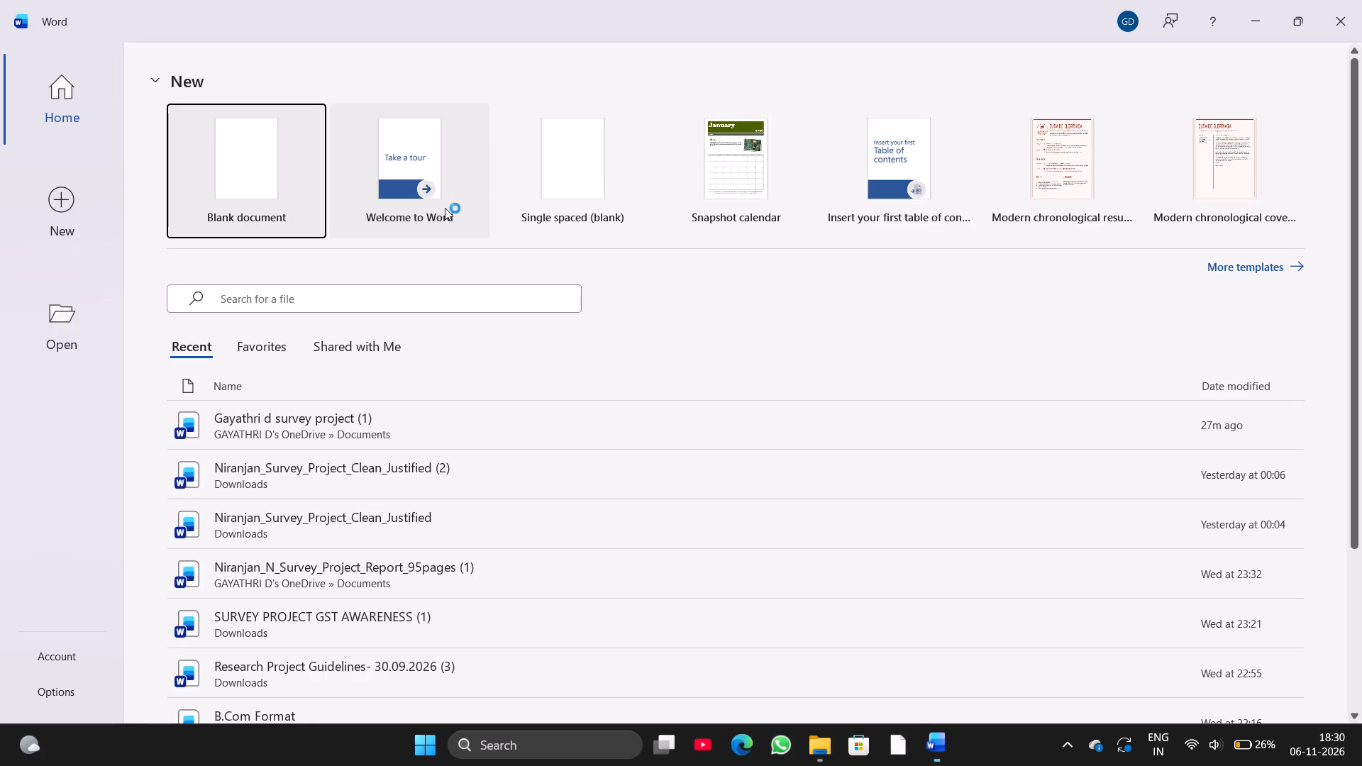
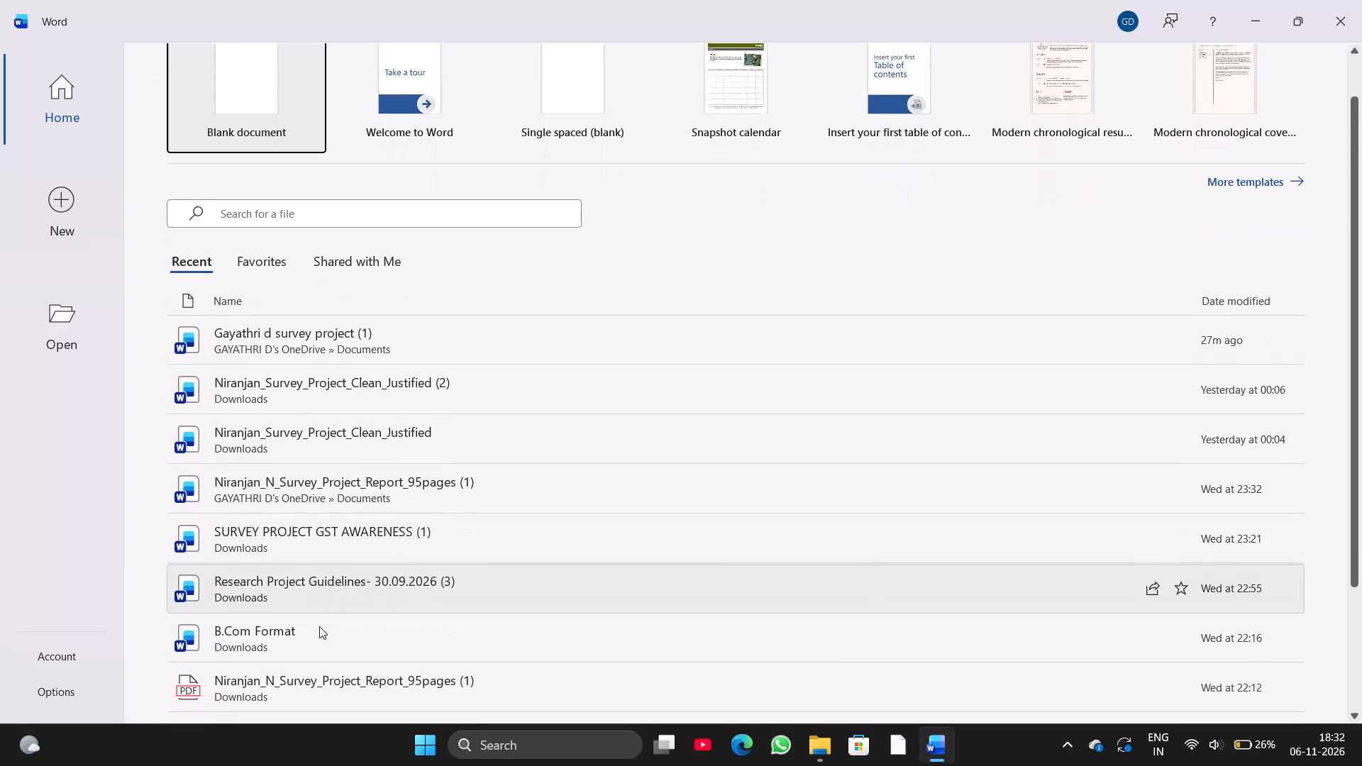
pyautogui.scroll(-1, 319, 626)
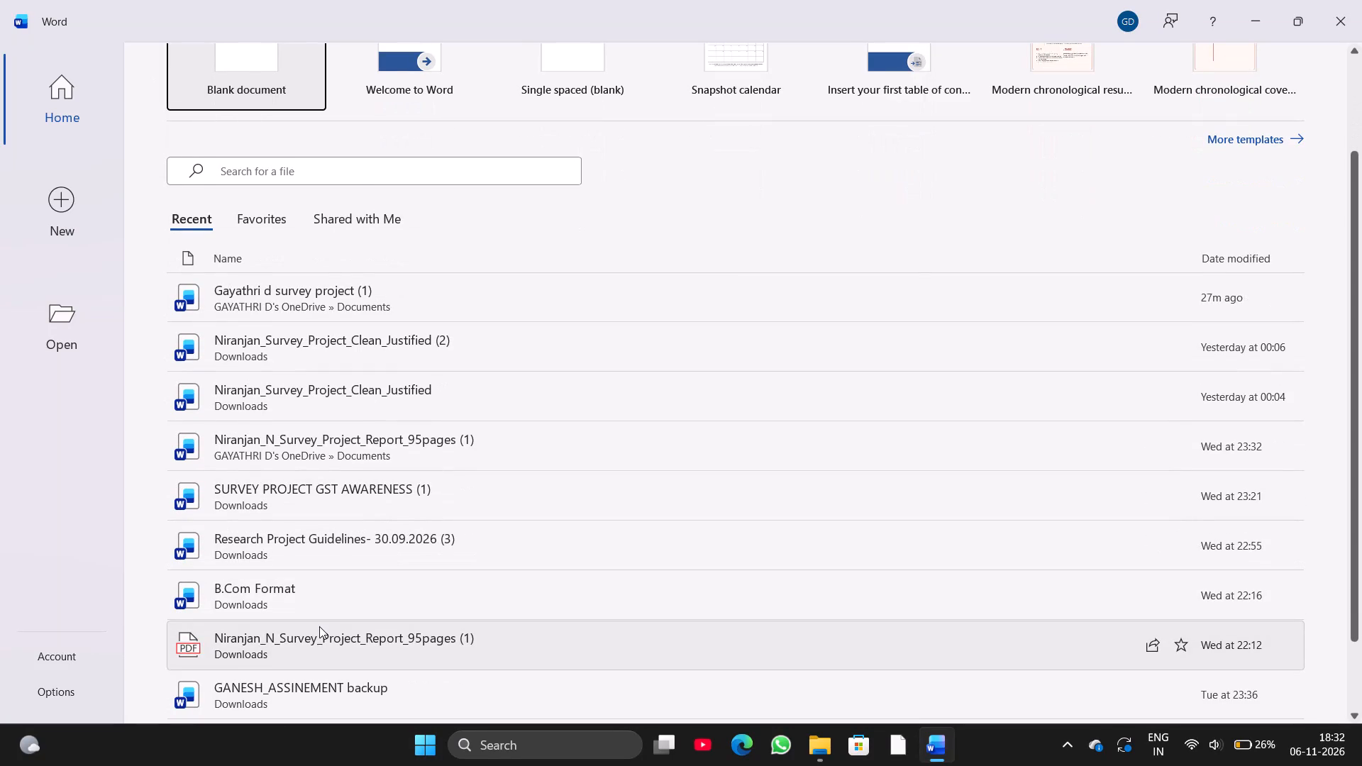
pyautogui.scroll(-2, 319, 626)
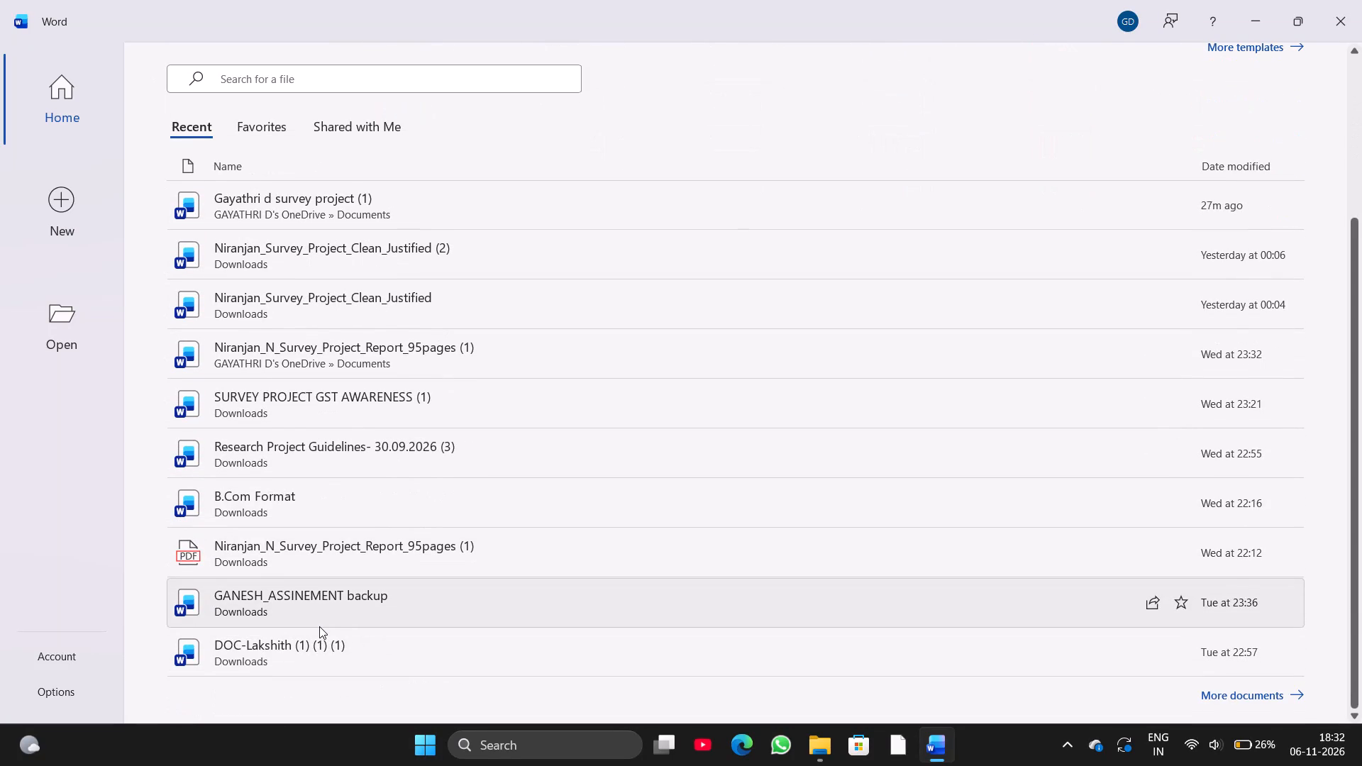
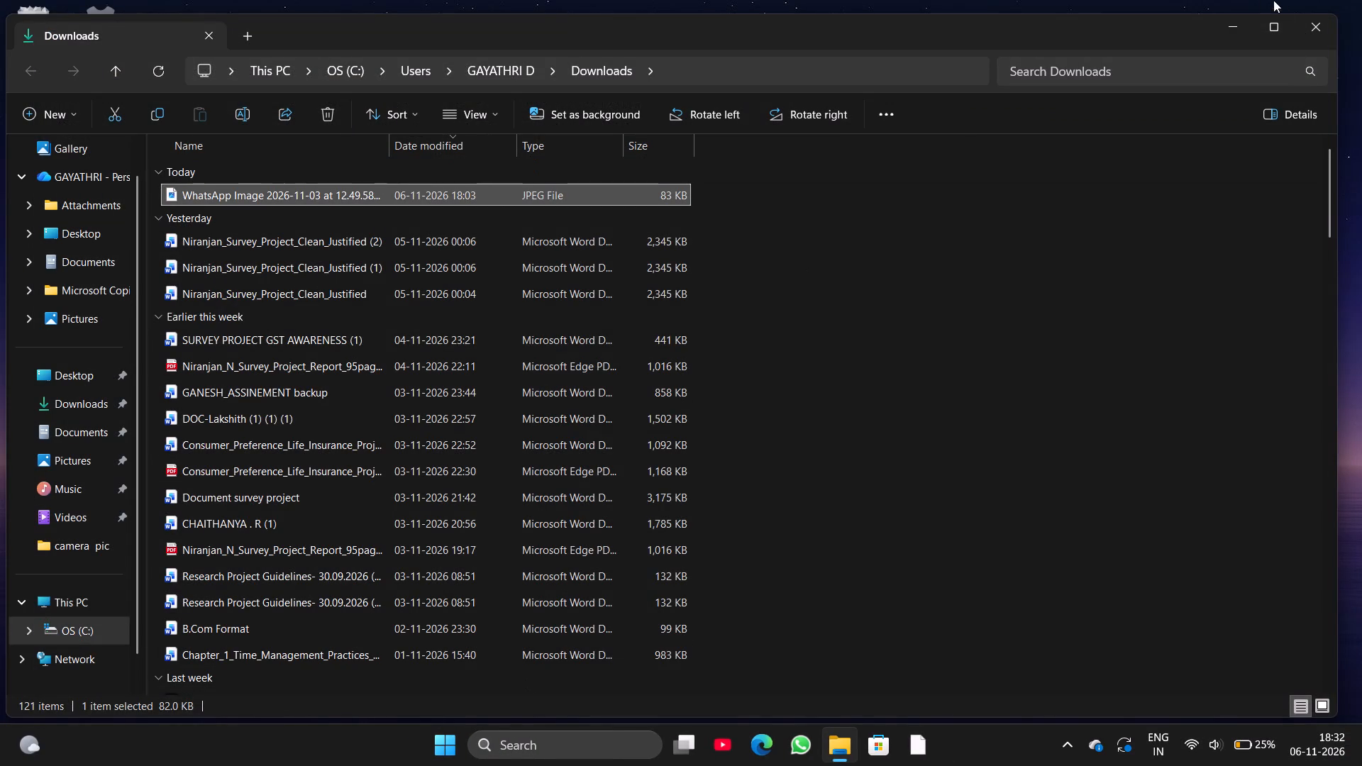
# Close the Downloads folder window and launch Kuro from the desktop.
pyautogui.click(1329, 16)
pyautogui.doubleClick(57, 626)
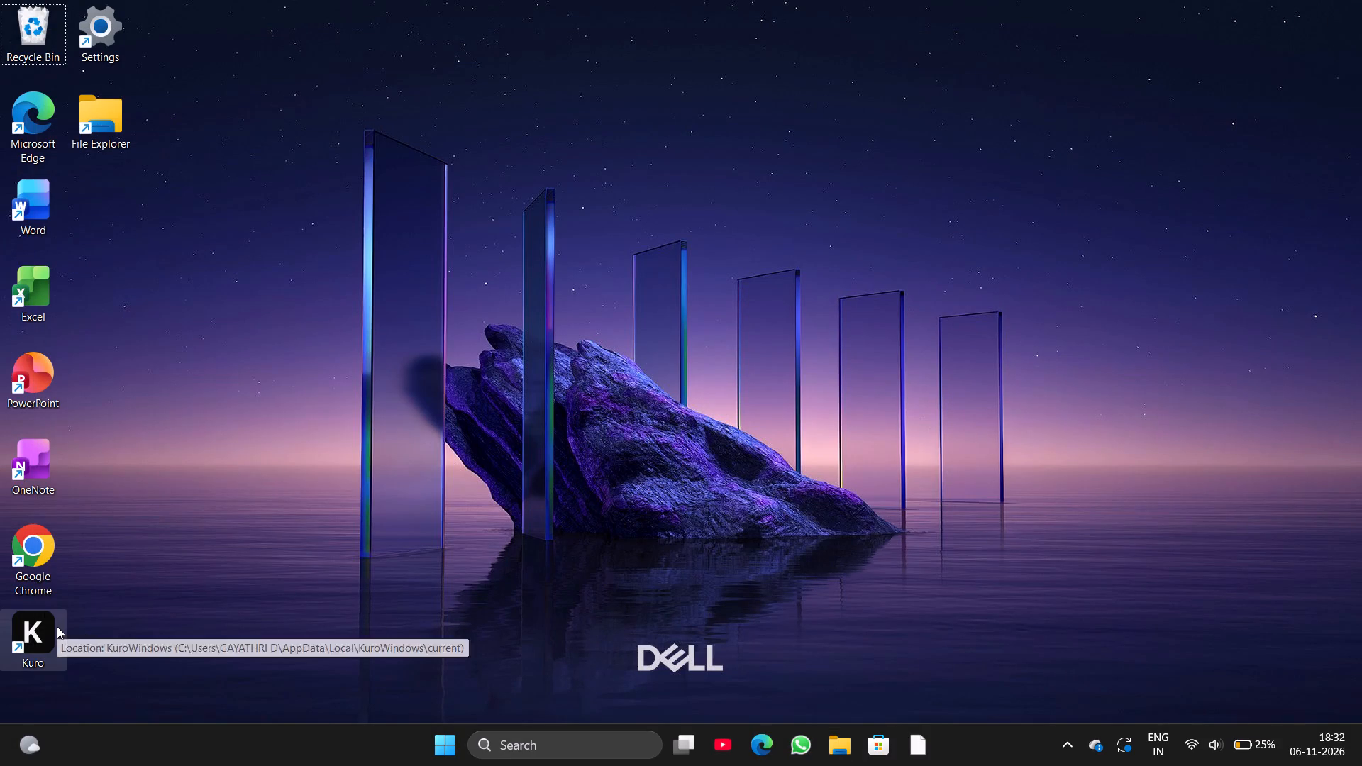